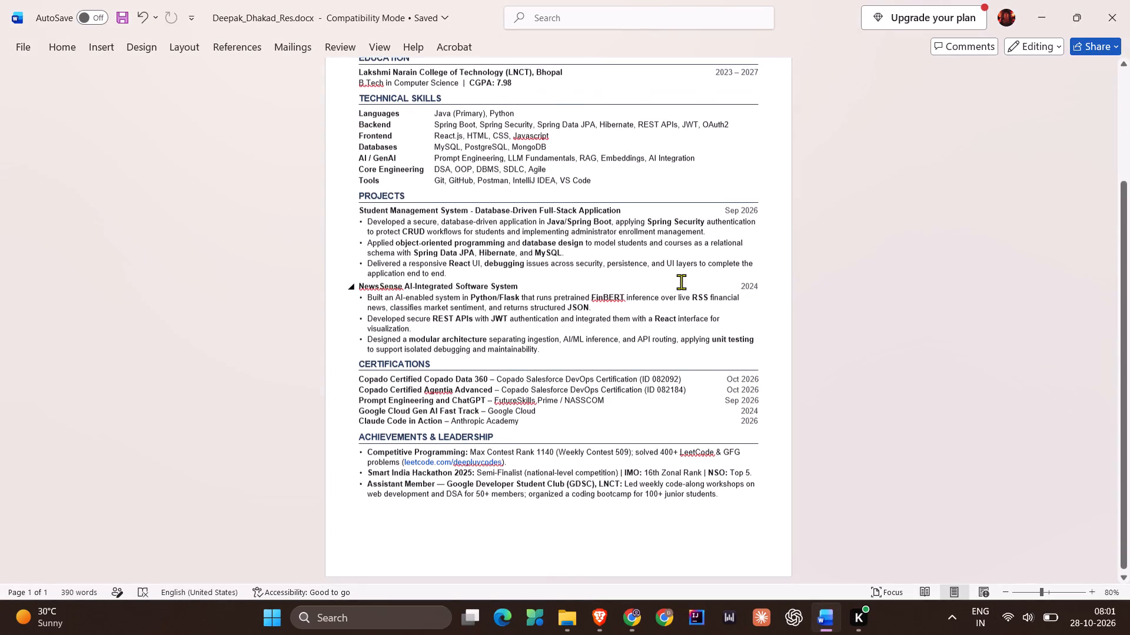
pyautogui.scroll(-1, 680, 282)
pyautogui.scroll(4, 679, 283)
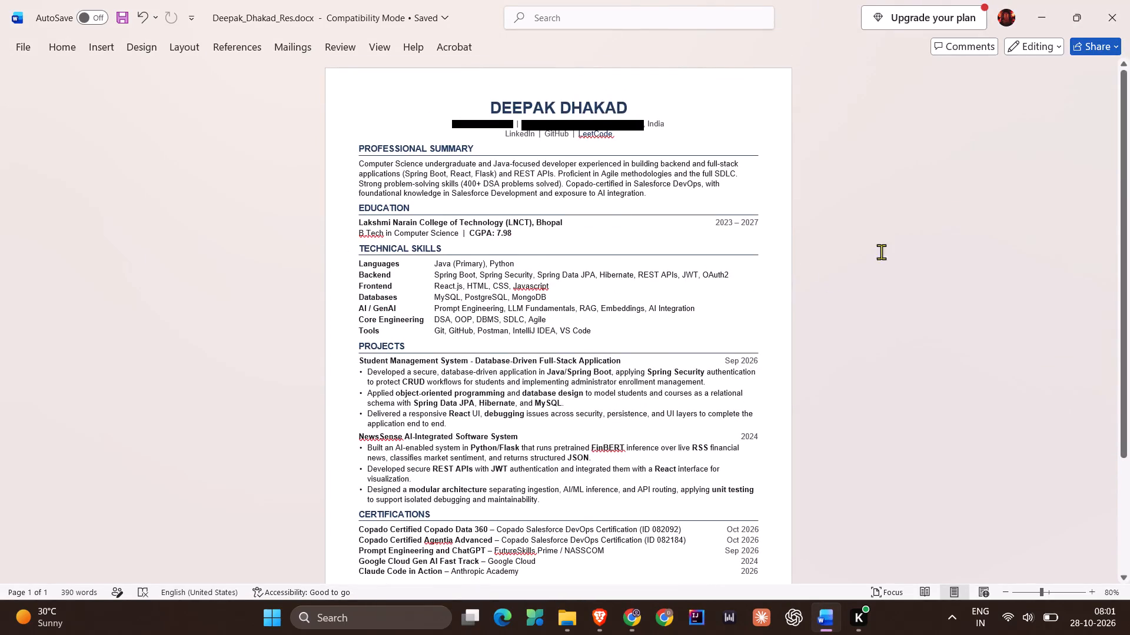
# Save the resume document.
pyautogui.hotkey('ctrl', 's')
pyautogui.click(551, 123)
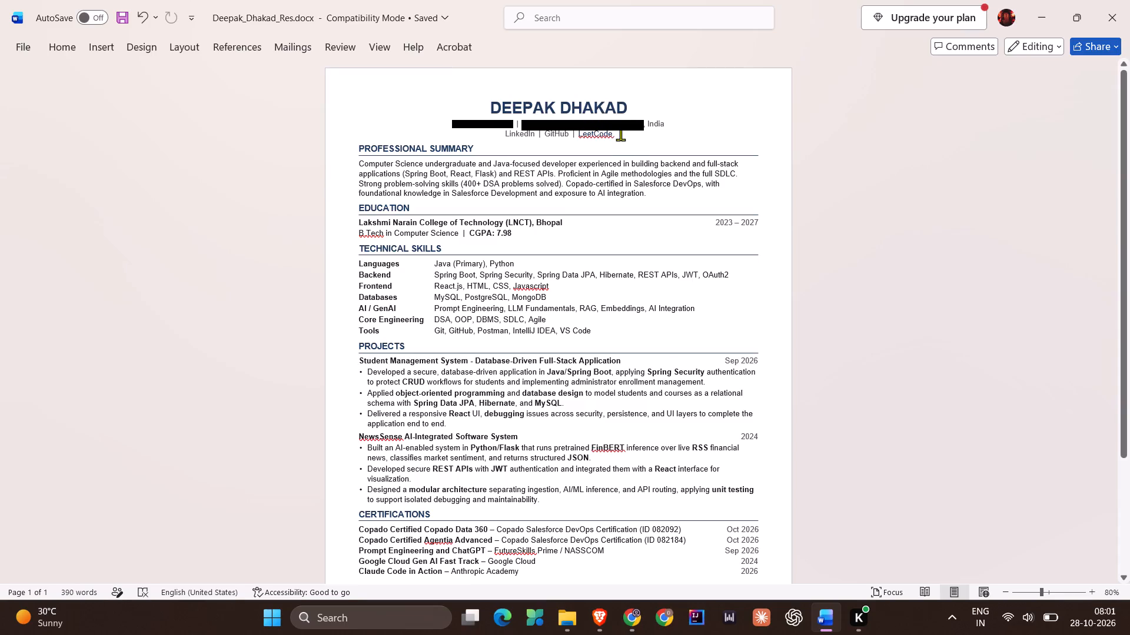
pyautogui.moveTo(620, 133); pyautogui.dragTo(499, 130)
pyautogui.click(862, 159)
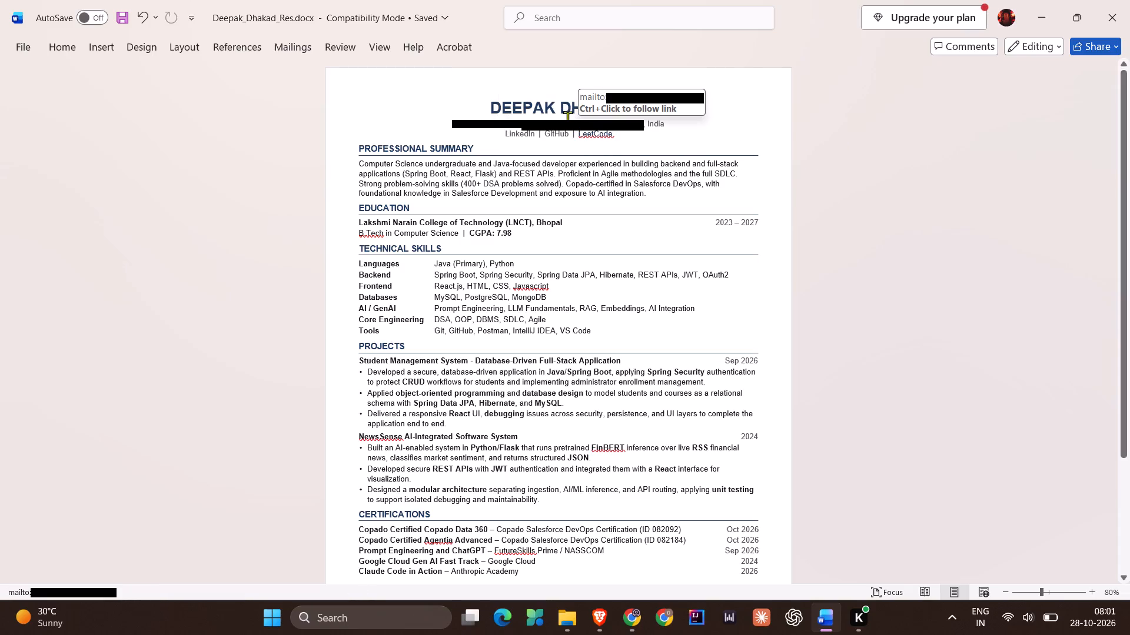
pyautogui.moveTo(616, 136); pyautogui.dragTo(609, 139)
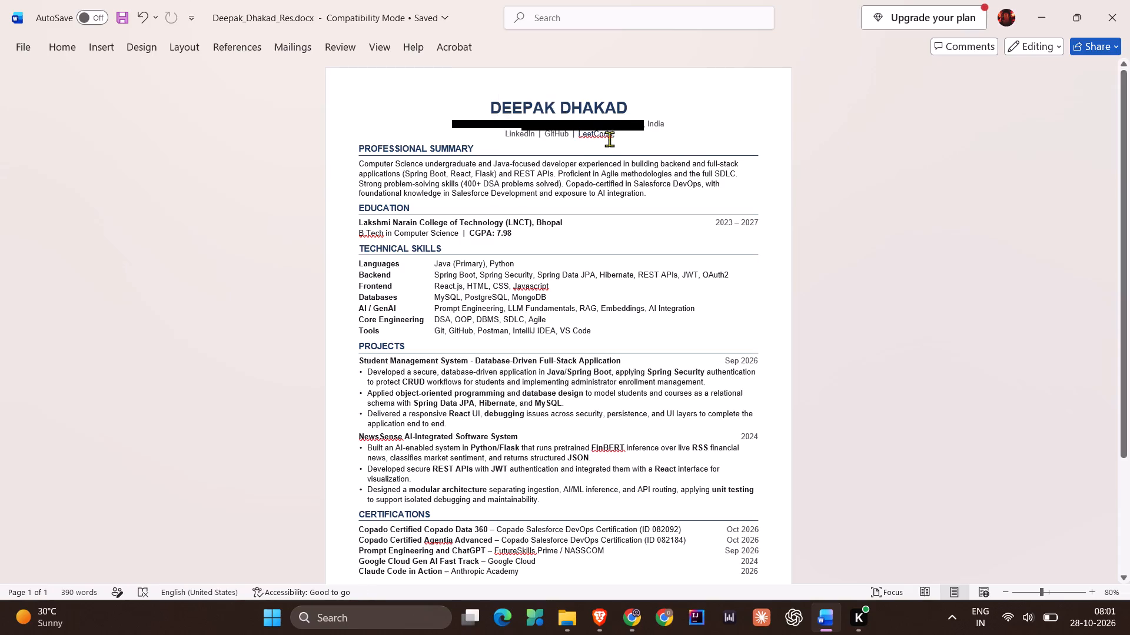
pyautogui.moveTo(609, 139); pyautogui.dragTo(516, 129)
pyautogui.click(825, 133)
# Replace the user-name part of the e-mail address in the resume's header contact line and save the document.
pyautogui.click(552, 126)
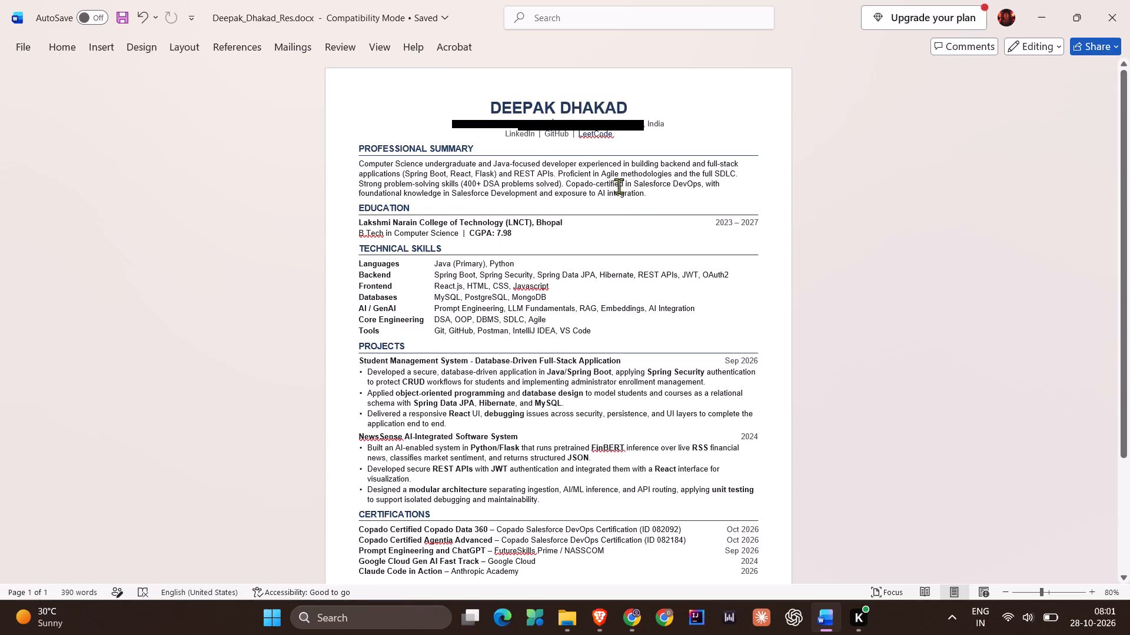
pyautogui.press('BackSpace')
pyautogui.press('BackSpace')
pyautogui.press('BackSpace')
pyautogui.press('BackSpace')
pyautogui.press('BackSpace')
pyautogui.press('BackSpace')
pyautogui.press('BackSpace')
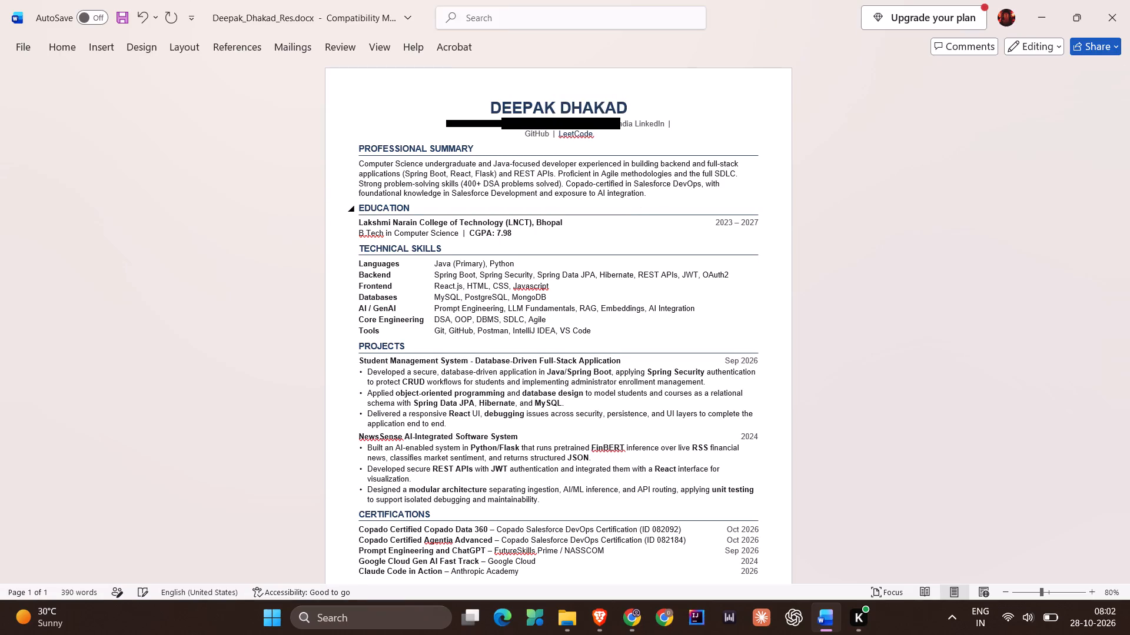
pyautogui.press('BackSpace')
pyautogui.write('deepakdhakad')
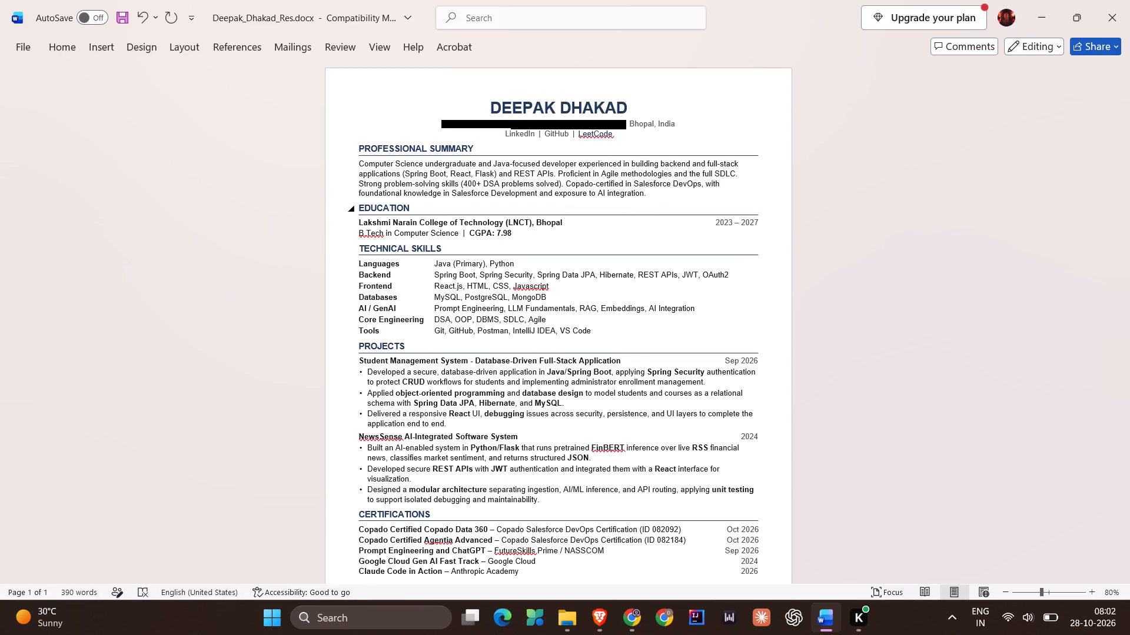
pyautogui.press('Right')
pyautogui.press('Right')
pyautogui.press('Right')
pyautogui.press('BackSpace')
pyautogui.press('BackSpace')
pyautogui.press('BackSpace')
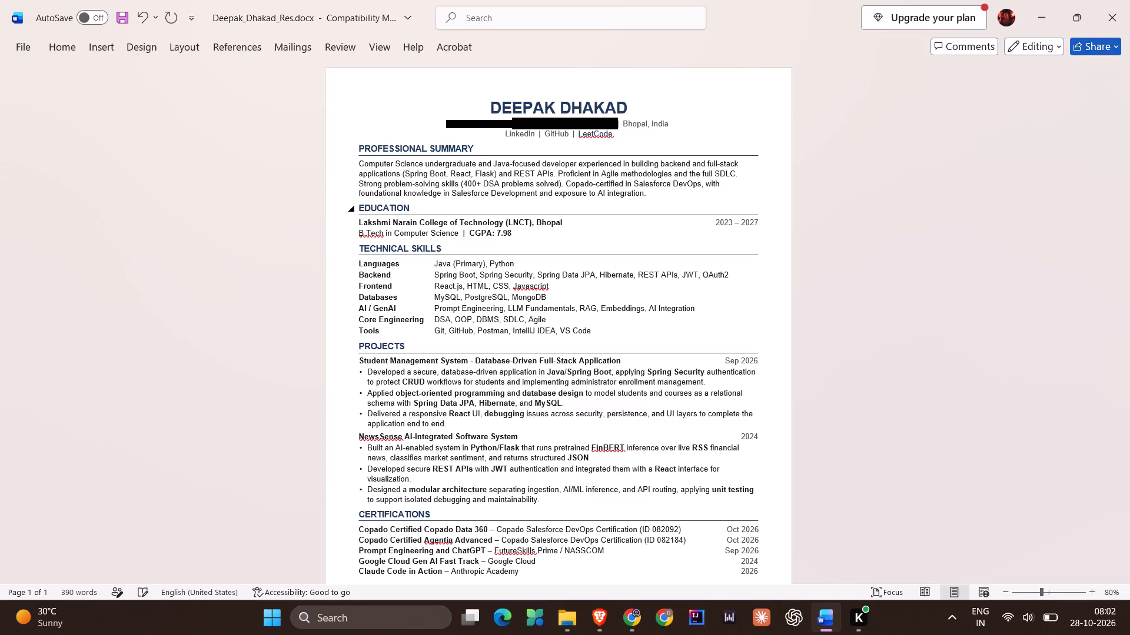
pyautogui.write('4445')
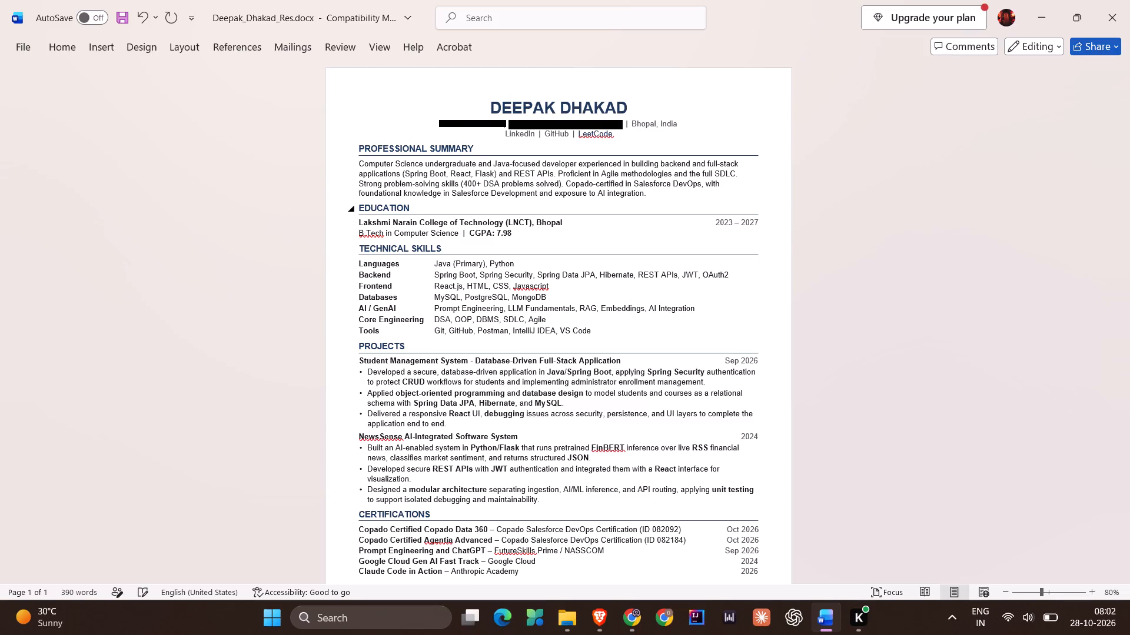
pyautogui.click(833, 236)
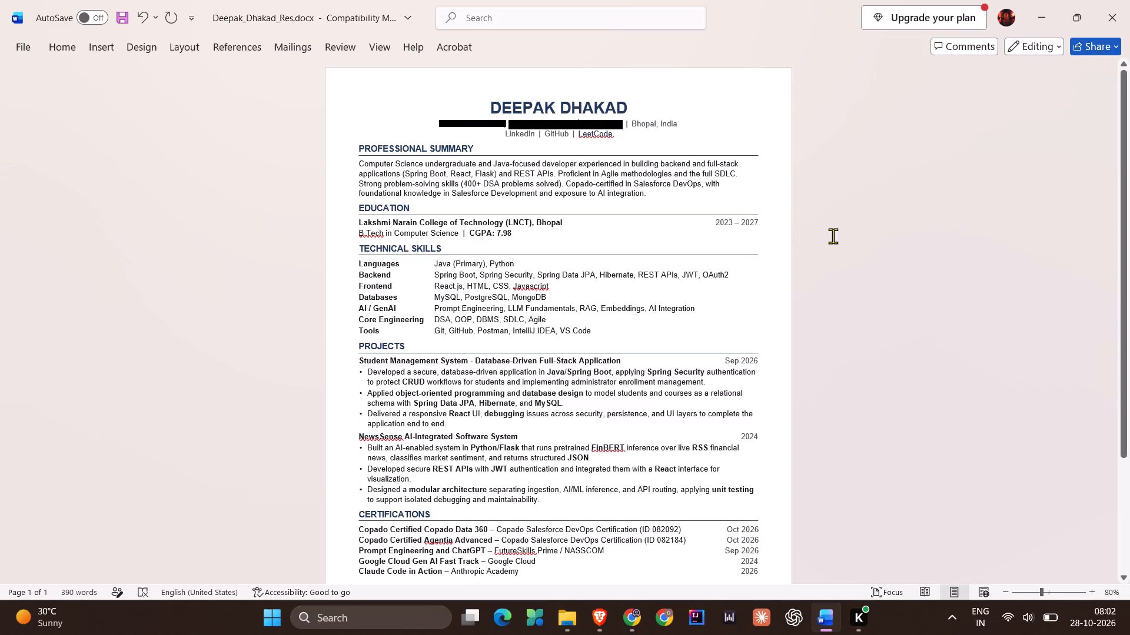
pyautogui.click(887, 241)
pyautogui.hotkey('ctrl', 's')
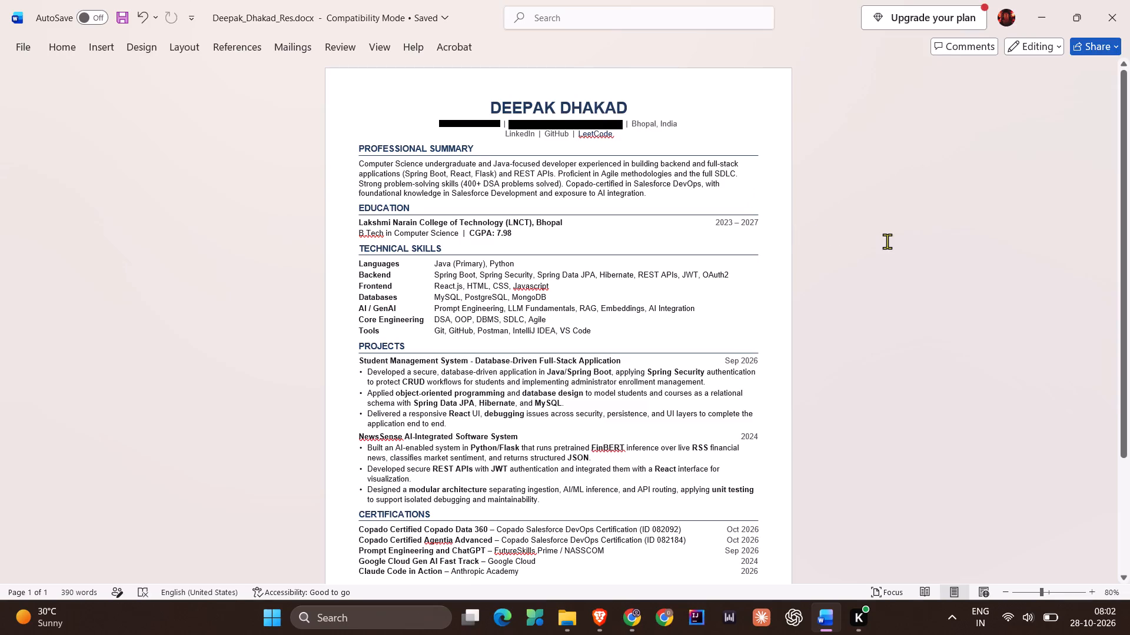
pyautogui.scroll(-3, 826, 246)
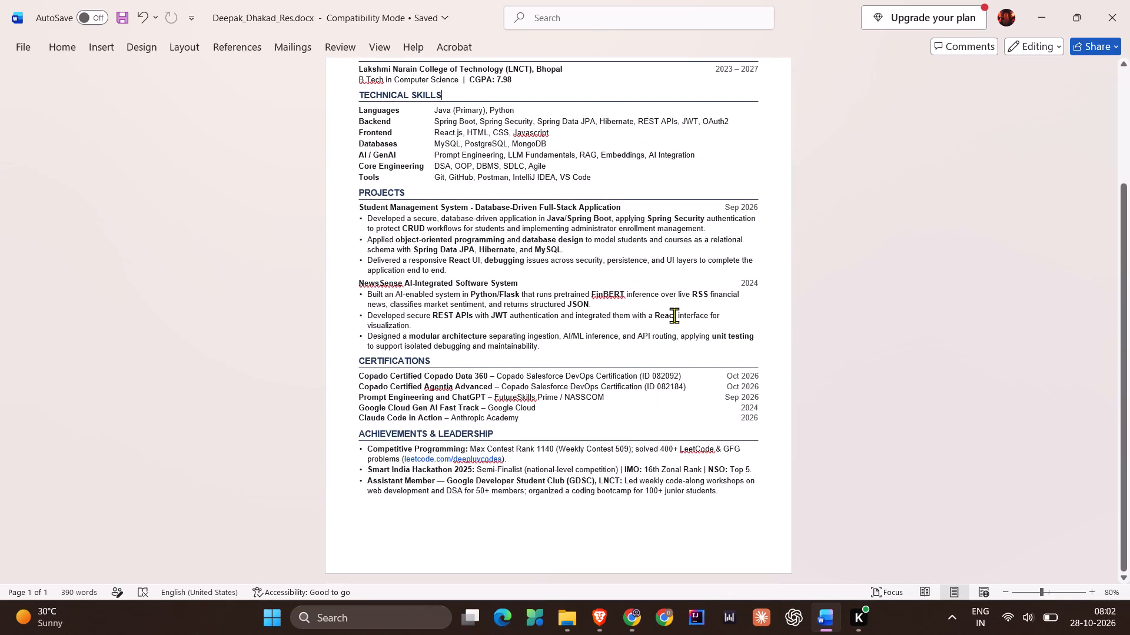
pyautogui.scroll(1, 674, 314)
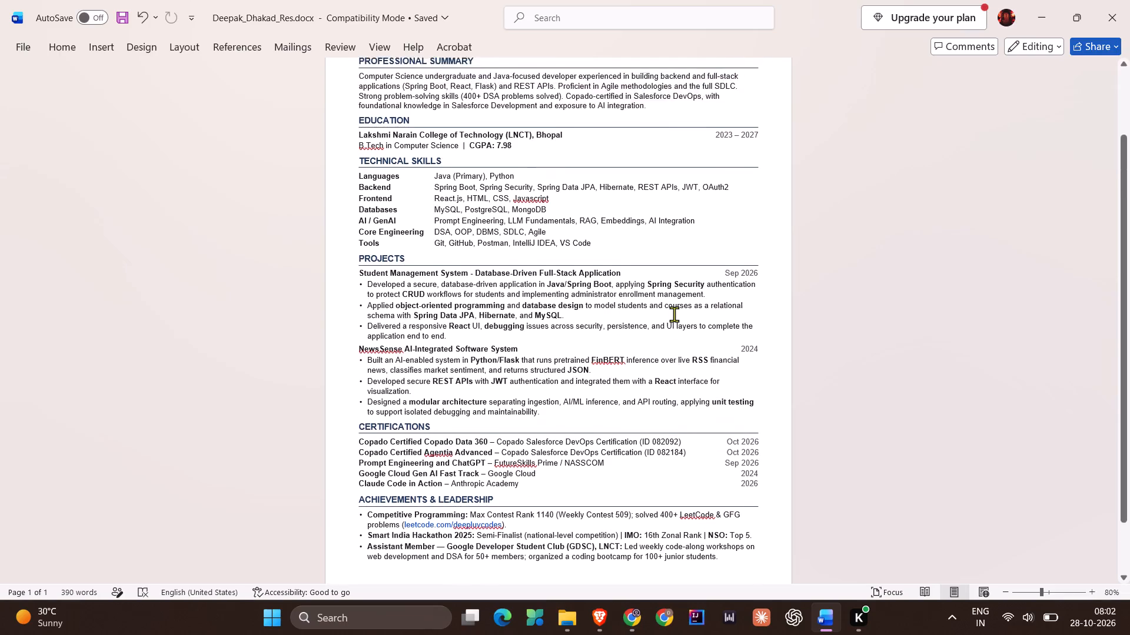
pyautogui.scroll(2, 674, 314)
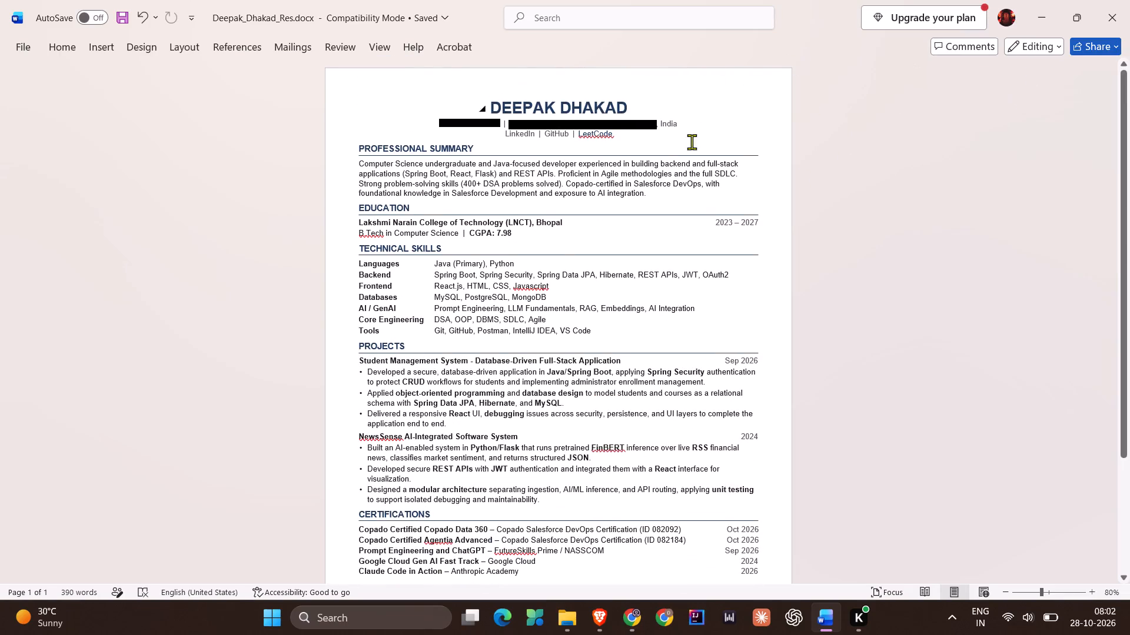
# Switch to Chrome and open a new tab.
pyautogui.click(637, 630)
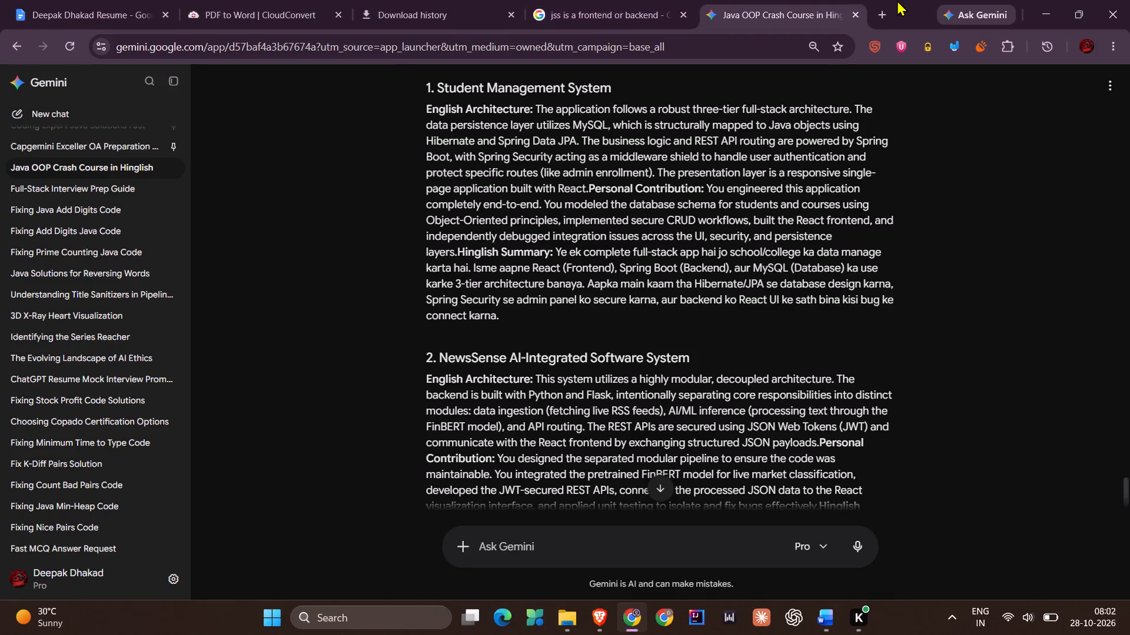
pyautogui.click(880, 2)
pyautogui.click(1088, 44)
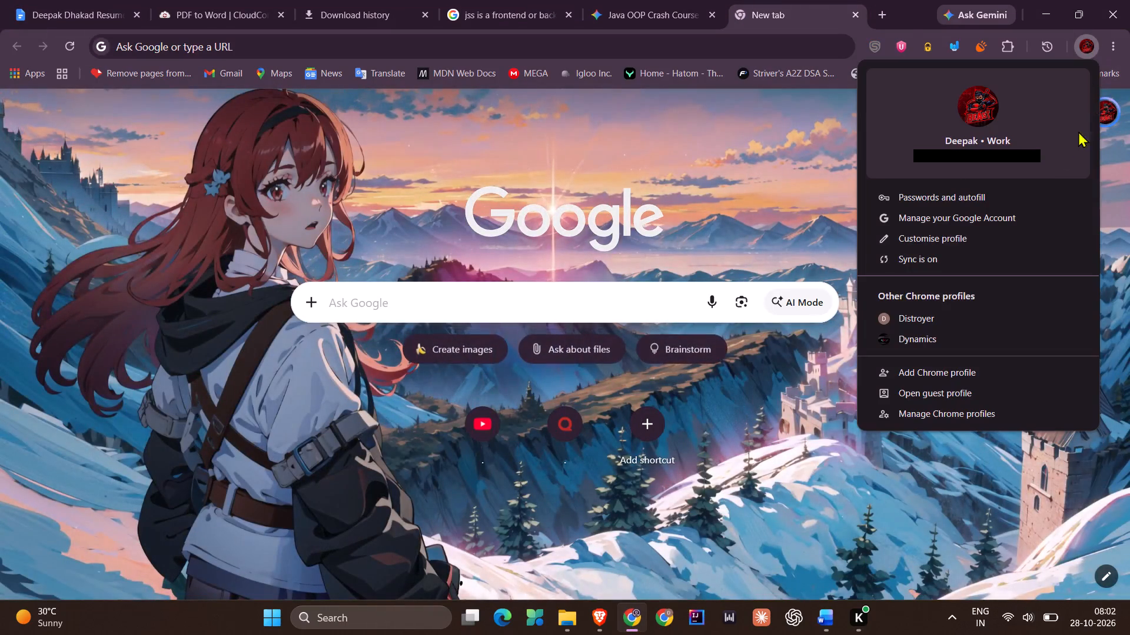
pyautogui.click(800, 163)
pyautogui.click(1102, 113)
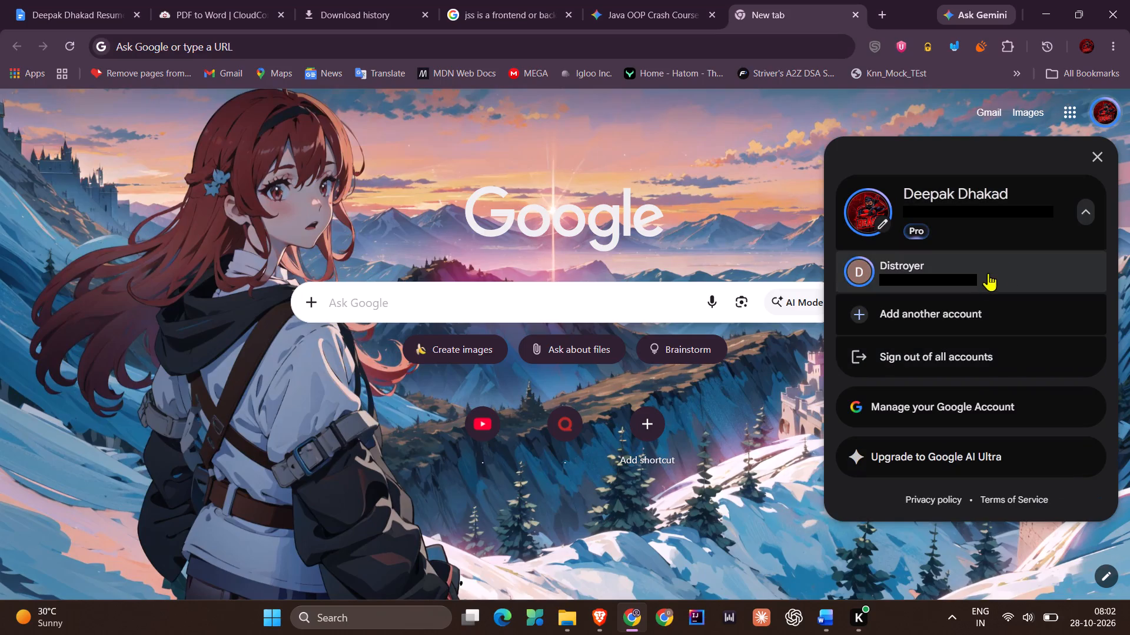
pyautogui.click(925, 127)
# Open Google Drive from the Google apps list.
pyautogui.click(1064, 112)
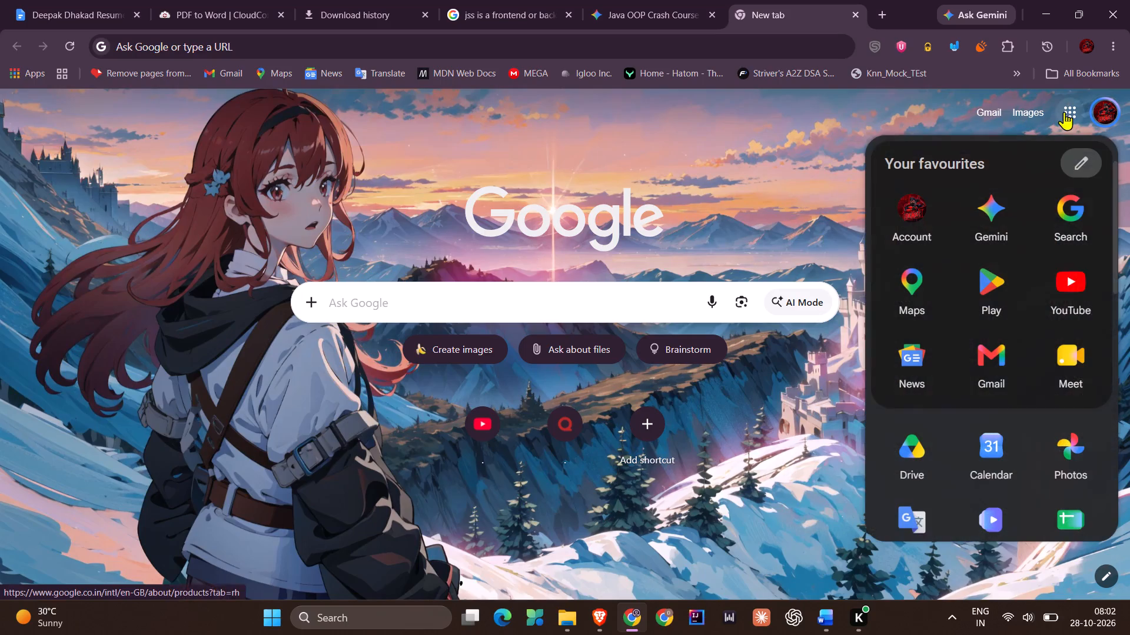
pyautogui.scroll(-1, 1028, 262)
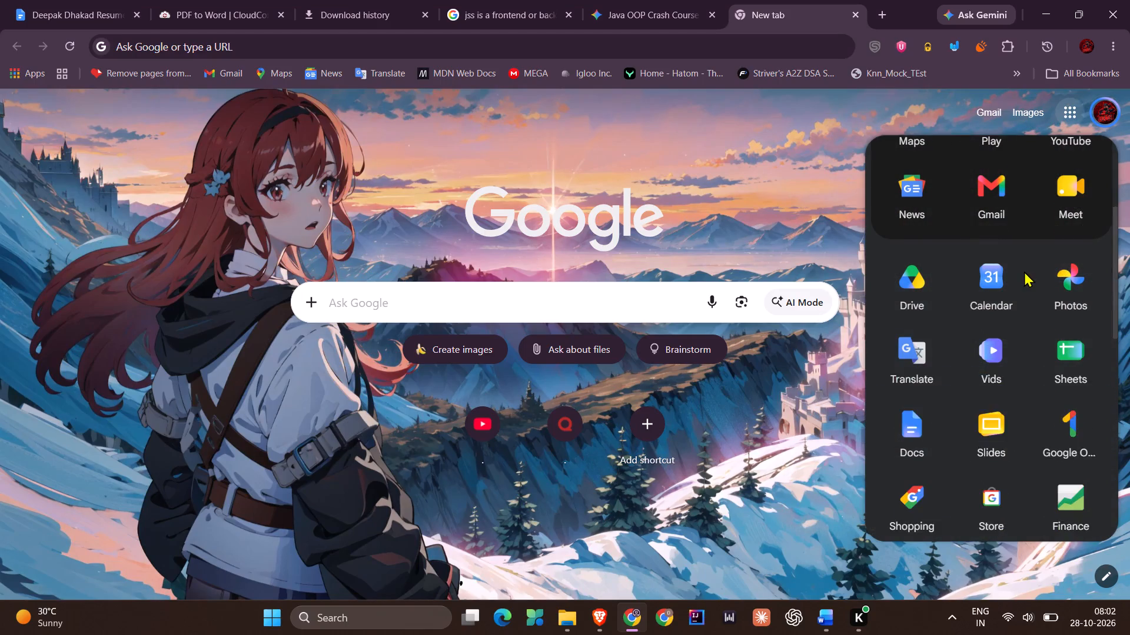
pyautogui.scroll(-5, 1024, 271)
pyautogui.scroll(2, 1021, 268)
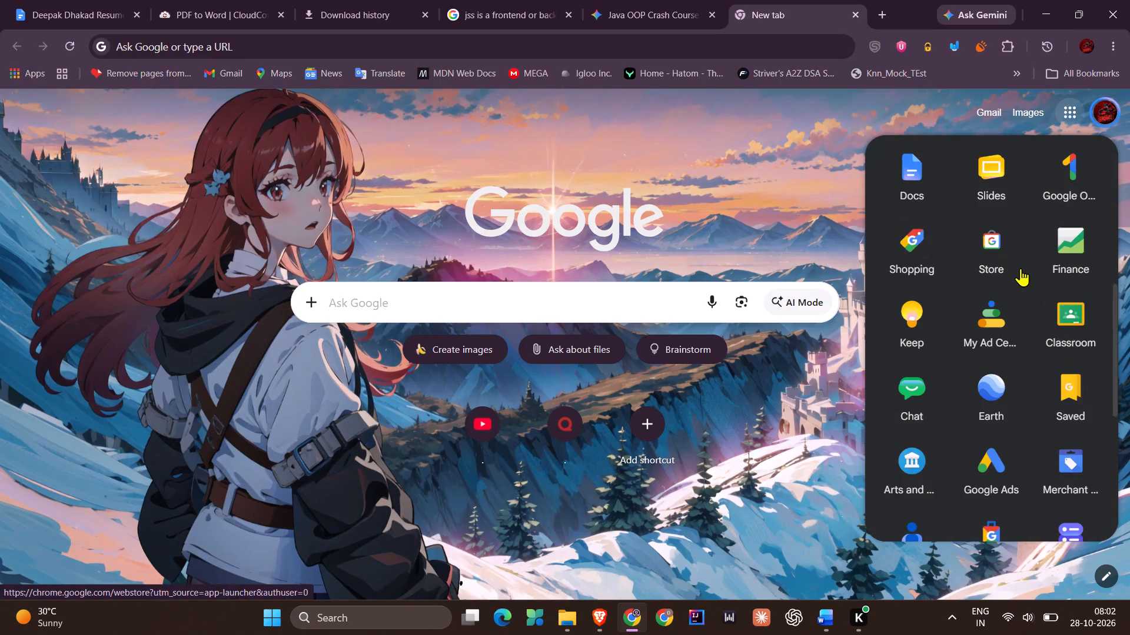
pyautogui.scroll(3, 1021, 268)
pyautogui.scroll(-2, 1014, 282)
pyautogui.scroll(1, 1014, 282)
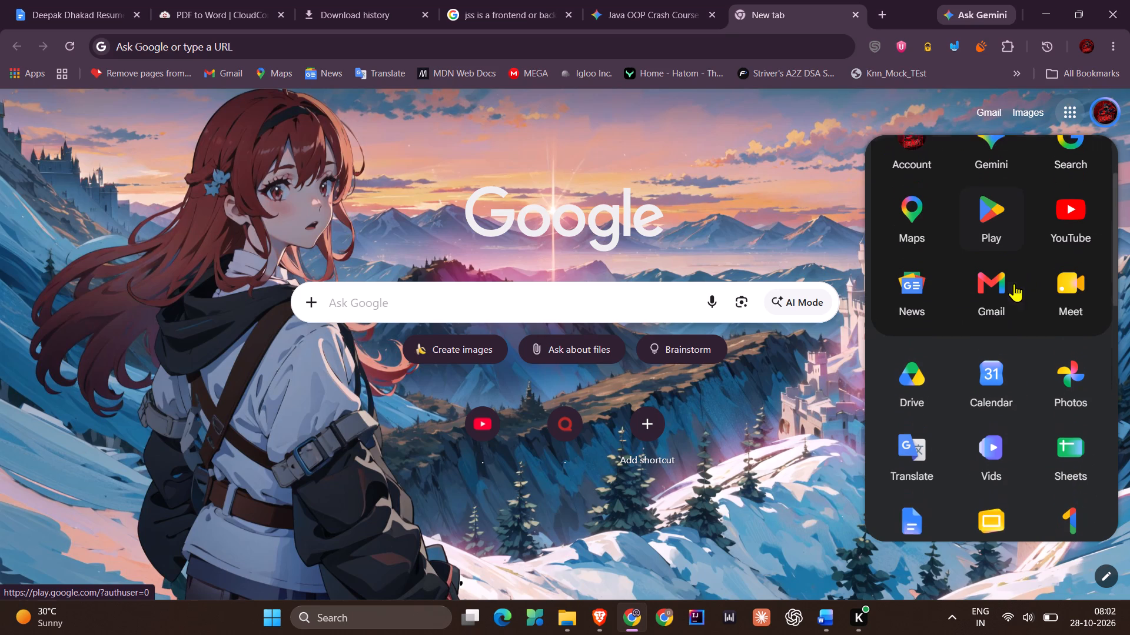
pyautogui.click(916, 299)
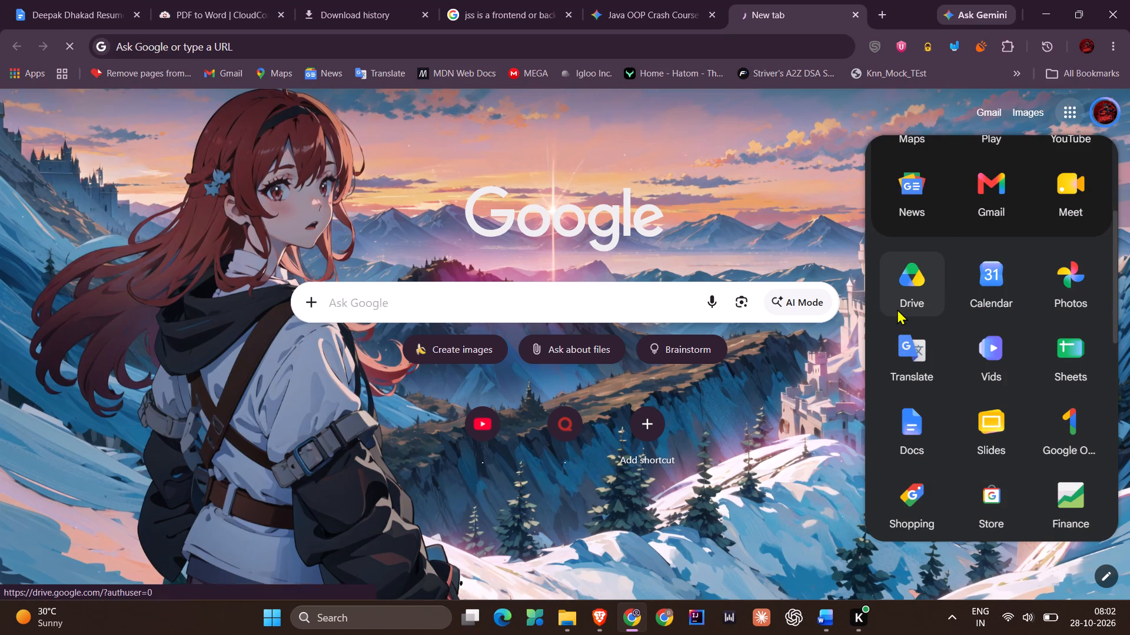
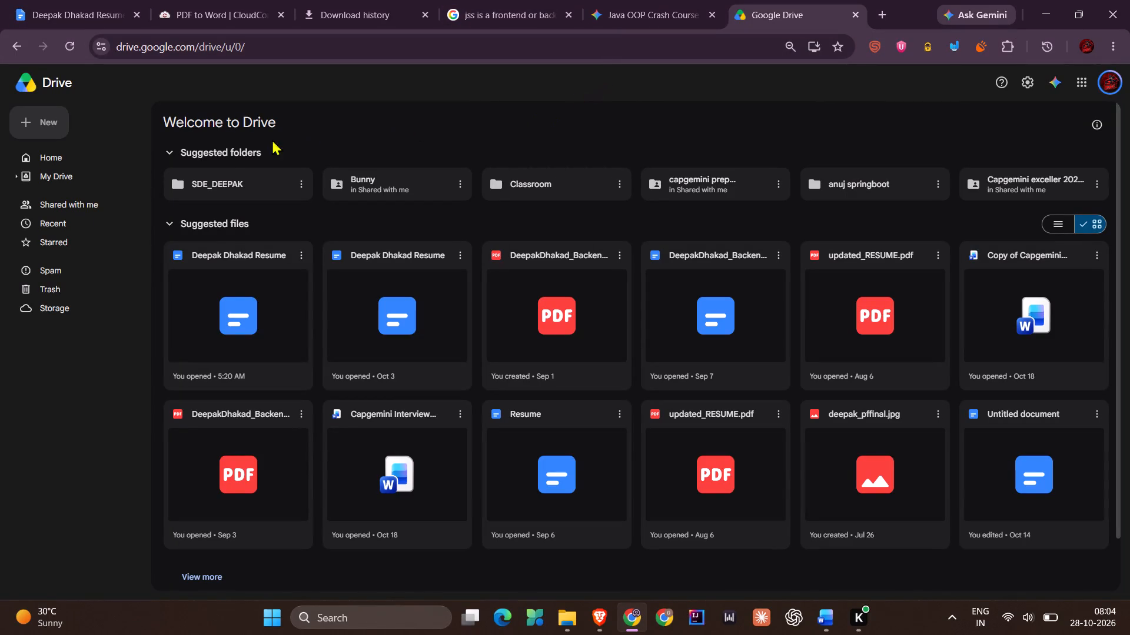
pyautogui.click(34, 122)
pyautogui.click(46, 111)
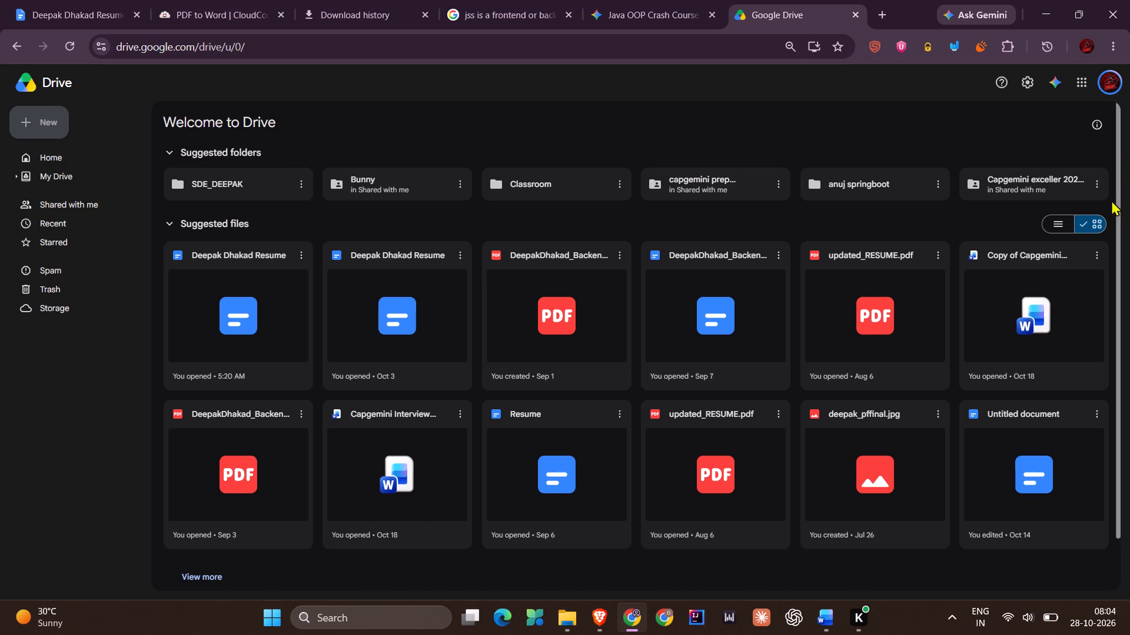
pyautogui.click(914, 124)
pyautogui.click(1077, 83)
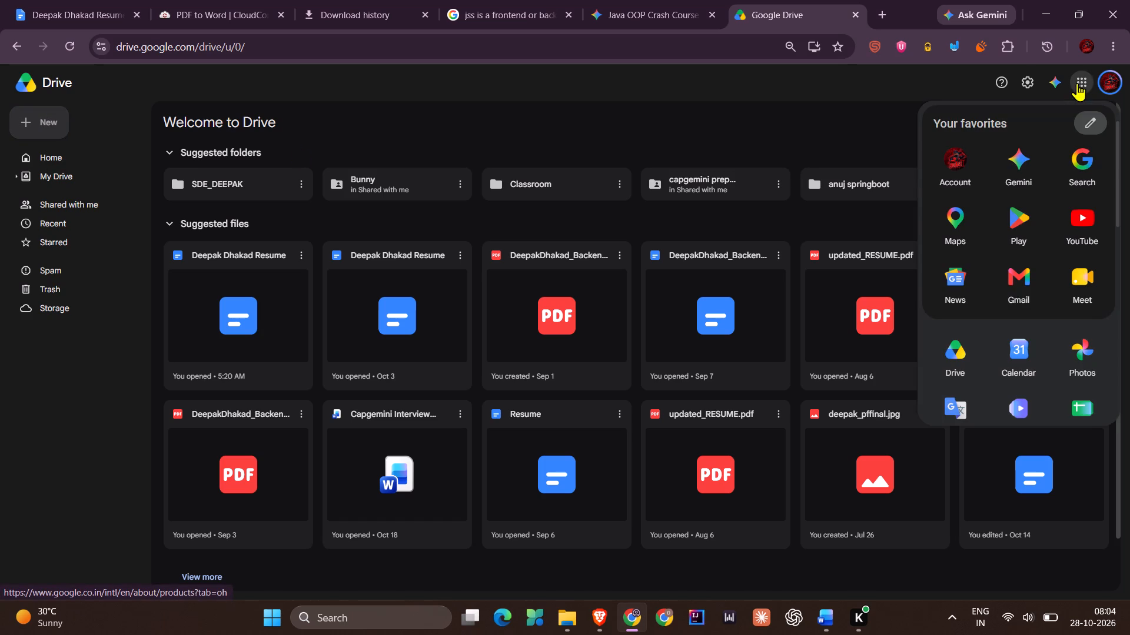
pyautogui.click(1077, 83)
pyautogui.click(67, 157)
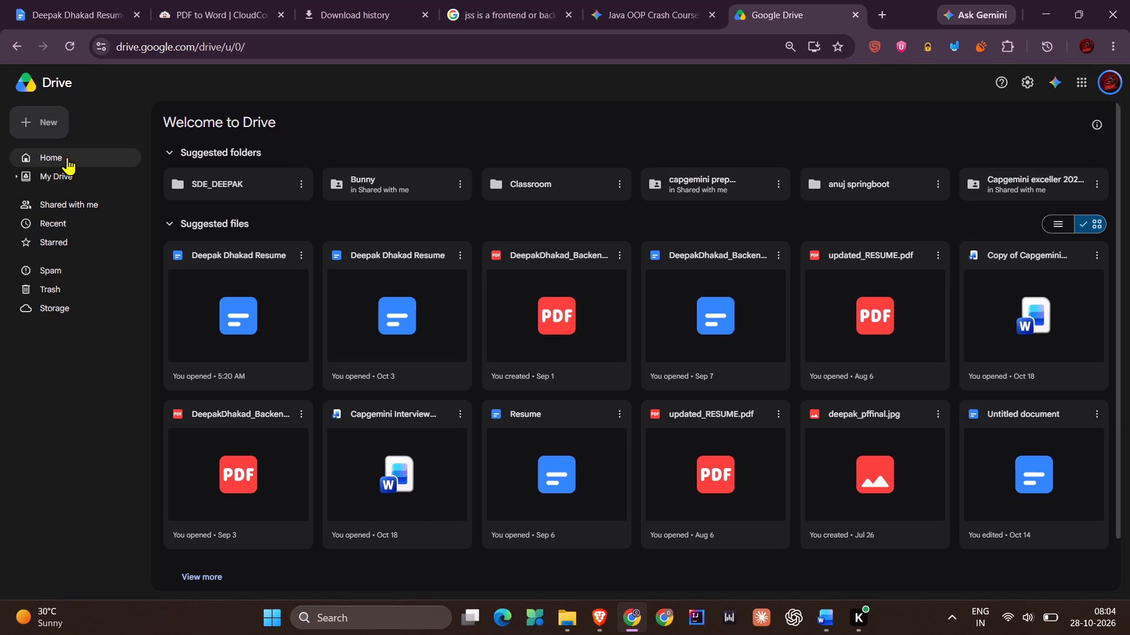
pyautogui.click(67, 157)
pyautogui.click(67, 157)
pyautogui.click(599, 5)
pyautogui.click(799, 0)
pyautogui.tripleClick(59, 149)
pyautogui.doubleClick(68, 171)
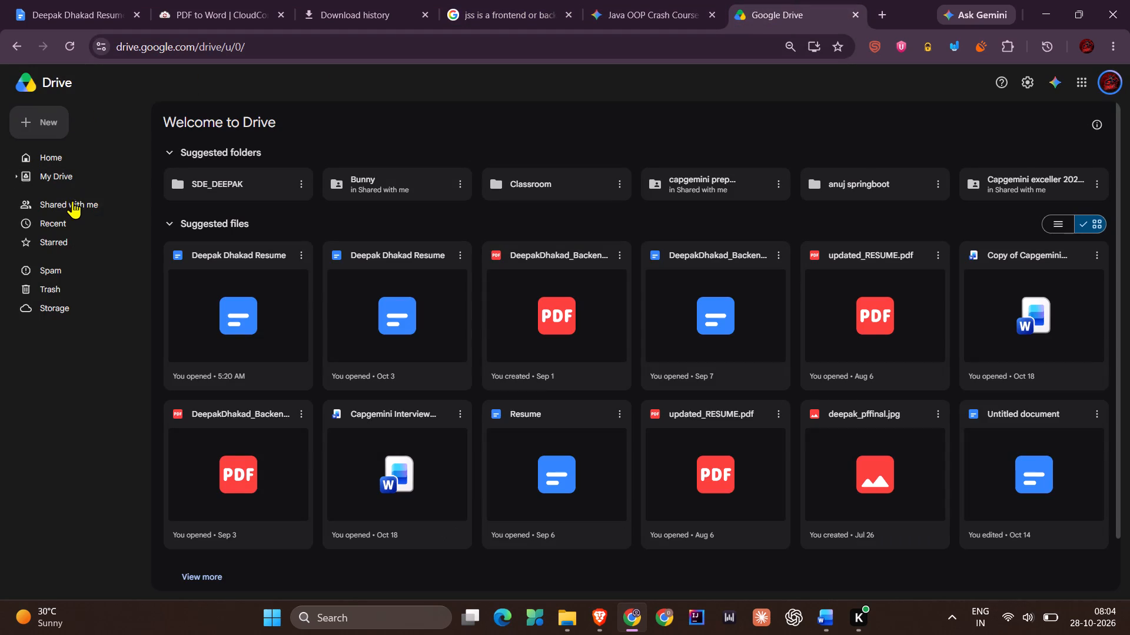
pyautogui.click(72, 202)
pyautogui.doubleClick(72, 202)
# Reload Google Drive and open its Home view.
pyautogui.click(62, 48)
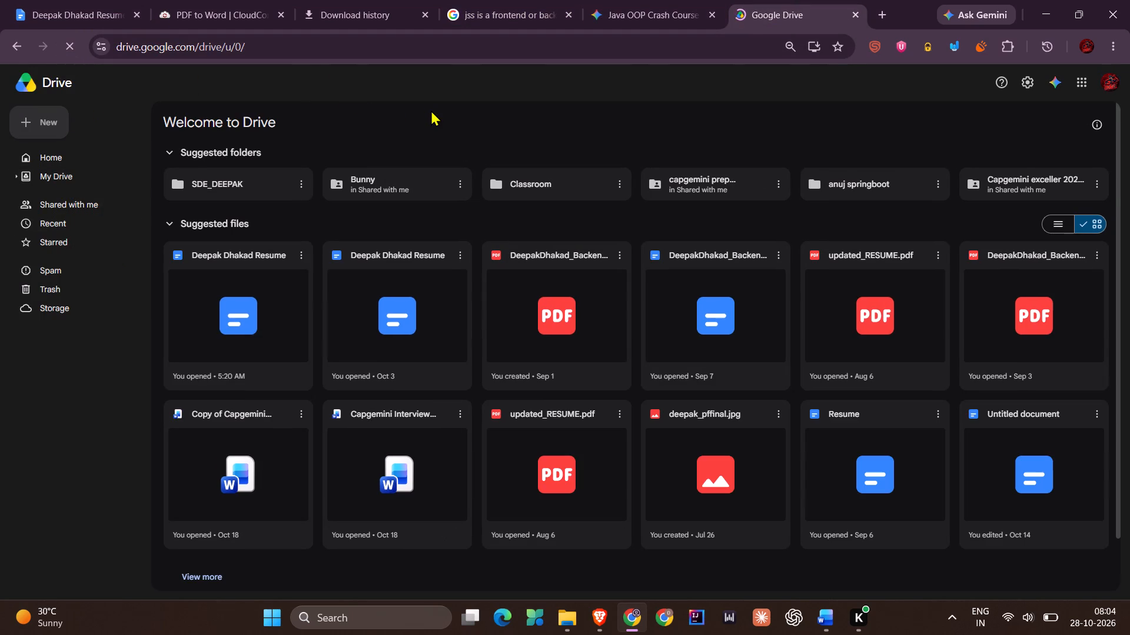
pyautogui.click(59, 156)
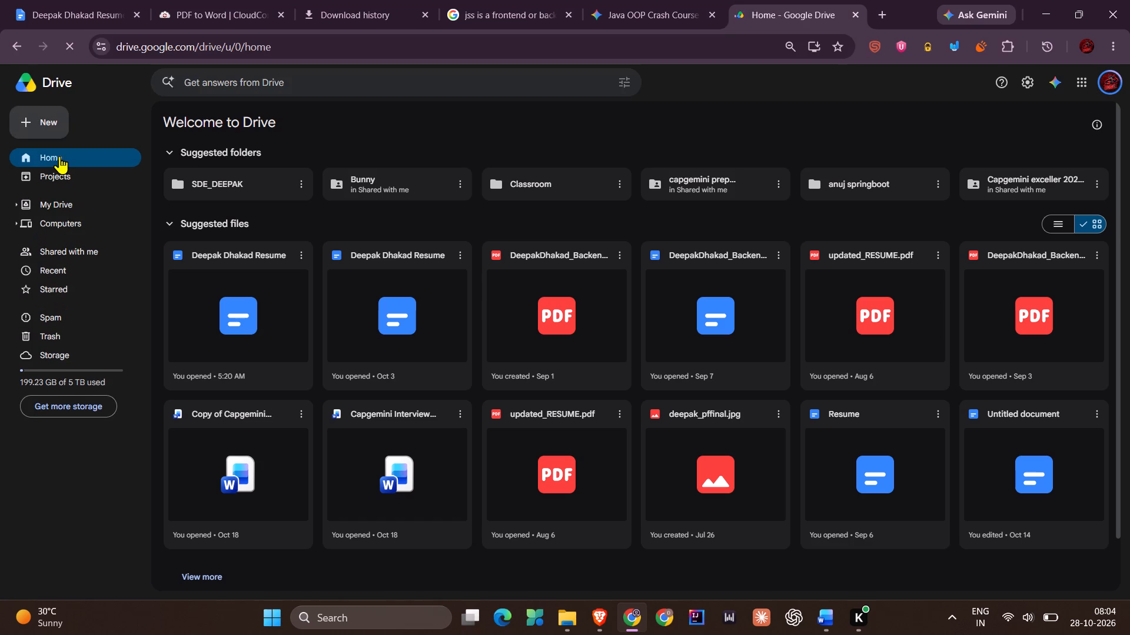
pyautogui.click(59, 156)
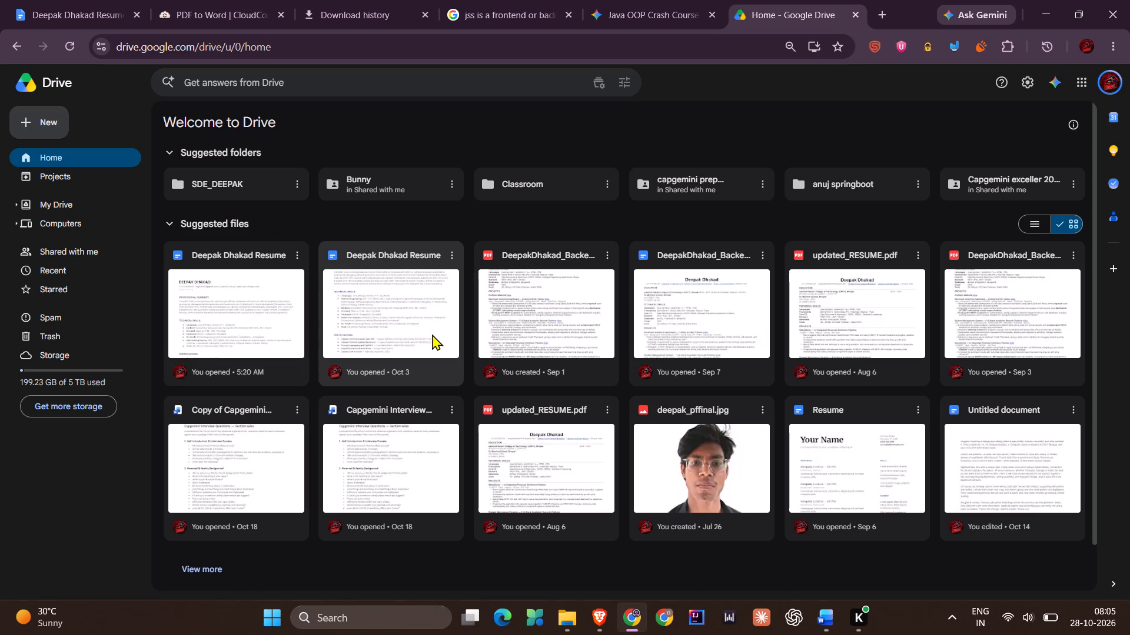
# Move the most recently opened resume document among the suggested files to the trash.
pyautogui.click(295, 256)
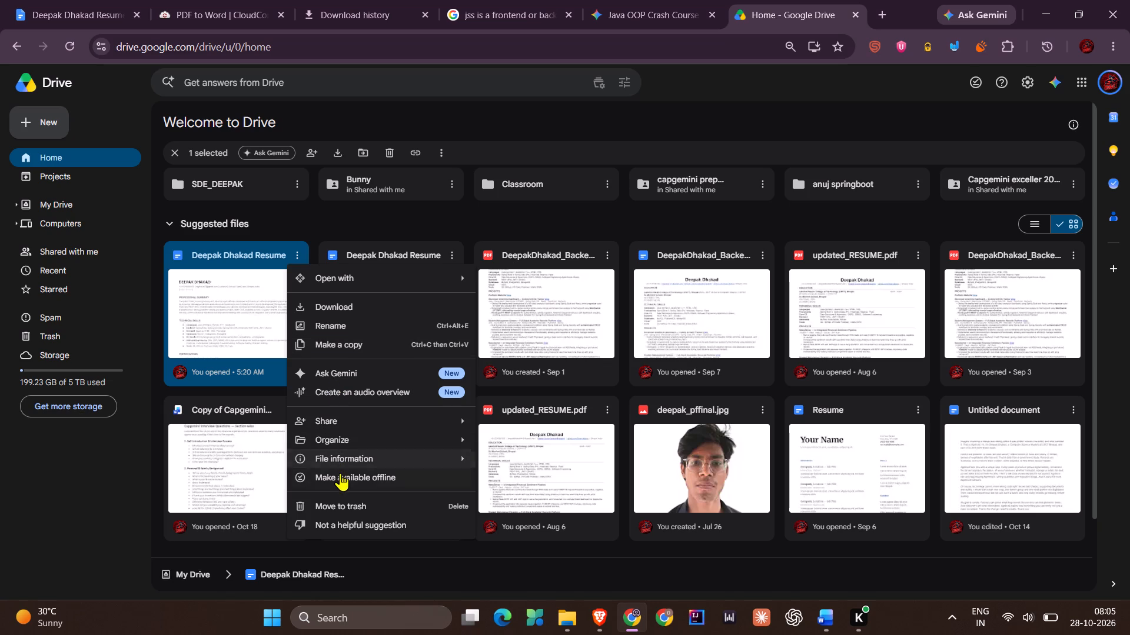
pyautogui.click(337, 501)
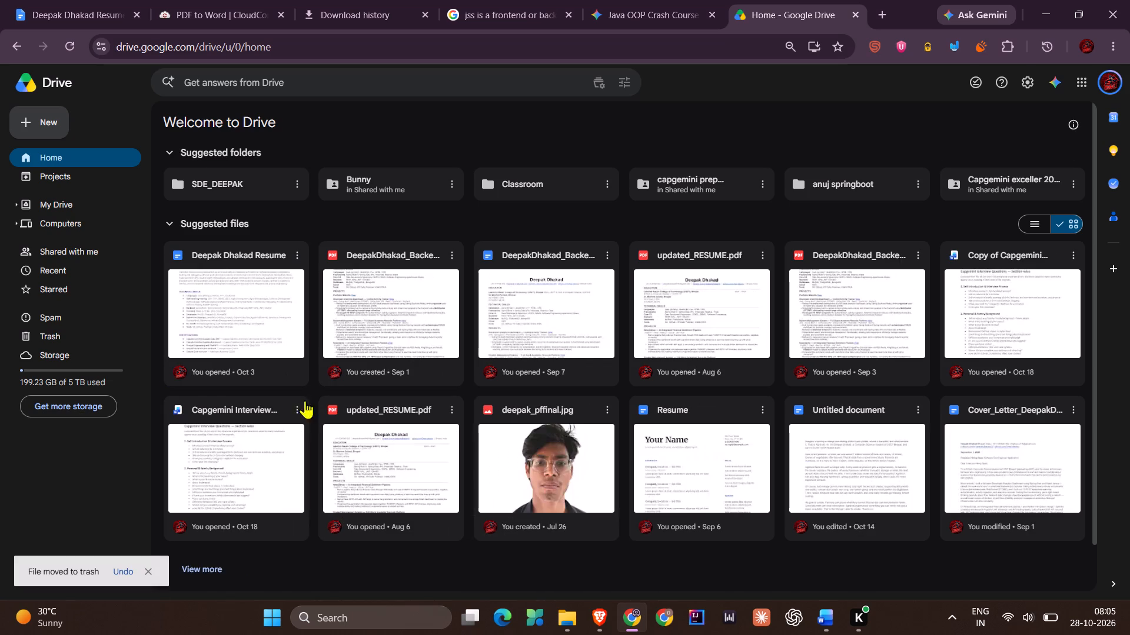
pyautogui.click(98, 453)
# Look through the folders and files stored in My Drive.
pyautogui.click(81, 208)
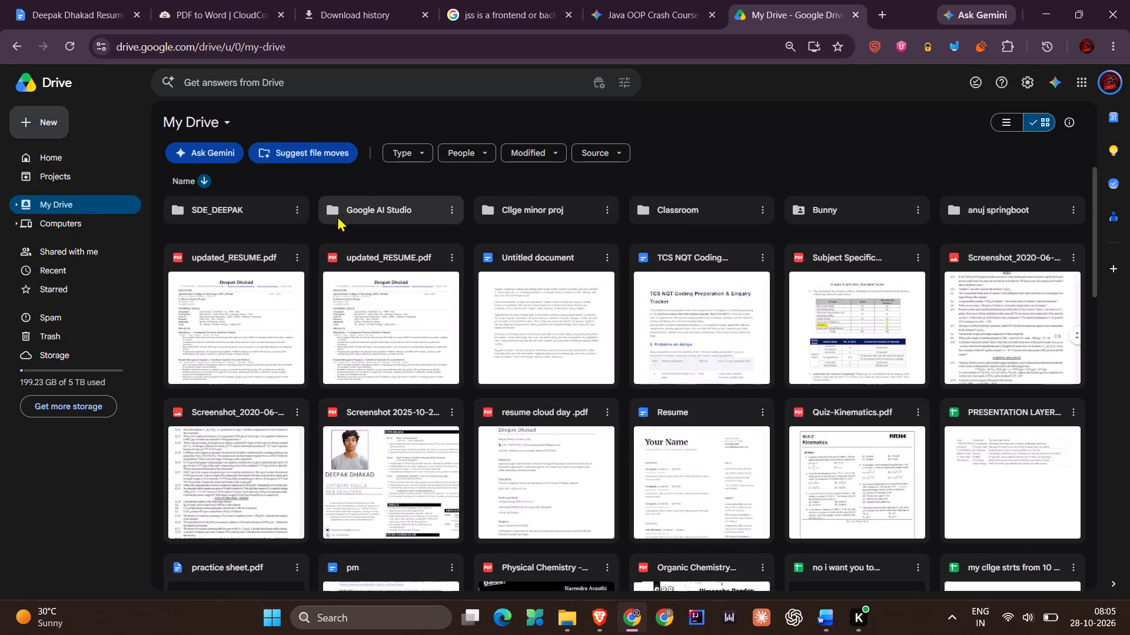
pyautogui.scroll(-4, 448, 334)
pyautogui.scroll(2, 448, 334)
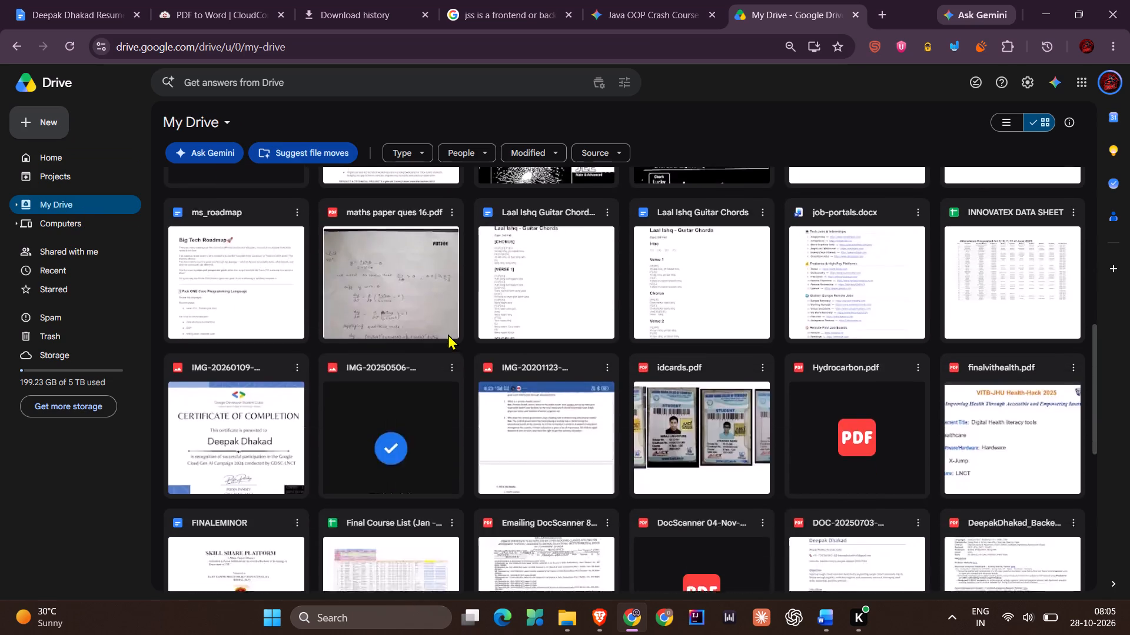
pyautogui.scroll(-1, 448, 334)
pyautogui.scroll(1, 448, 334)
pyautogui.scroll(-5, 449, 333)
pyautogui.scroll(2, 449, 333)
pyautogui.scroll(-1, 449, 333)
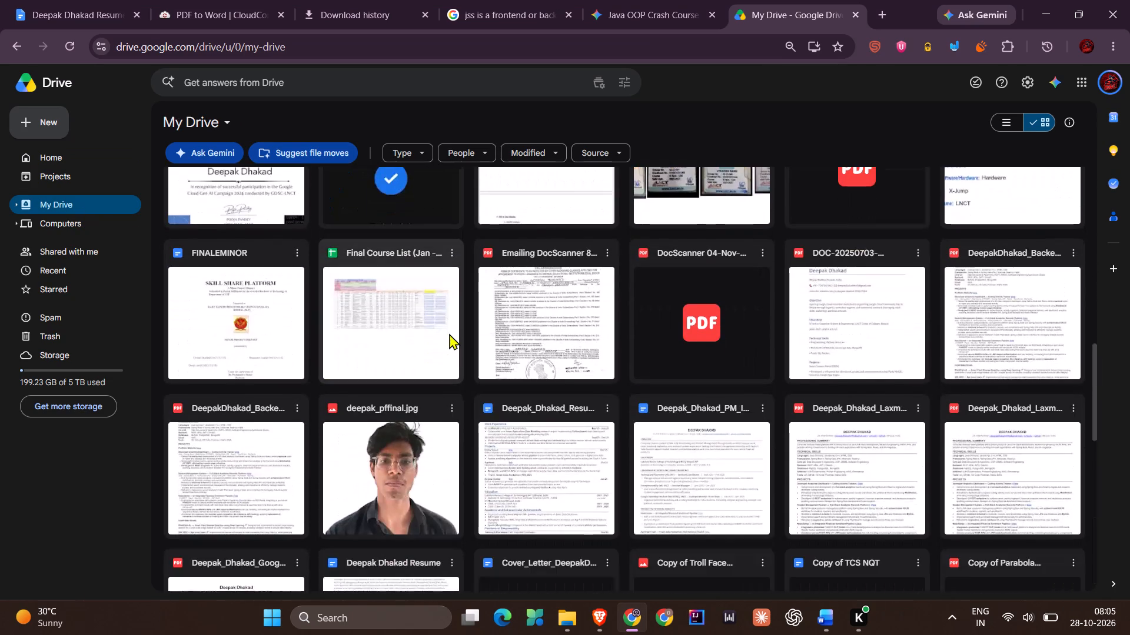
pyautogui.scroll(5, 449, 333)
pyautogui.scroll(6, 370, 188)
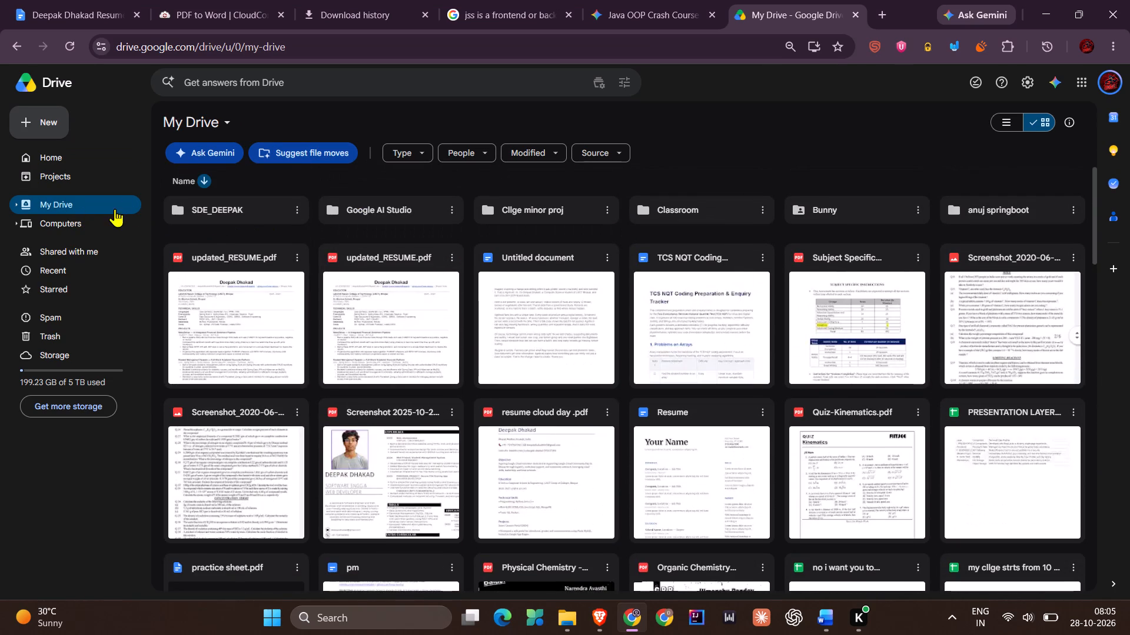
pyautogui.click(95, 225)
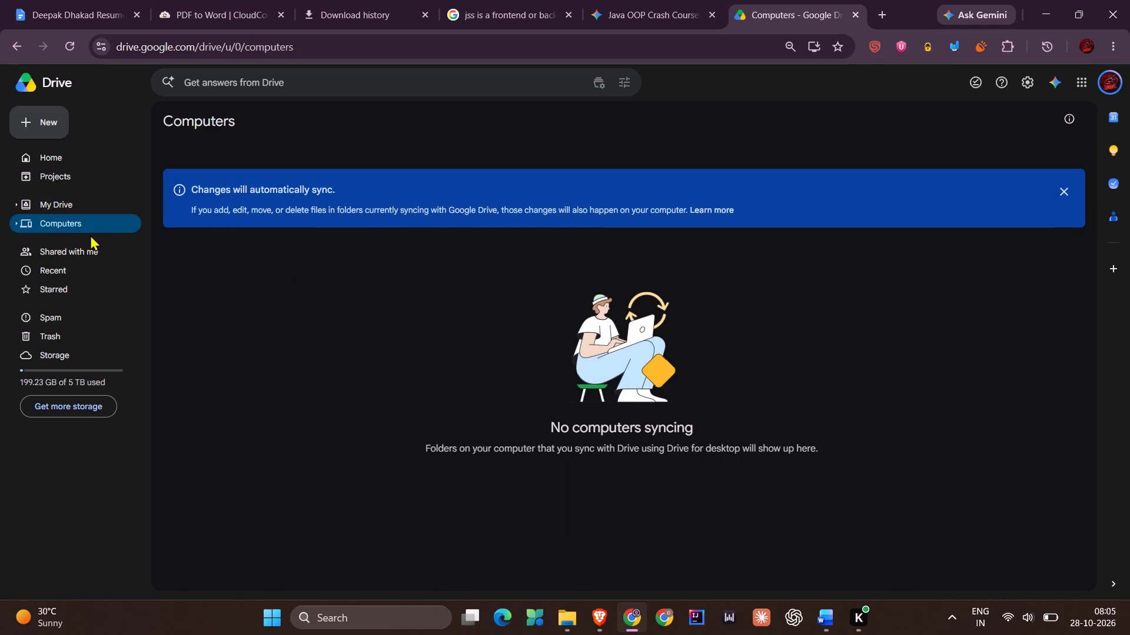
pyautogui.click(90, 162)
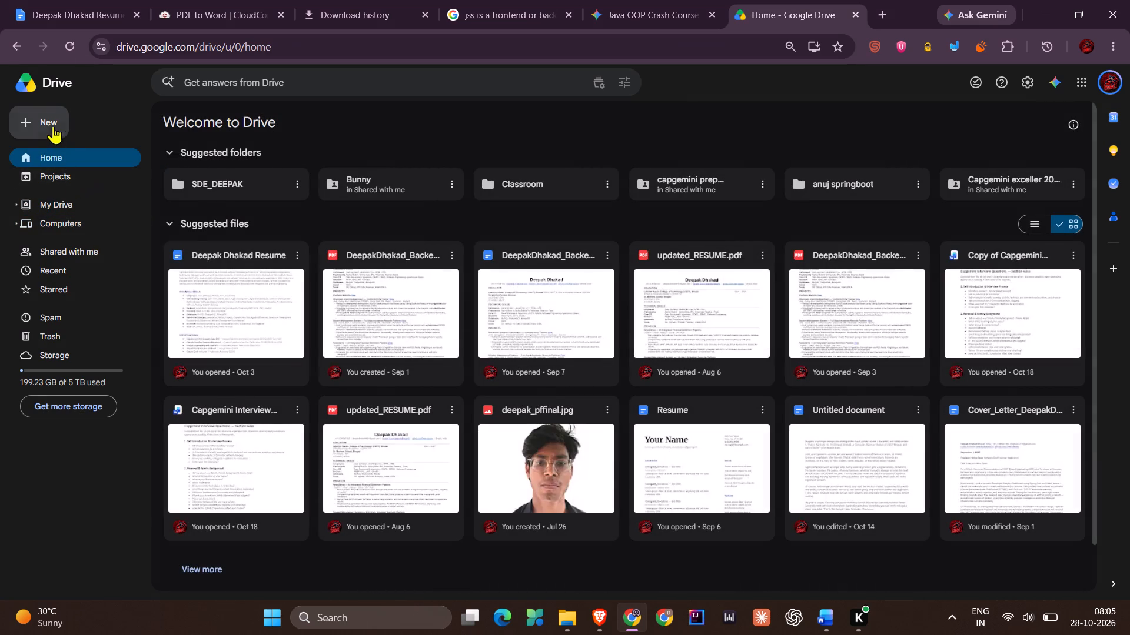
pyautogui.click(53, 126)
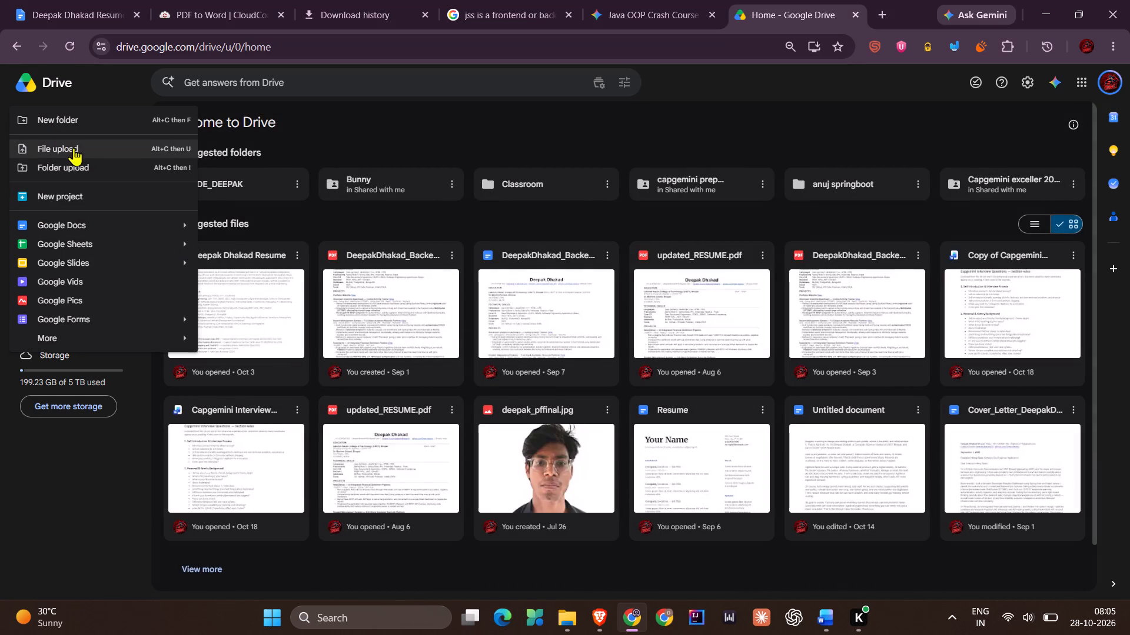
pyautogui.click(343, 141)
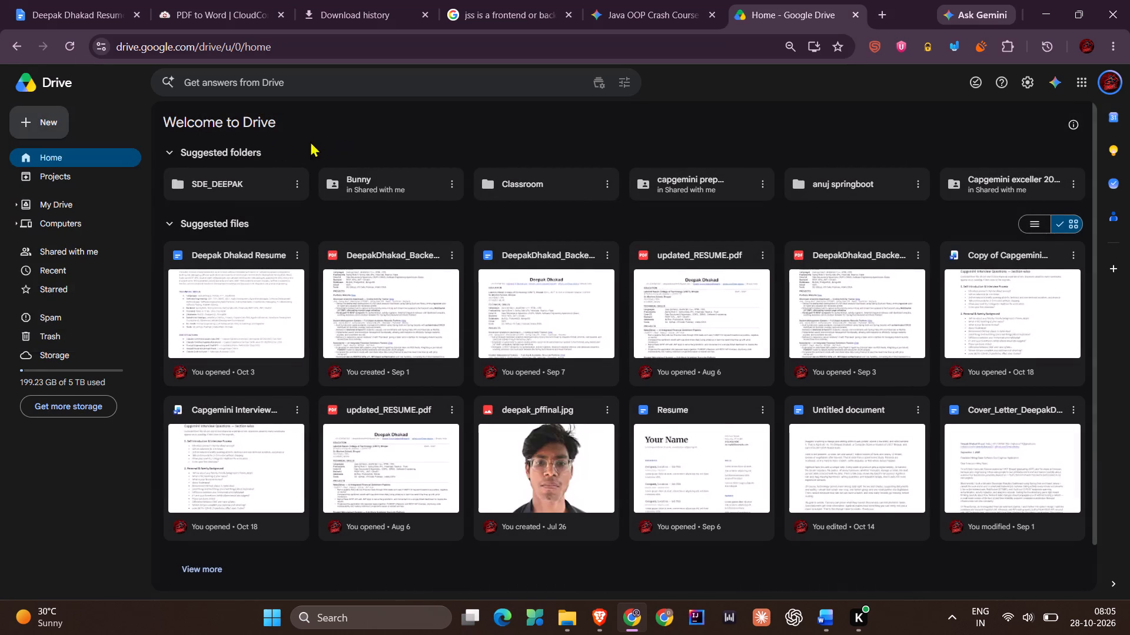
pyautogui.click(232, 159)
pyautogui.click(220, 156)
# Check the contents of the SDE_DEEPAK folder and return to My Drive.
pyautogui.click(209, 183)
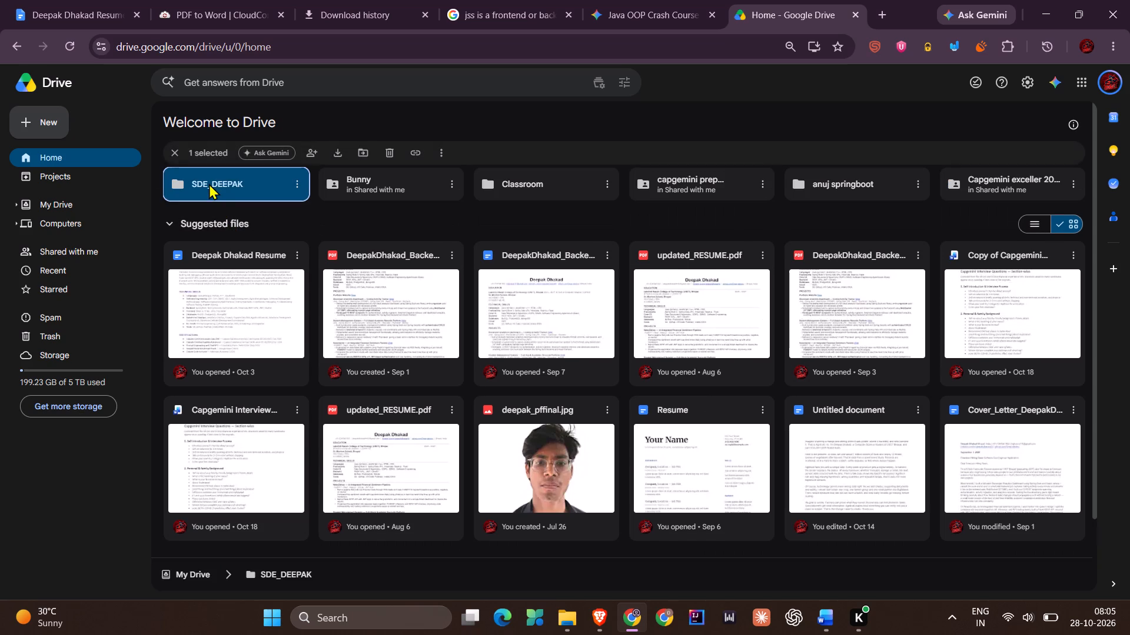
pyautogui.doubleClick(209, 183)
pyautogui.click(357, 282)
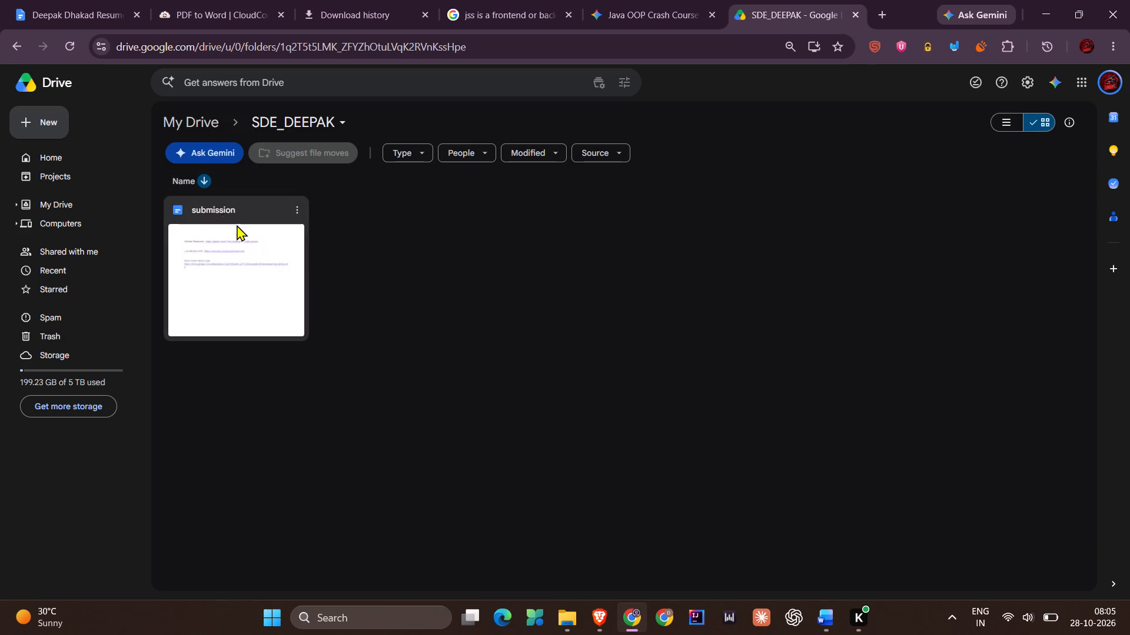
pyautogui.click(187, 123)
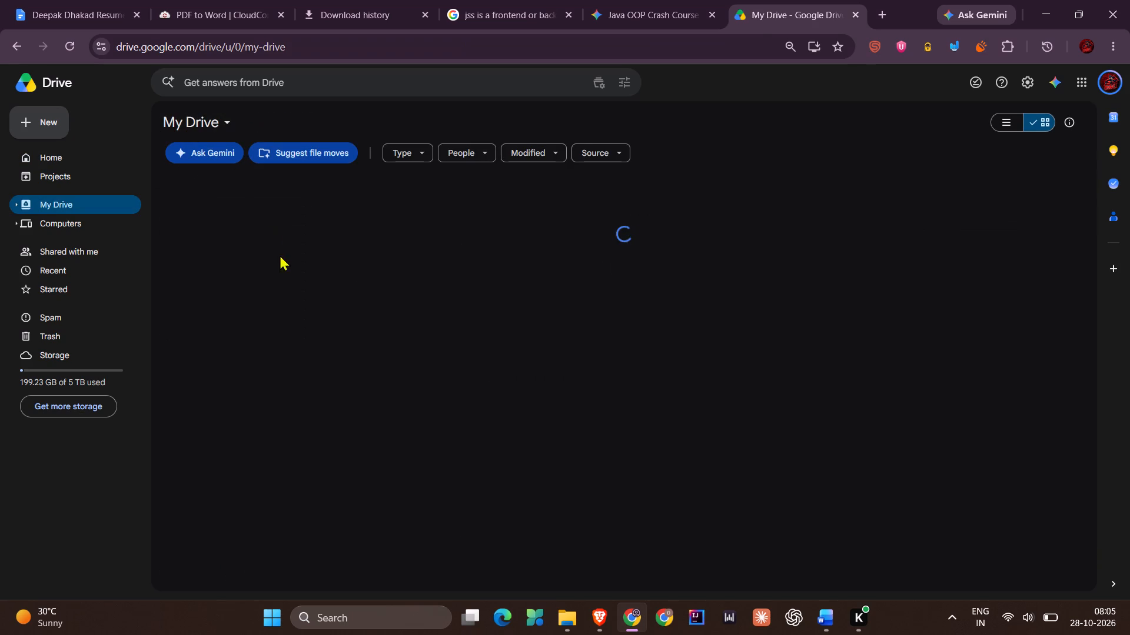
pyautogui.click(424, 110)
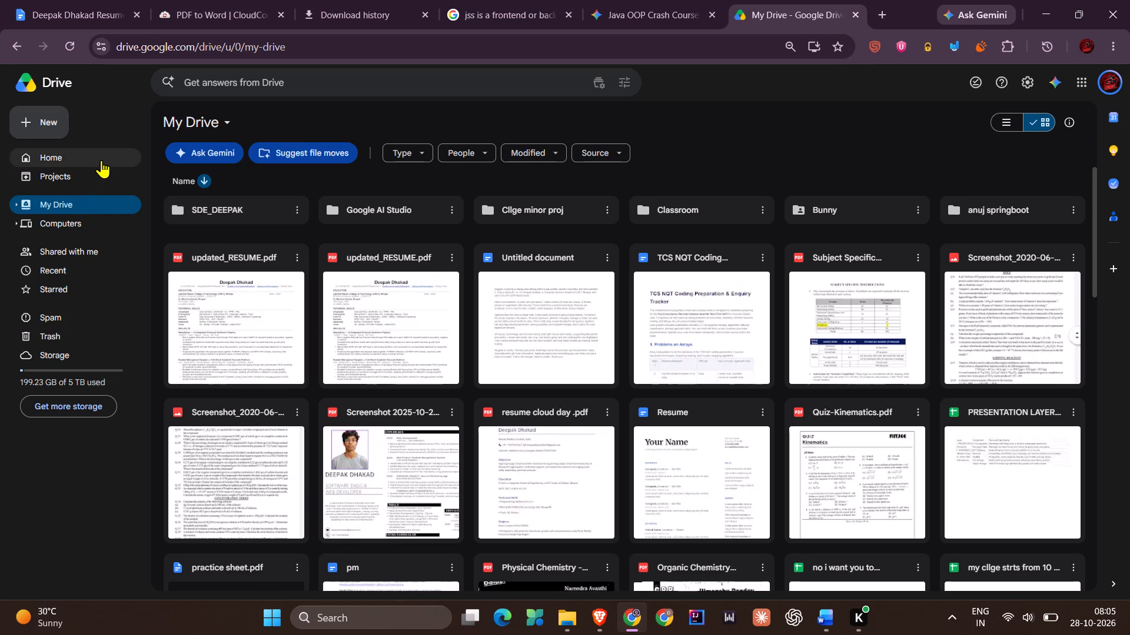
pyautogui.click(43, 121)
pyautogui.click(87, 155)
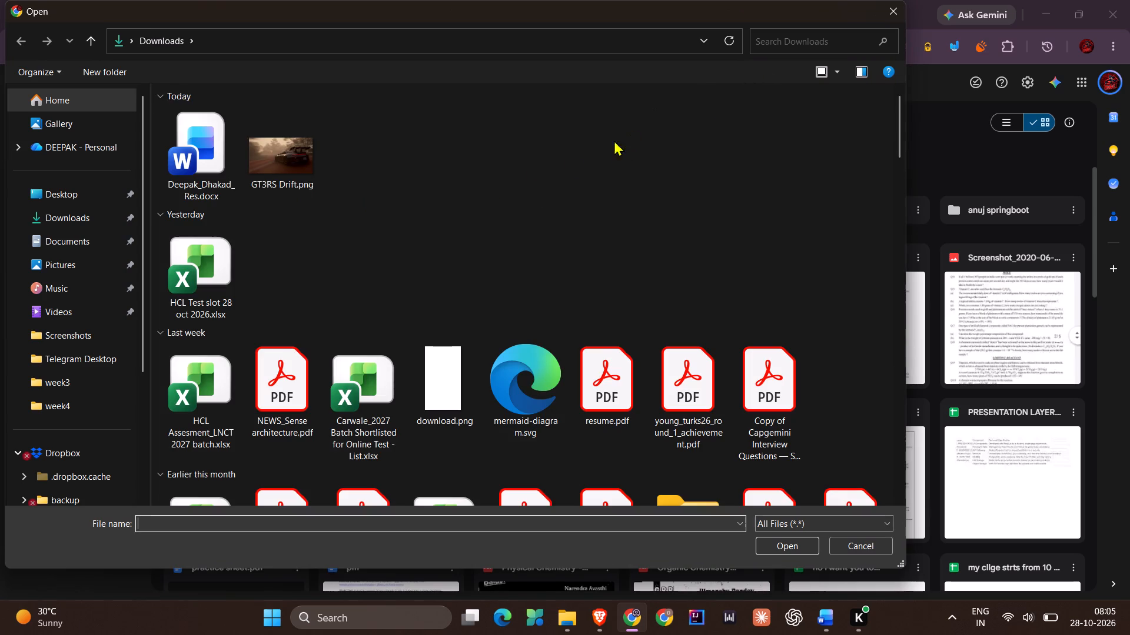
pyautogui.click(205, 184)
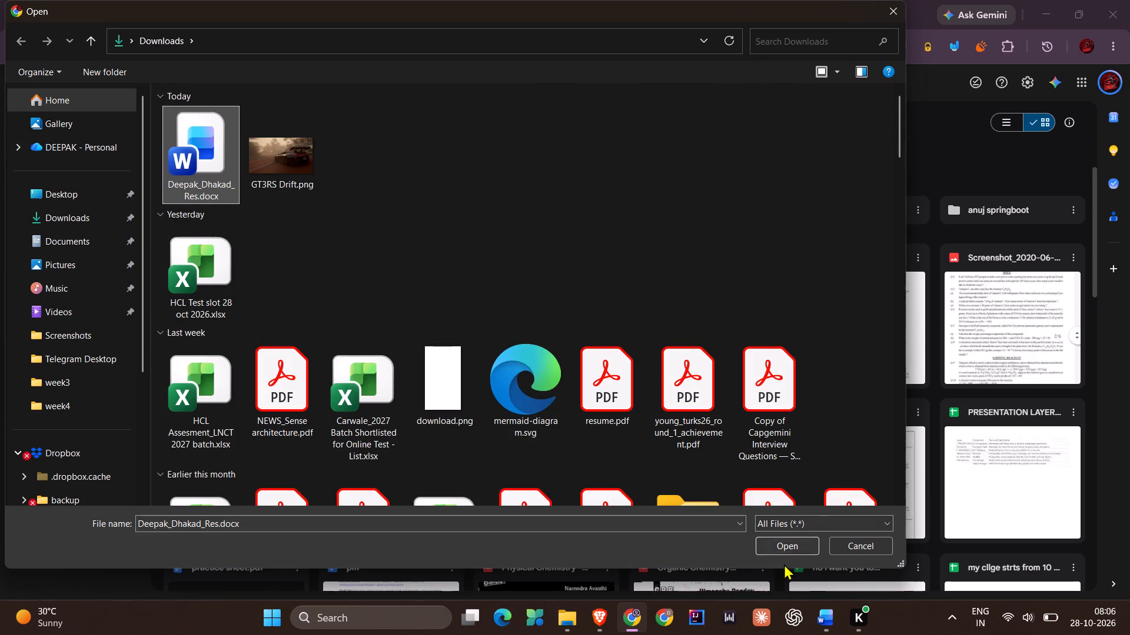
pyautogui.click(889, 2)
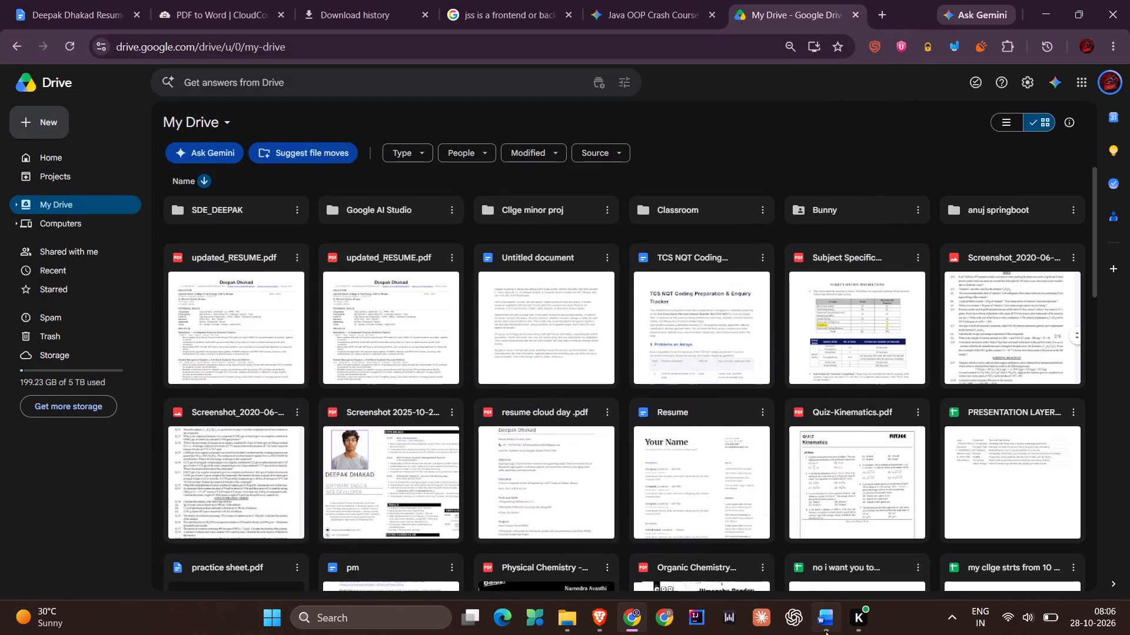
# Switch to Word, save the resume document and close it.
pyautogui.click(827, 633)
pyautogui.scroll(-3, 727, 271)
pyautogui.scroll(2, 726, 271)
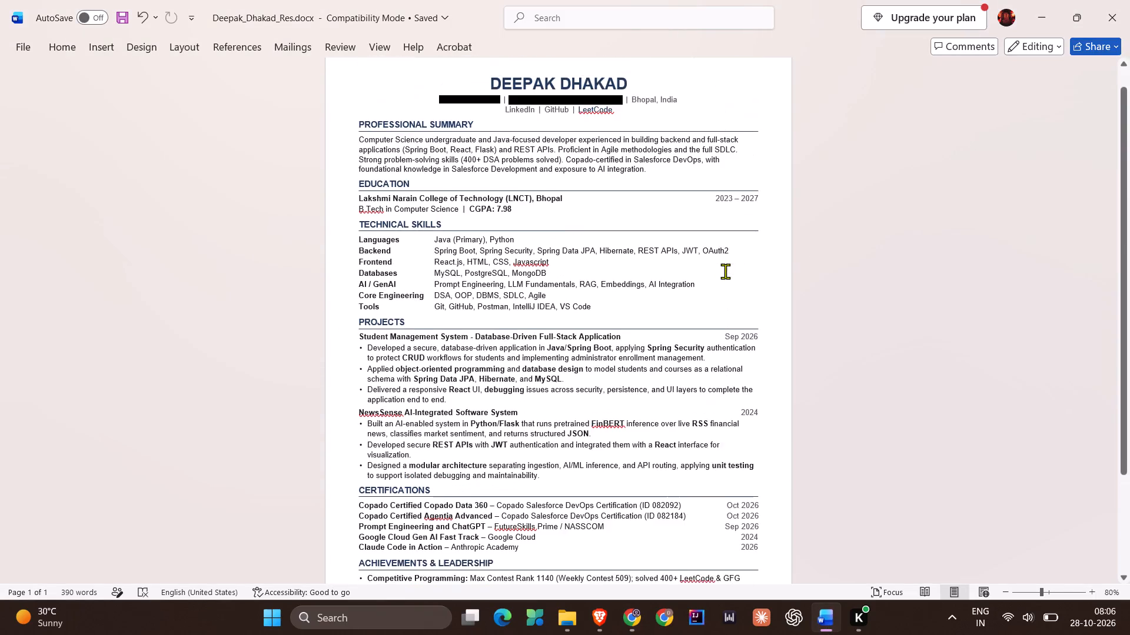
pyautogui.hotkey('ctrl', 's')
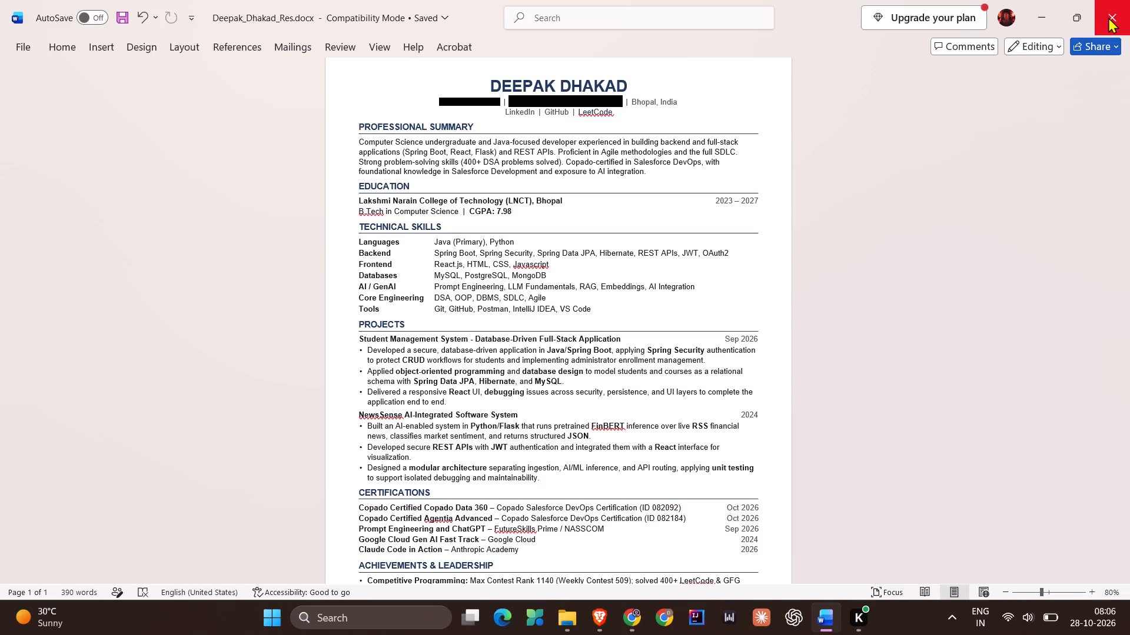
pyautogui.click(1111, 18)
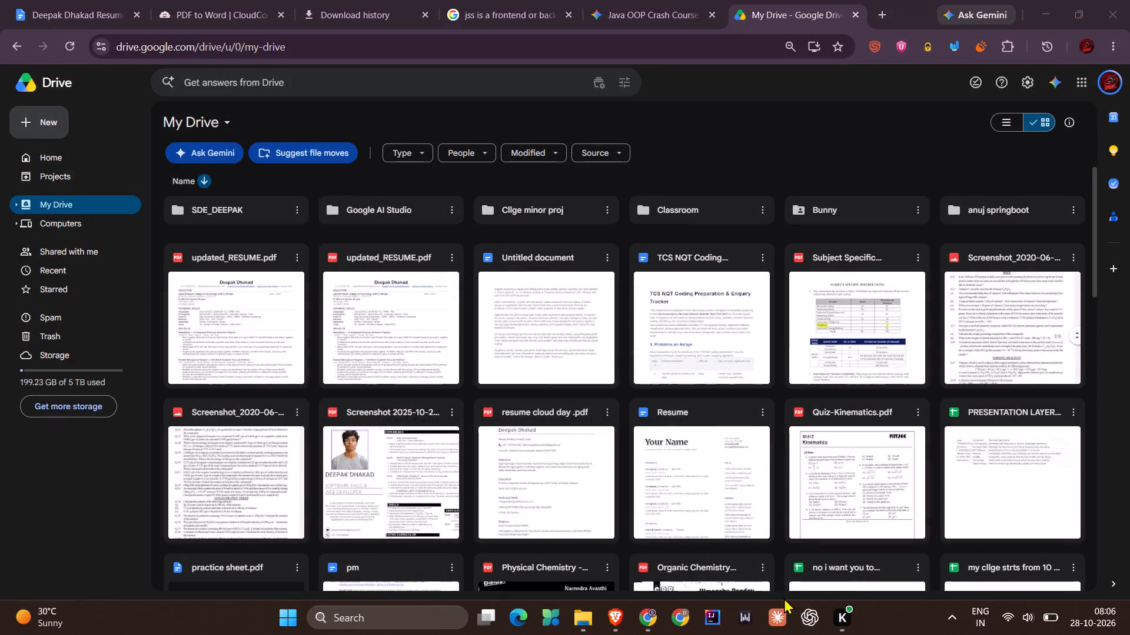
# Upload the resume Word file from Downloads to the SDE_DEEPAK folder.
pyautogui.click(234, 212)
pyautogui.doubleClick(231, 212)
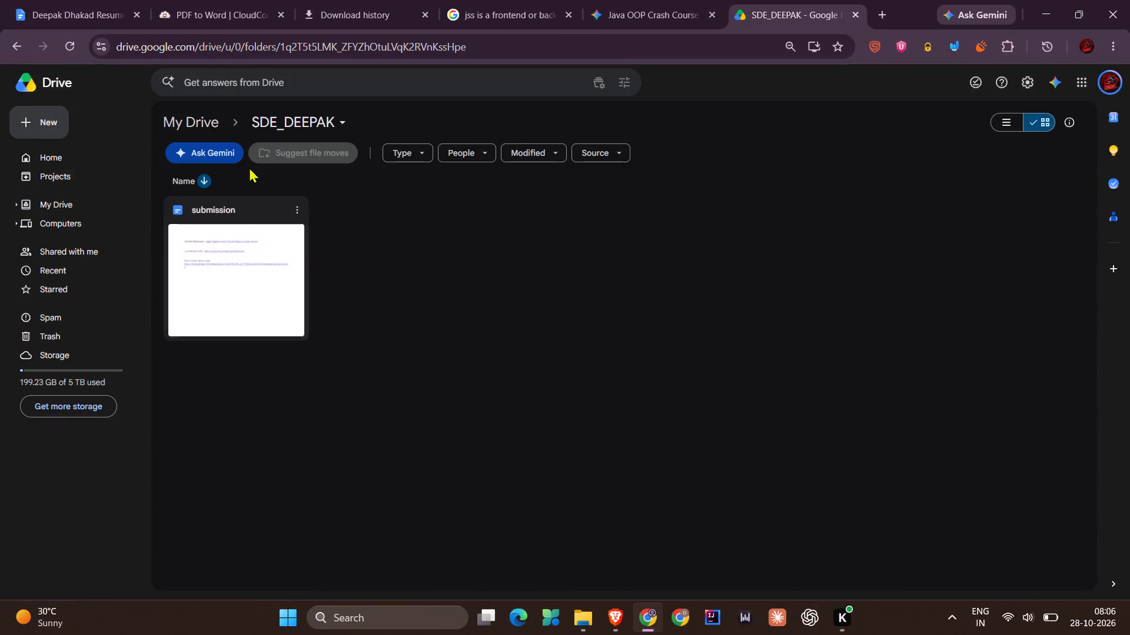
pyautogui.click(400, 250)
pyautogui.click(416, 229)
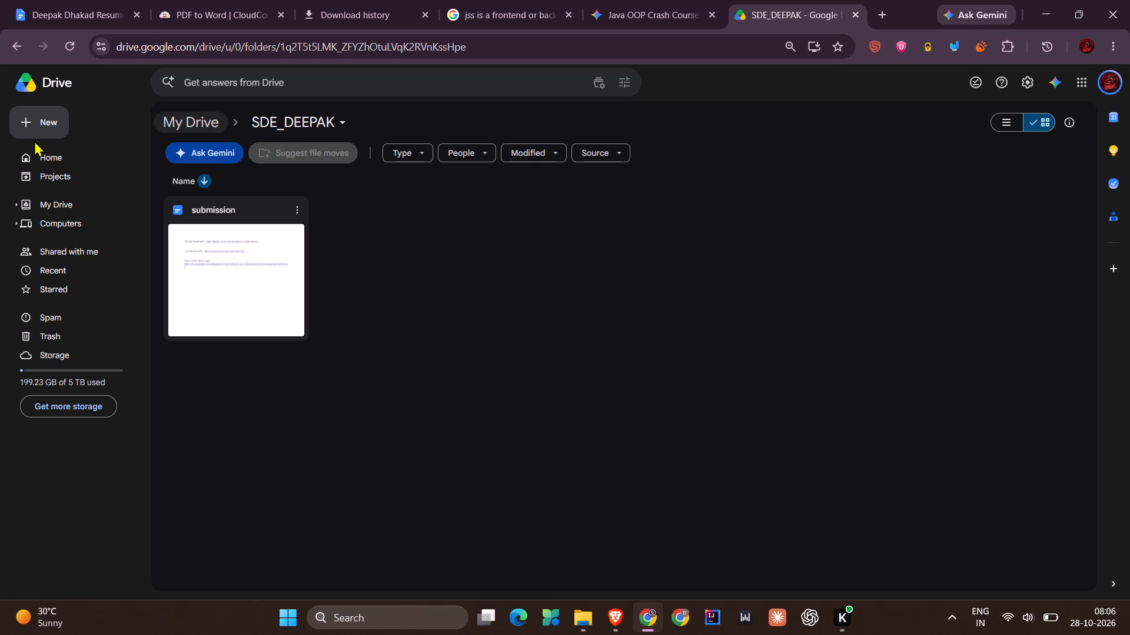
pyautogui.click(43, 121)
pyautogui.click(84, 143)
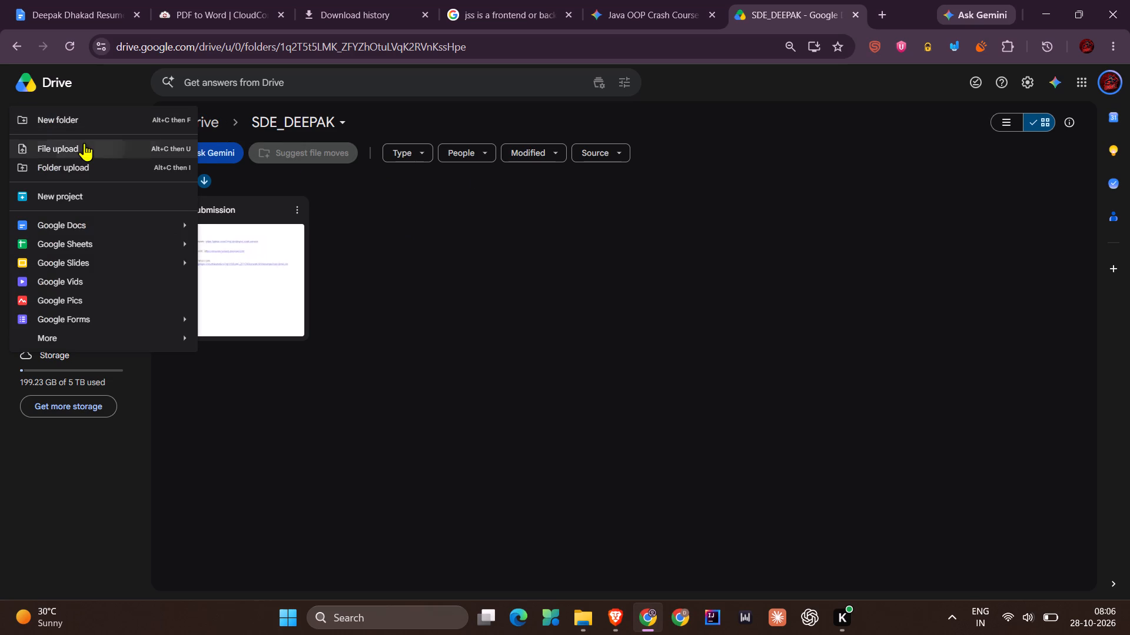
pyautogui.click(197, 148)
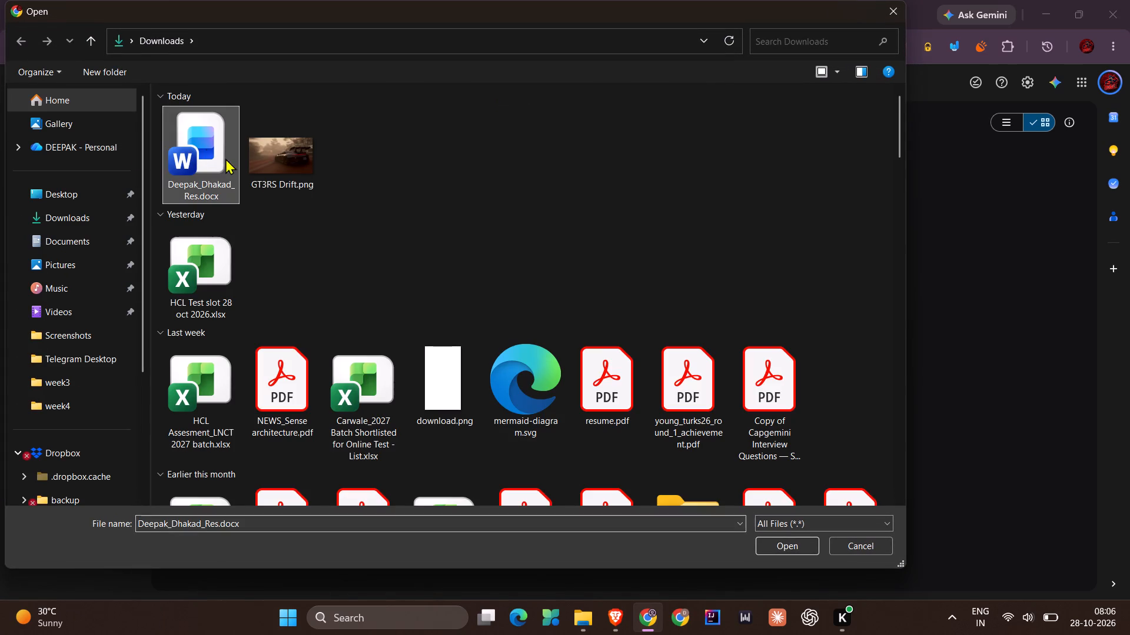
pyautogui.click(785, 541)
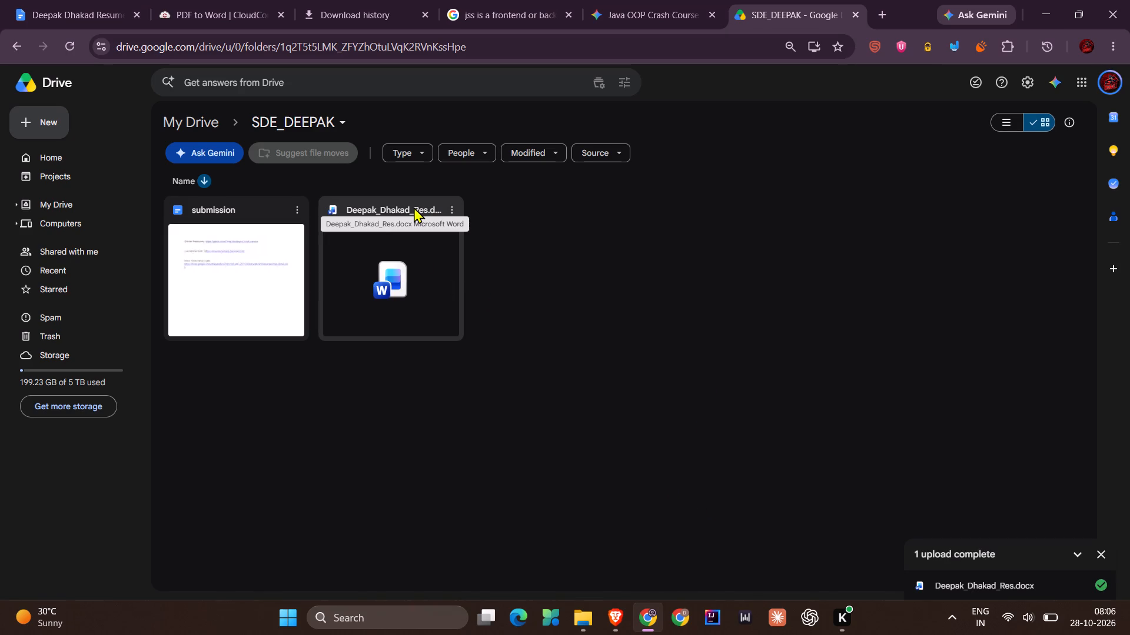
# Open the uploaded resume from the SDE_DEEPAK folder in Google Docs and skim through its page.
pyautogui.click(378, 265)
pyautogui.doubleClick(378, 265)
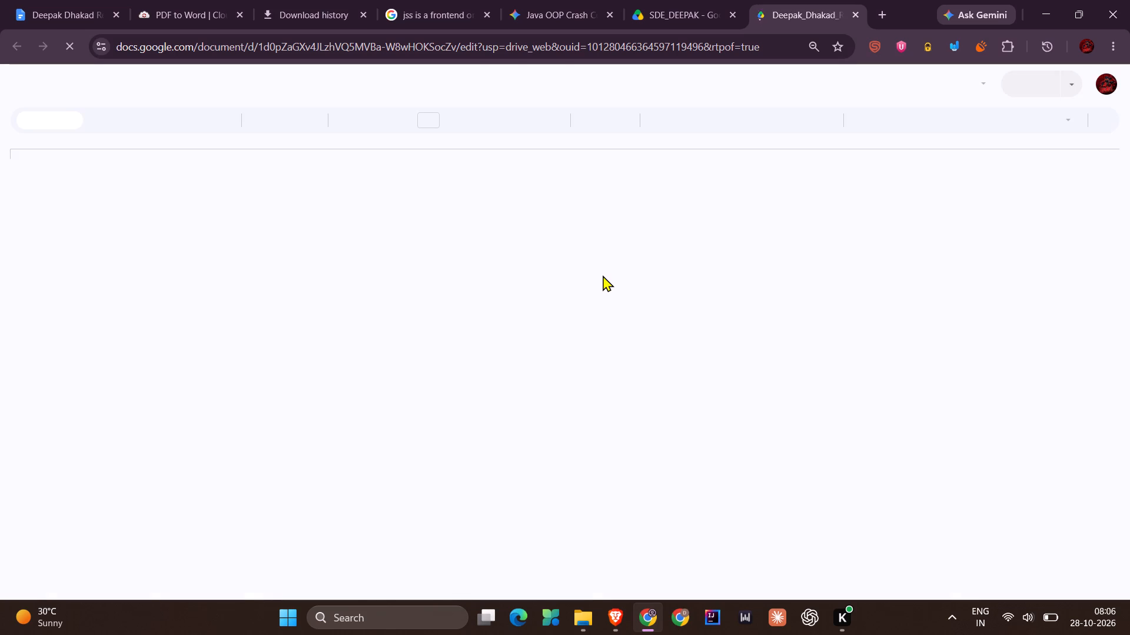
pyautogui.scroll(-2, 570, 273)
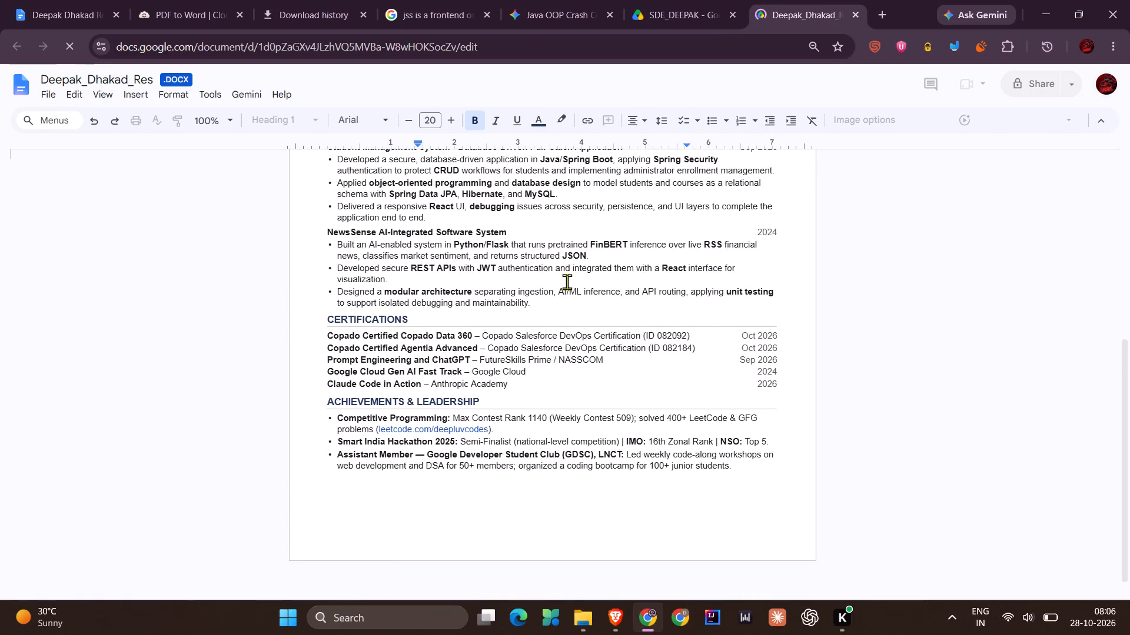
pyautogui.scroll(-1, 567, 282)
pyautogui.scroll(4, 567, 282)
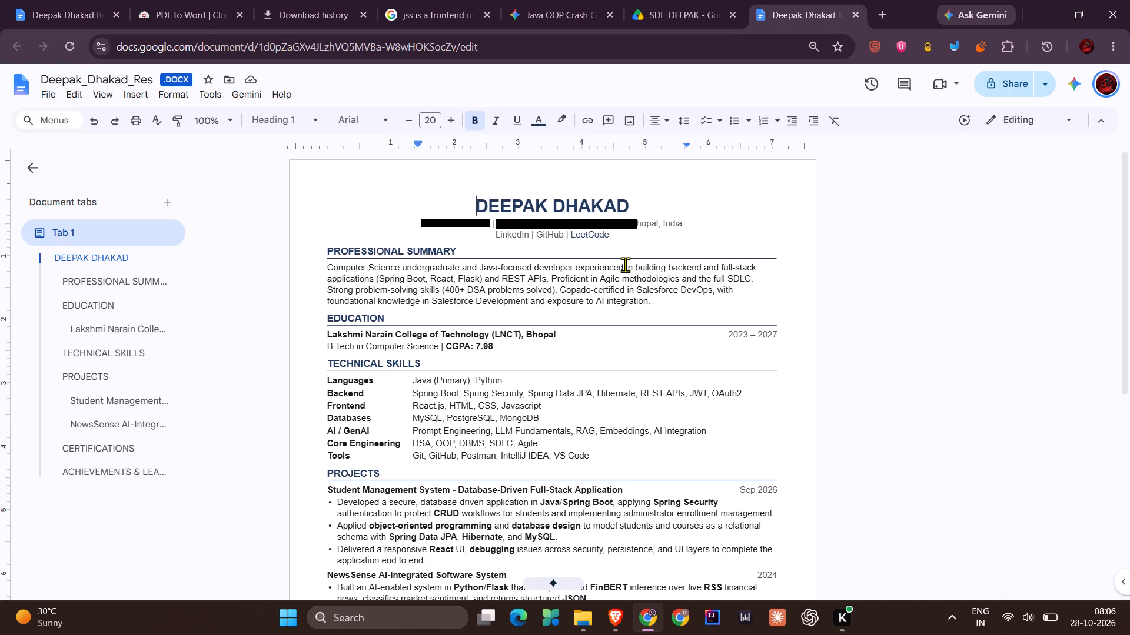
# Remove MongoDB and its preceding comma from the Databases row of the resume's technical skills.
pyautogui.click(539, 417)
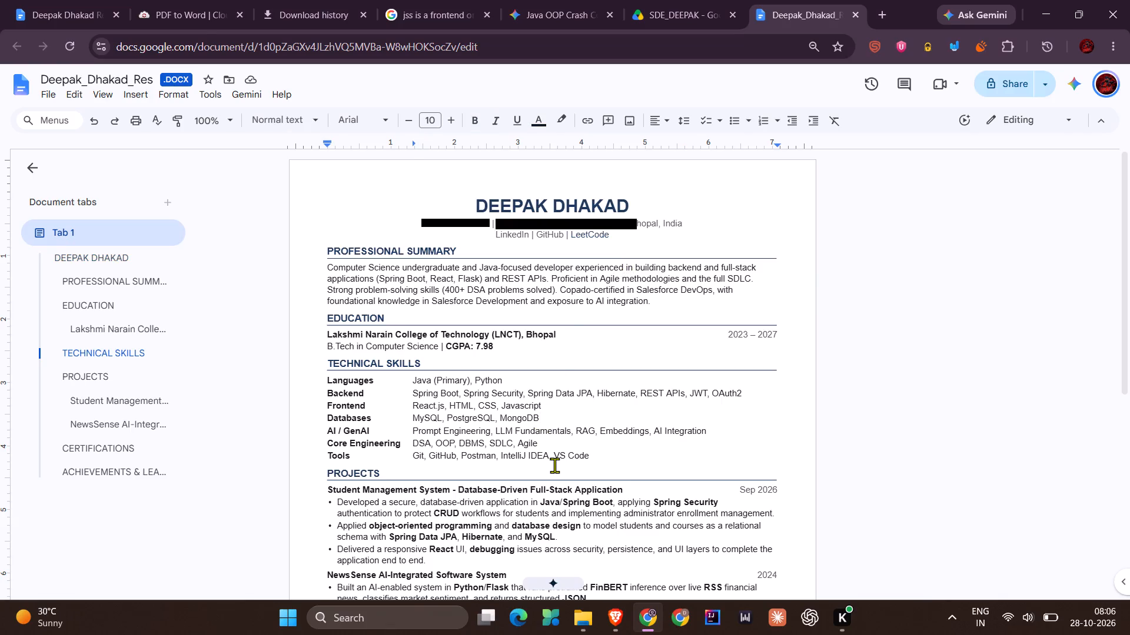
pyautogui.press('BackSpace')
pyautogui.press('BackSpace')
pyautogui.press('BackSpace')
pyautogui.press('BackSpace')
pyautogui.press('BackSpace')
pyautogui.press('BackSpace')
pyautogui.press('BackSpace')
pyautogui.press('BackSpace')
pyautogui.press('BackSpace')
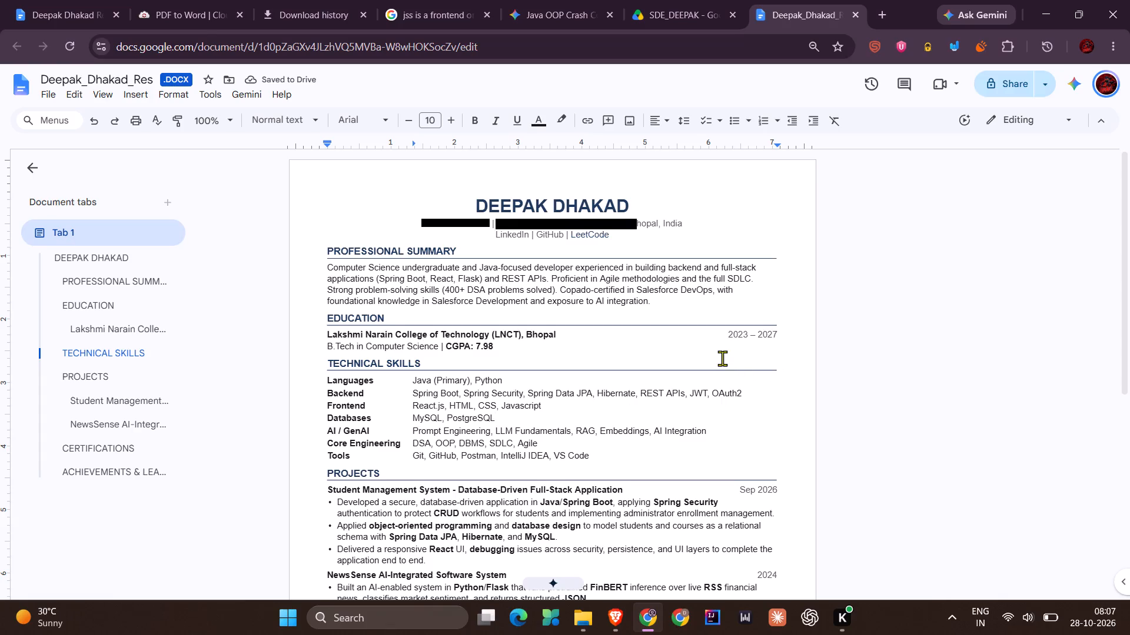
pyautogui.click(868, 411)
# Review the resume's technical skills, projects, certifications and achievements sections.
pyautogui.scroll(-1, 577, 403)
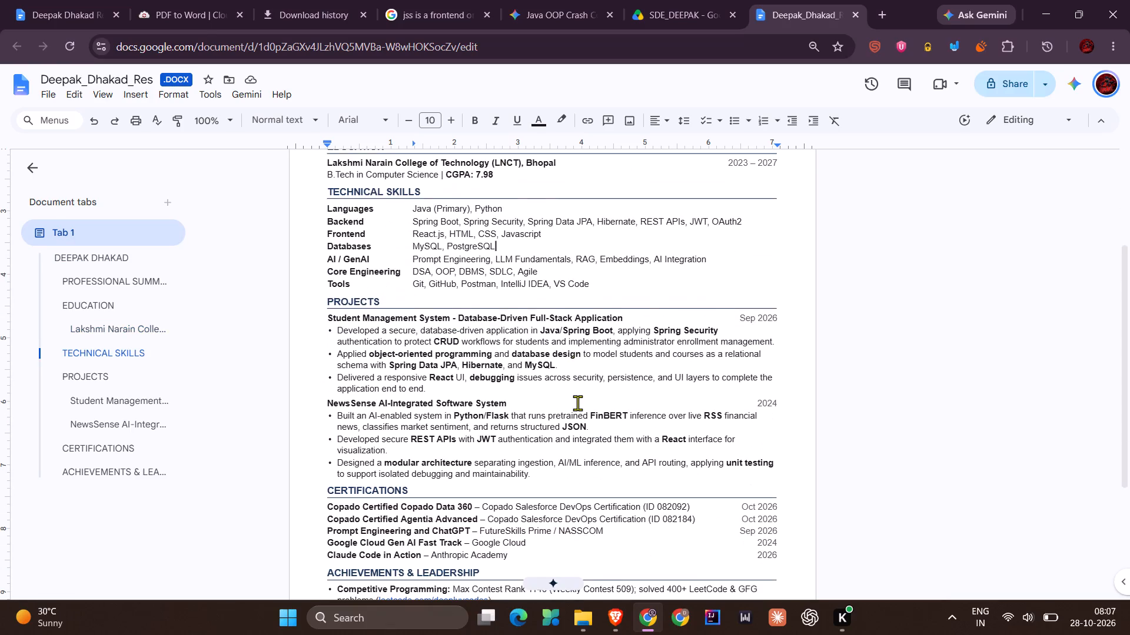
pyautogui.scroll(-2, 670, 333)
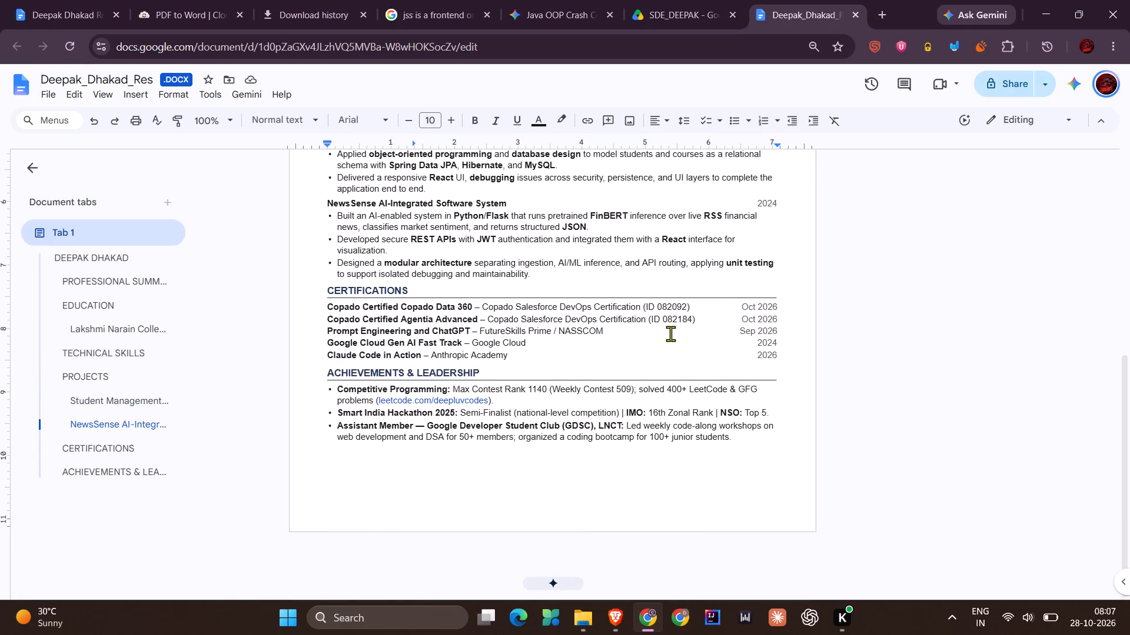
pyautogui.scroll(-4, 670, 333)
pyautogui.scroll(1, 667, 335)
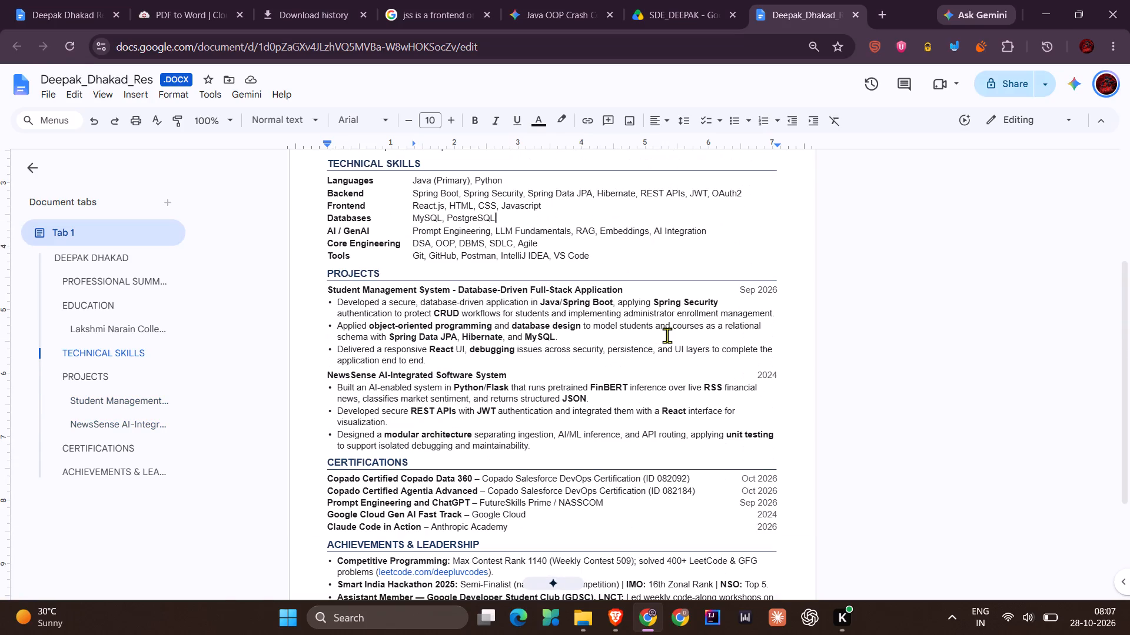
pyautogui.scroll(1, 667, 335)
pyautogui.scroll(-2, 667, 335)
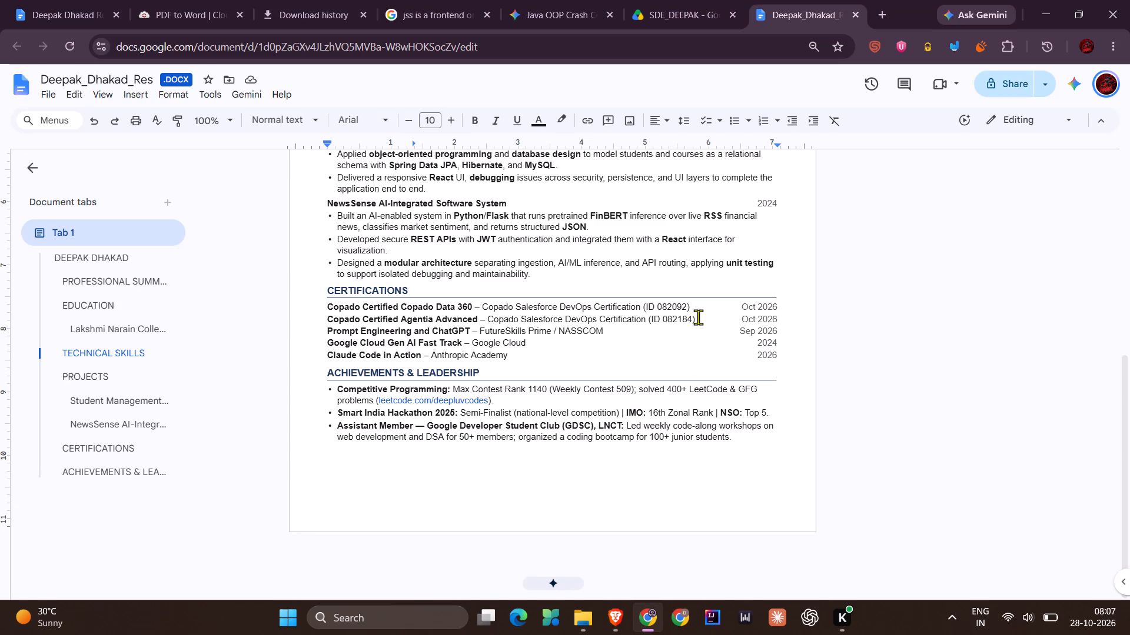
pyautogui.click(917, 321)
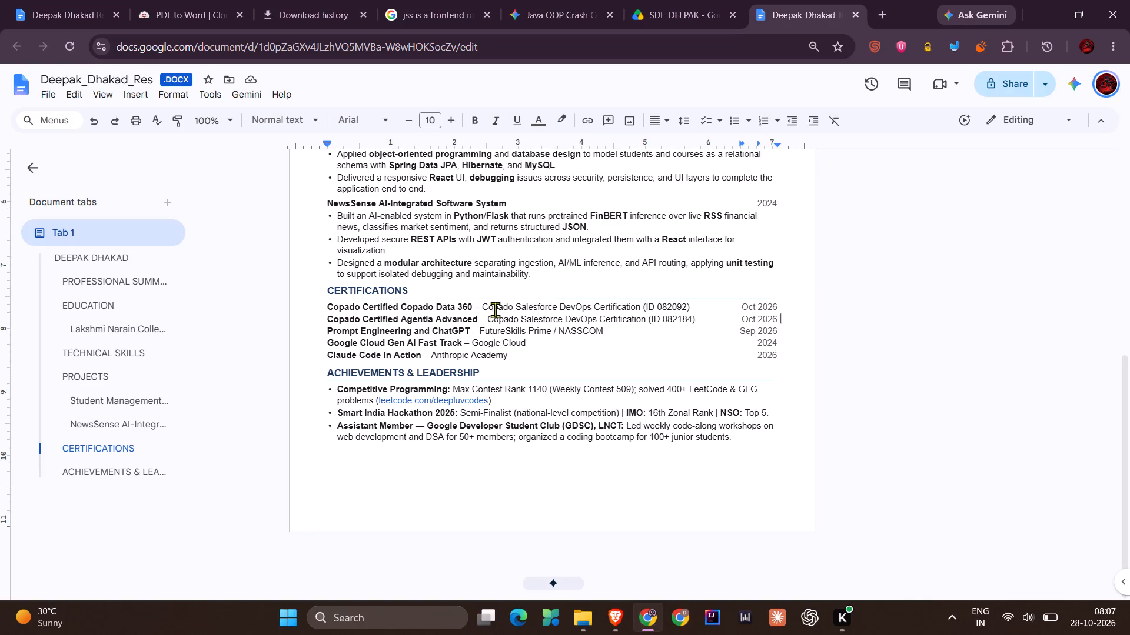
# Copy the professional summary's last sentence, about Copado certification, Salesforce knowledge and AI integration.
pyautogui.scroll(1, 594, 302)
pyautogui.scroll(1, 704, 251)
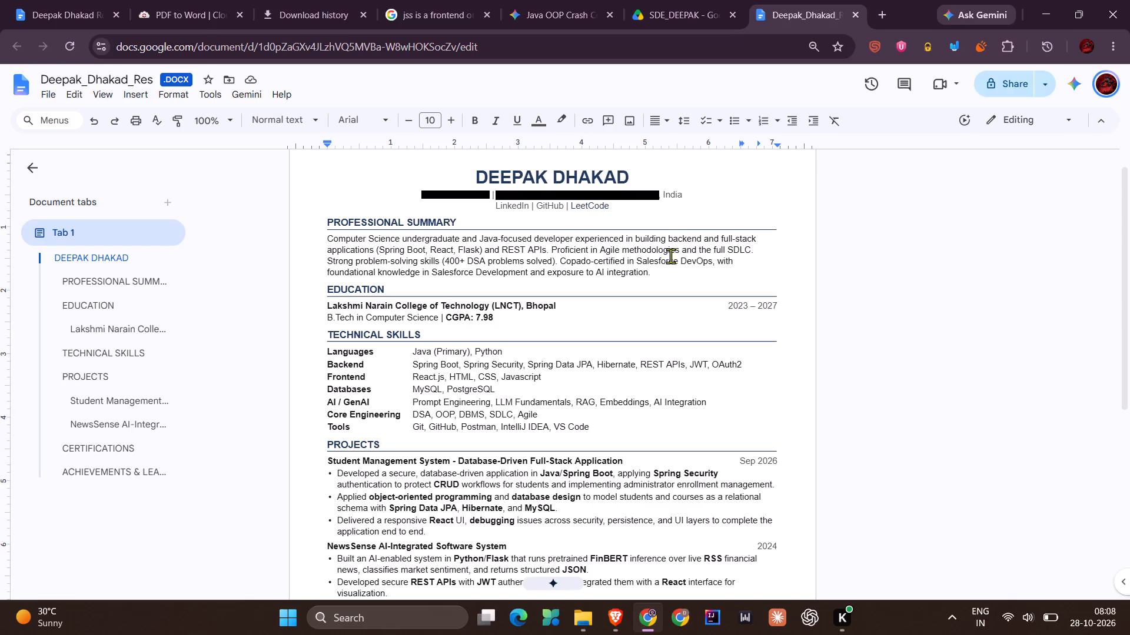
pyautogui.moveTo(651, 276); pyautogui.dragTo(561, 264)
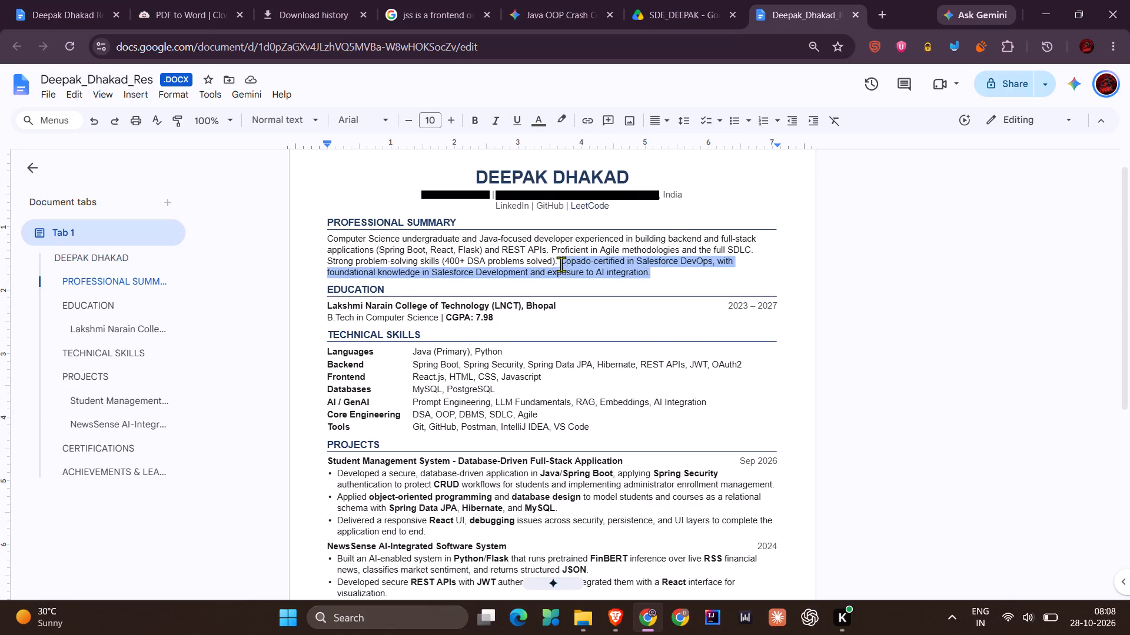
pyautogui.moveTo(561, 264); pyautogui.dragTo(560, 264)
pyautogui.hotkey('ctrl', 'c')
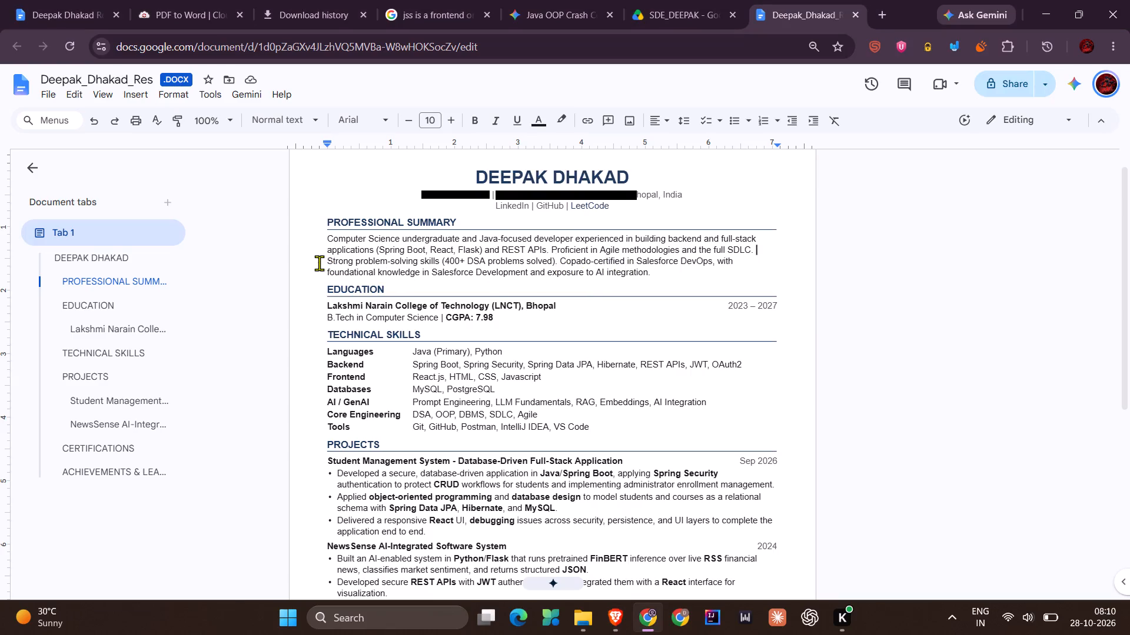
pyautogui.moveTo(328, 260); pyautogui.dragTo(597, 268)
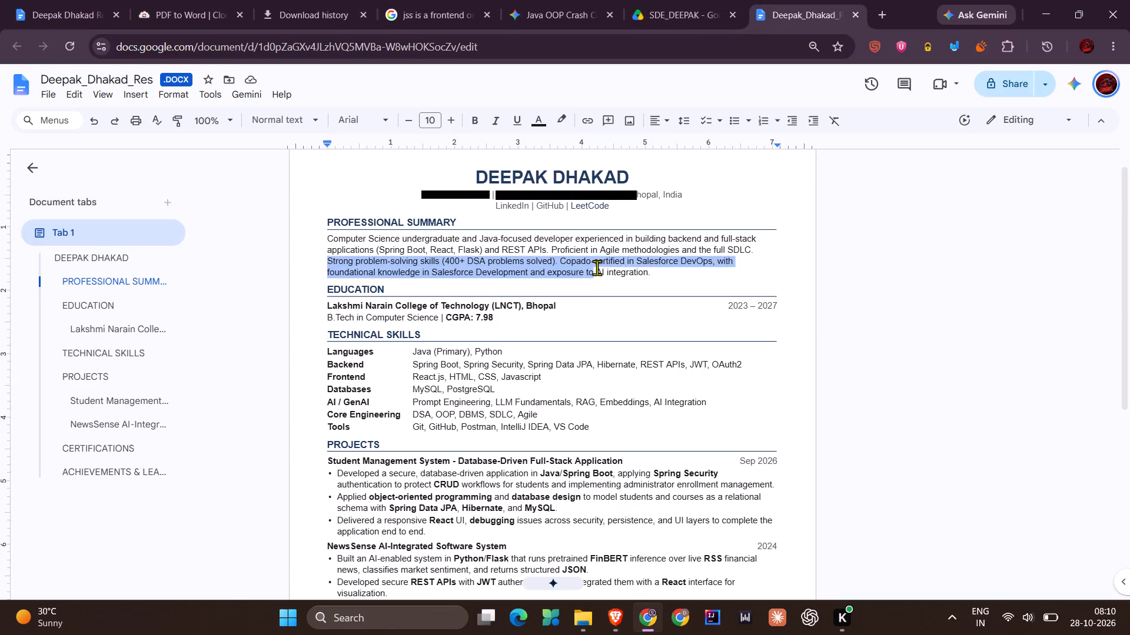
pyautogui.moveTo(597, 268); pyautogui.dragTo(663, 273)
pyautogui.hotkey('ctrl', 'v')
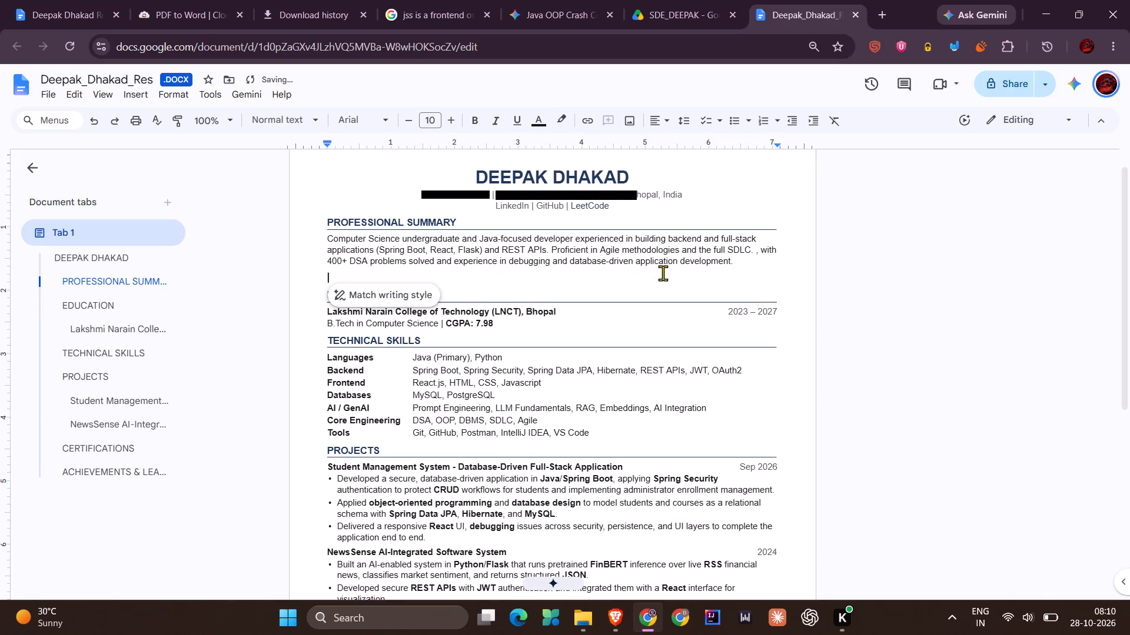
# Clean up the punctuation after "full SDLC" in the professional summary so a single comma leads into "with 400+ DSA problems solved".
pyautogui.click(757, 252)
pyautogui.press('BackSpace')
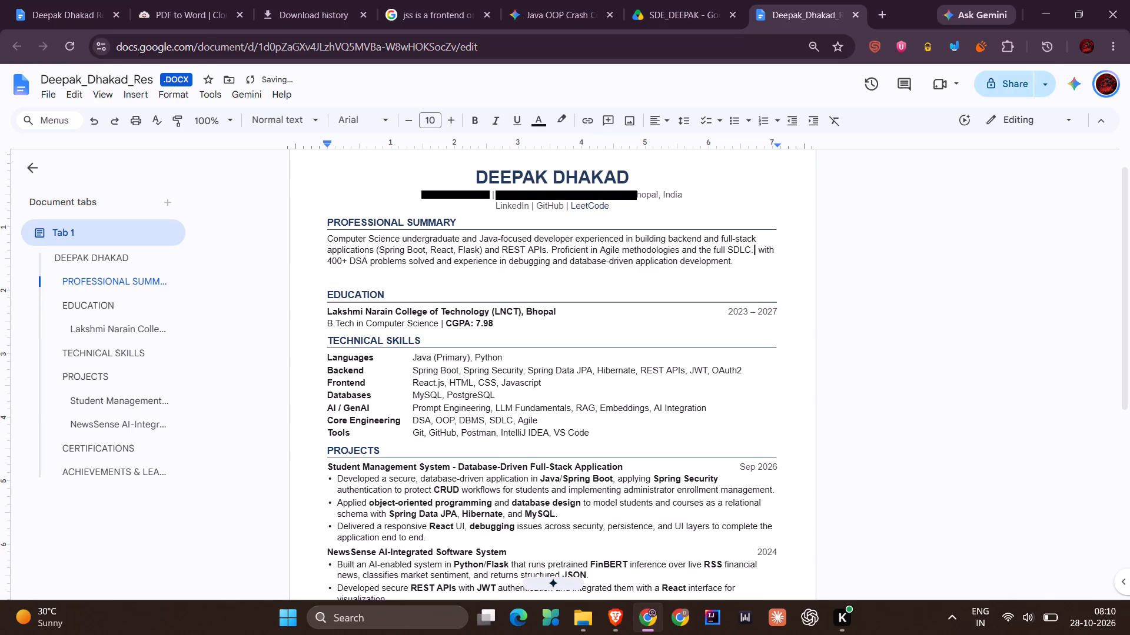
pyautogui.press('BackSpace')
pyautogui.press('Right')
pyautogui.press('BackSpace')
pyautogui.press(',')
# Delete the empty space between the professional summary paragraph and the Education heading.
pyautogui.click(629, 277)
pyautogui.press('BackSpace')
pyautogui.press('BackSpace')
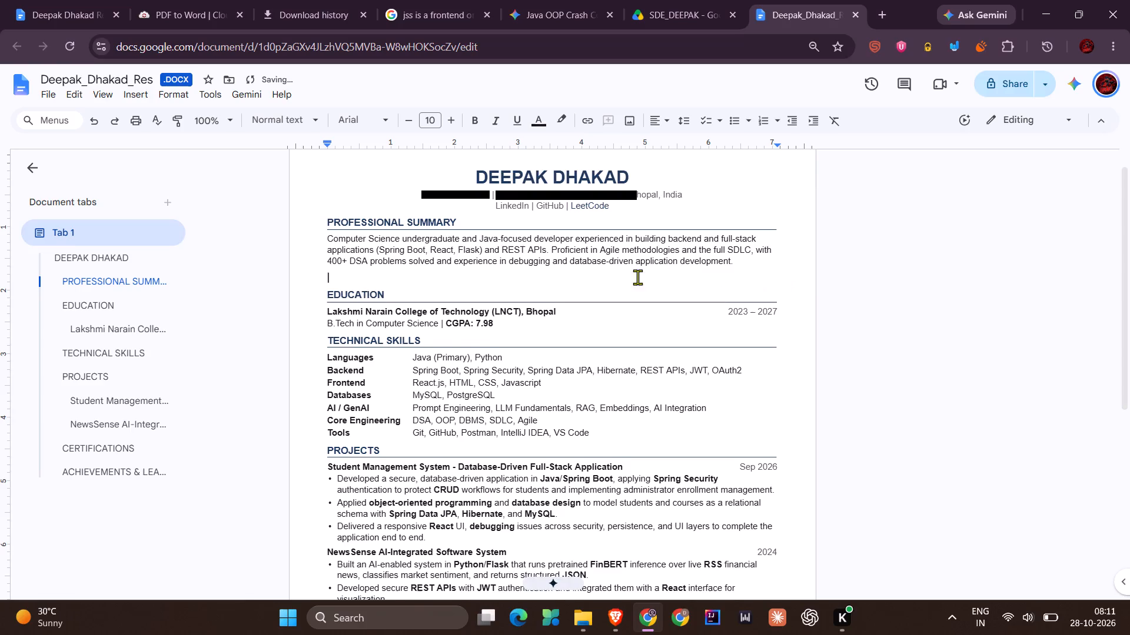
# Review the whole resume from the professional summary through skills, projects, certifications and achievements, checking content and page layout.
pyautogui.scroll(-2, 667, 292)
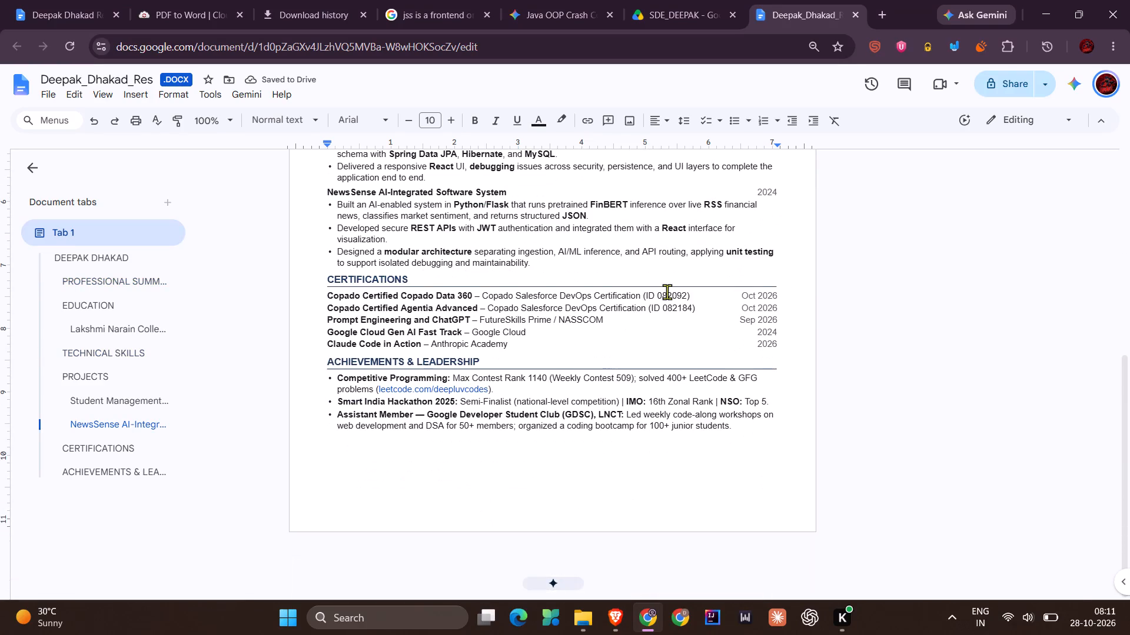
pyautogui.scroll(1, 667, 292)
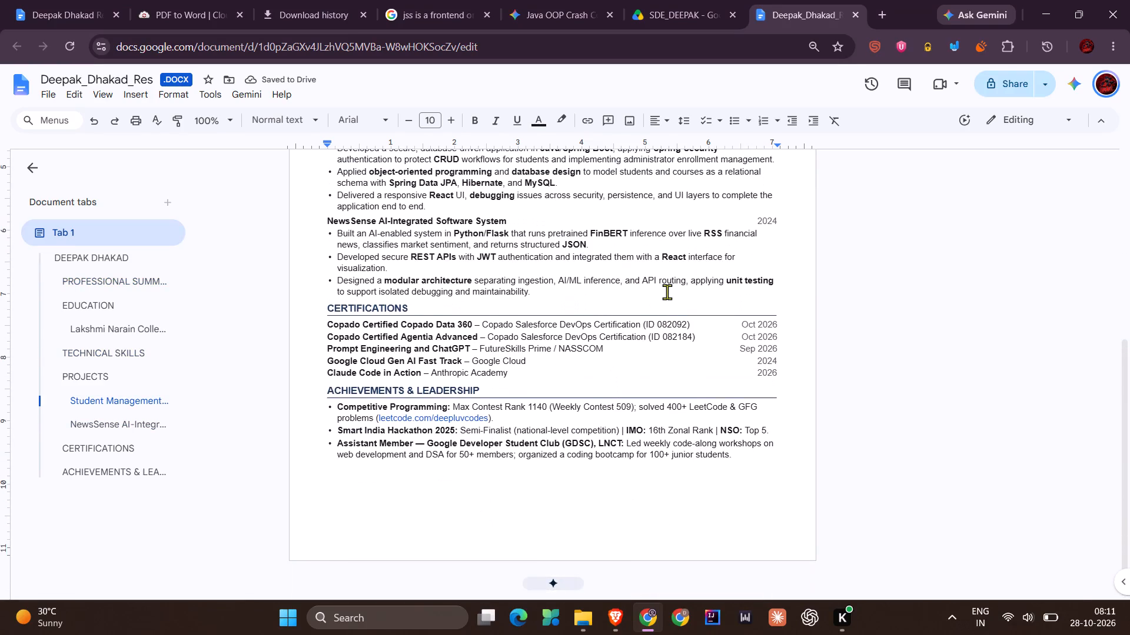
pyautogui.scroll(4, 667, 292)
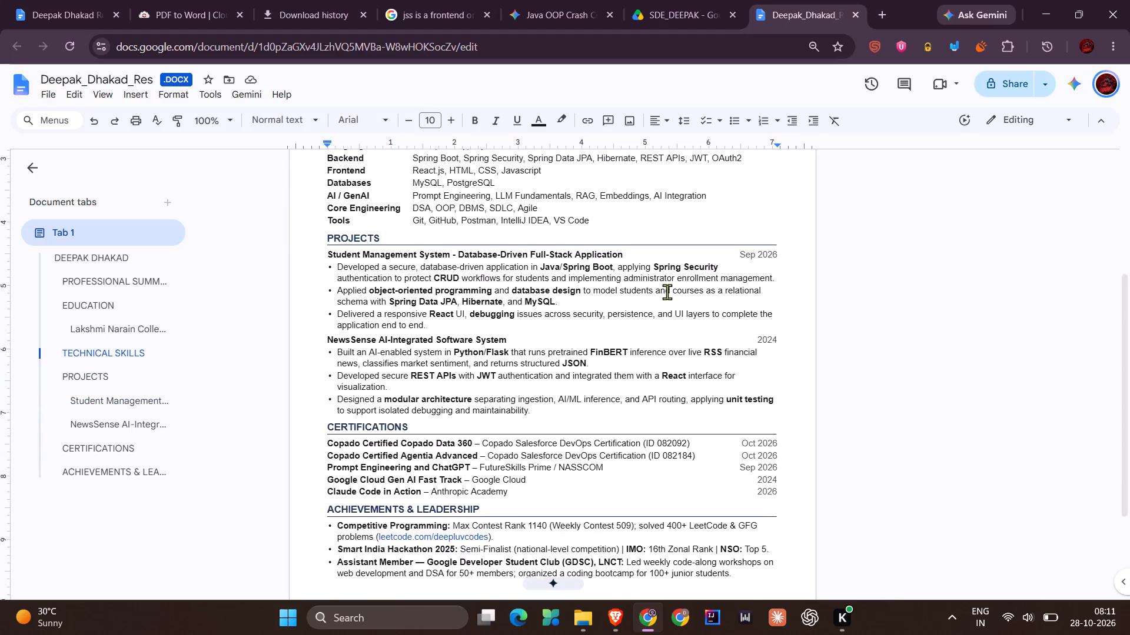
pyautogui.scroll(2, 667, 292)
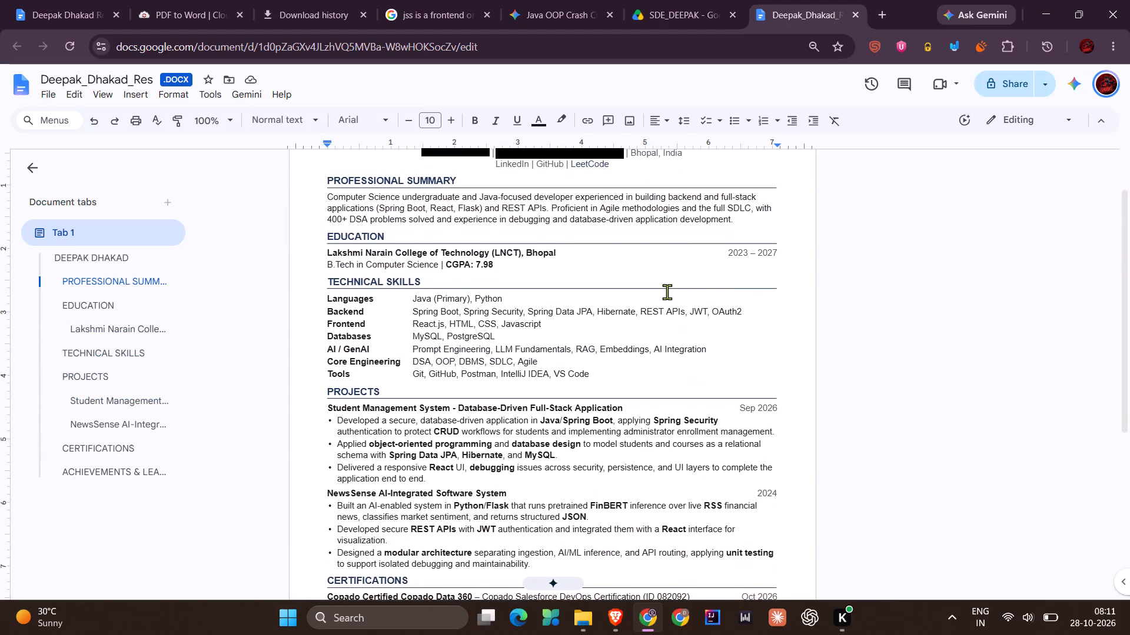
pyautogui.click(955, 350)
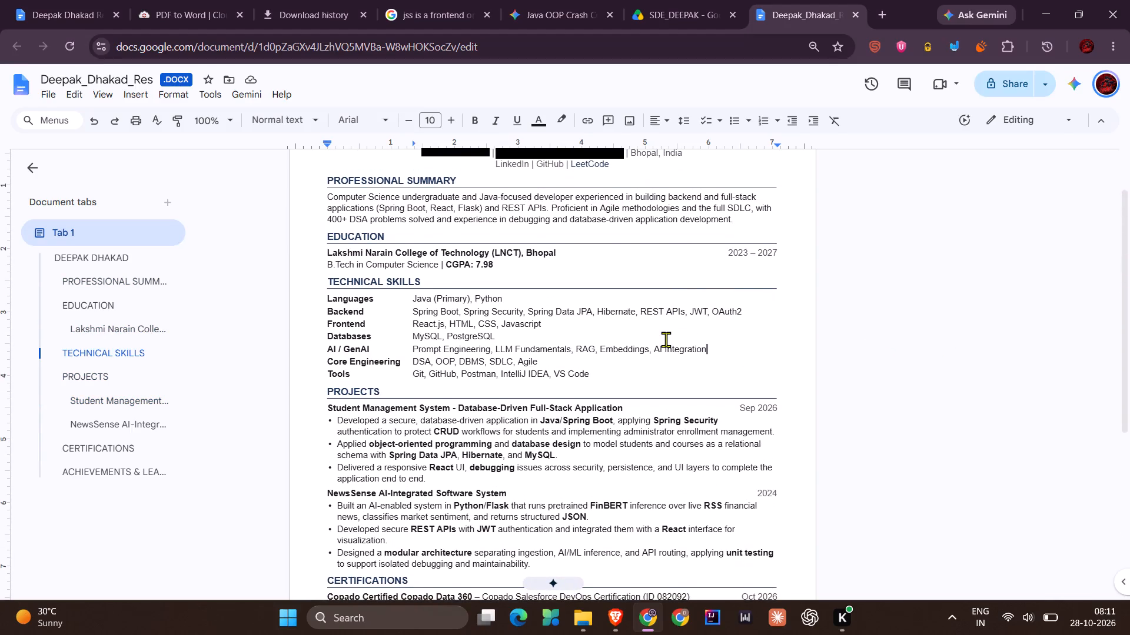
pyautogui.scroll(-2, 666, 339)
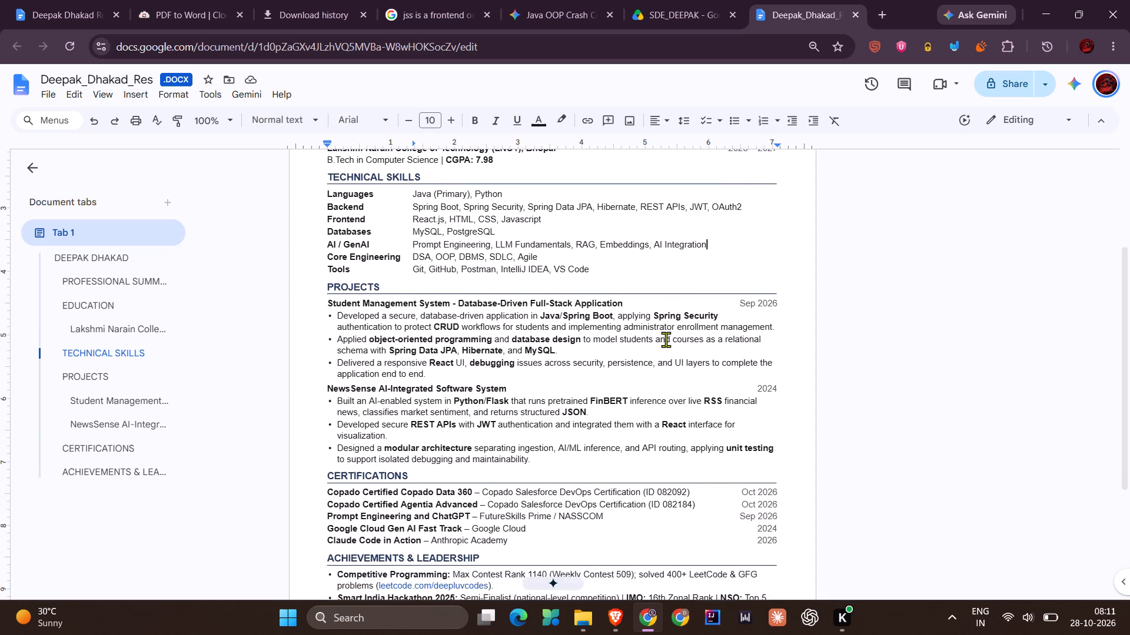
pyautogui.scroll(-2, 666, 339)
pyautogui.scroll(3, 666, 339)
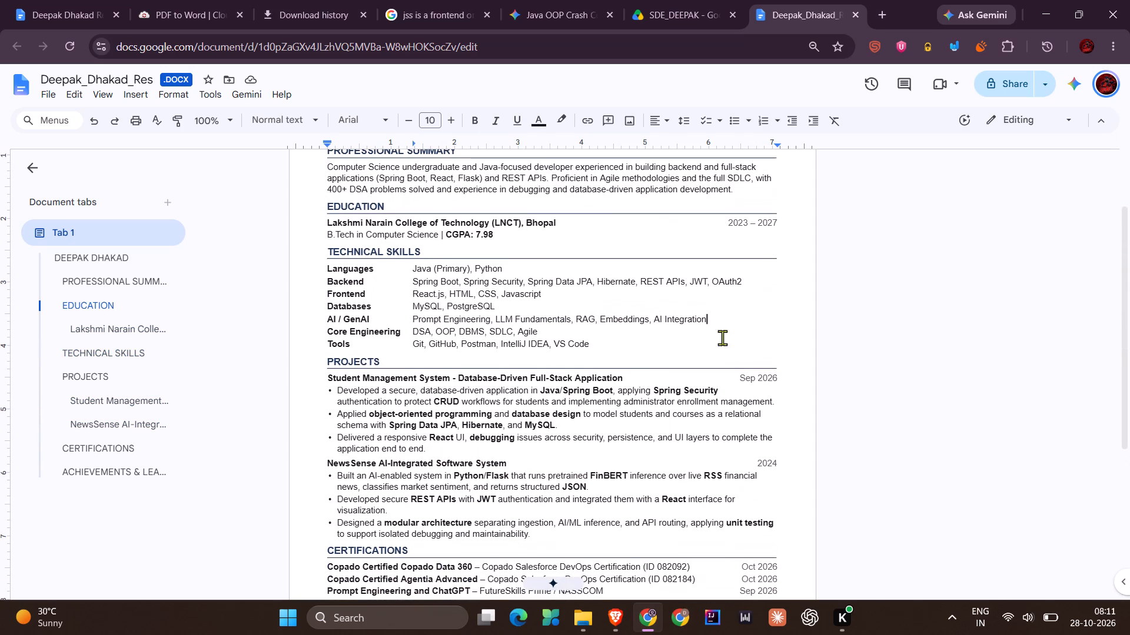
# Save the edited resume document.
pyautogui.hotkey('ctrl', 's')
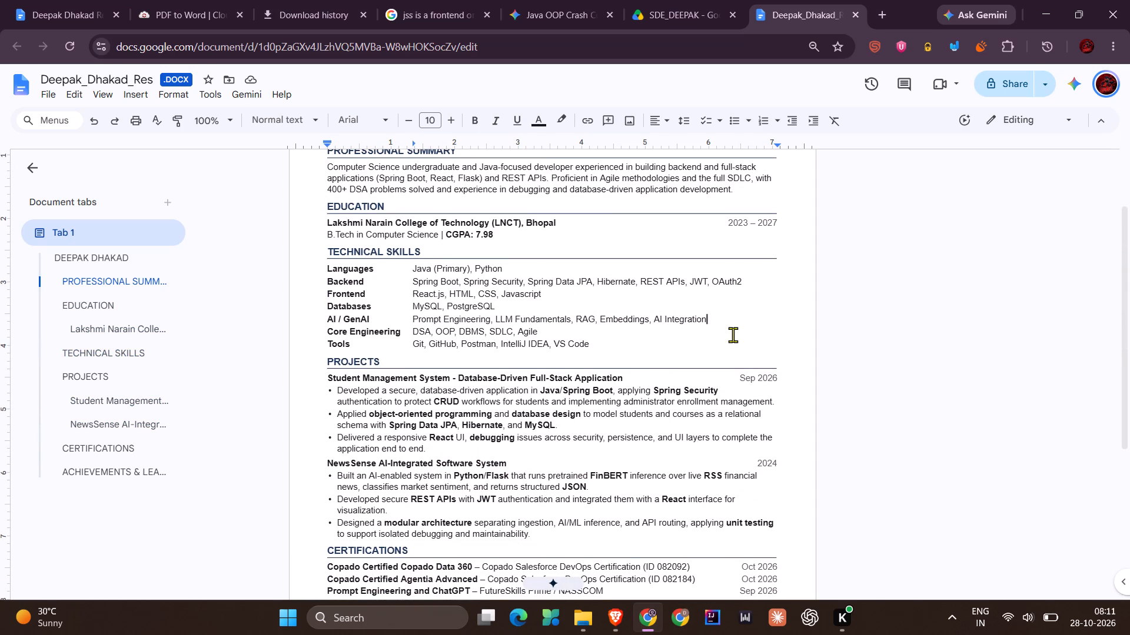
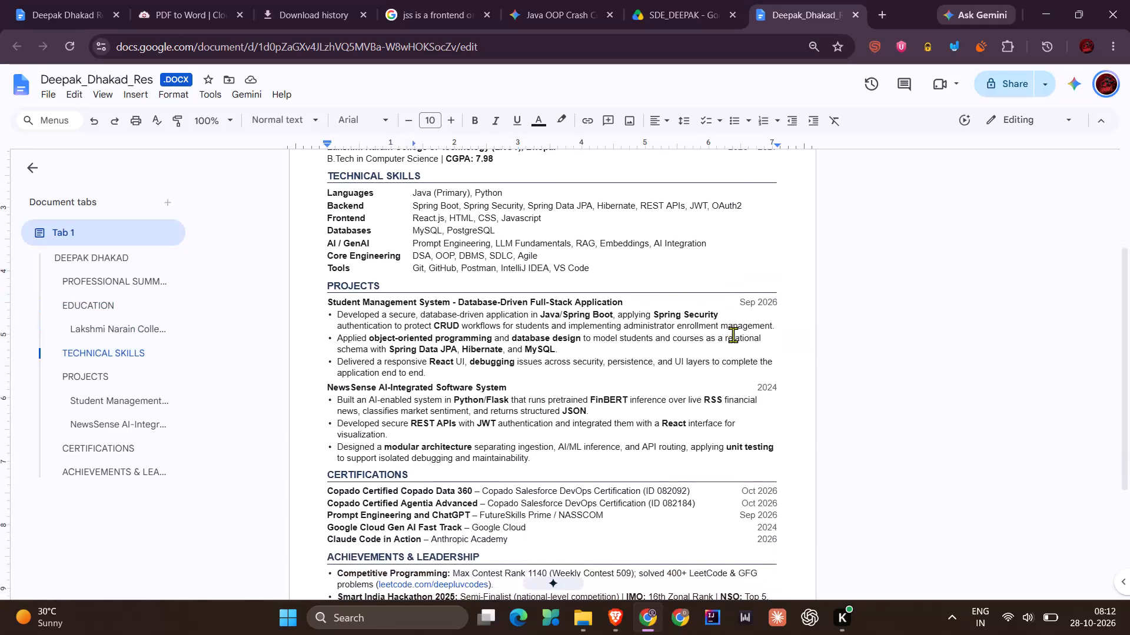
# Review the resume again, checking the Education, Technical Skills, Projects and Certifications sections for anything missing.
pyautogui.scroll(1, 733, 335)
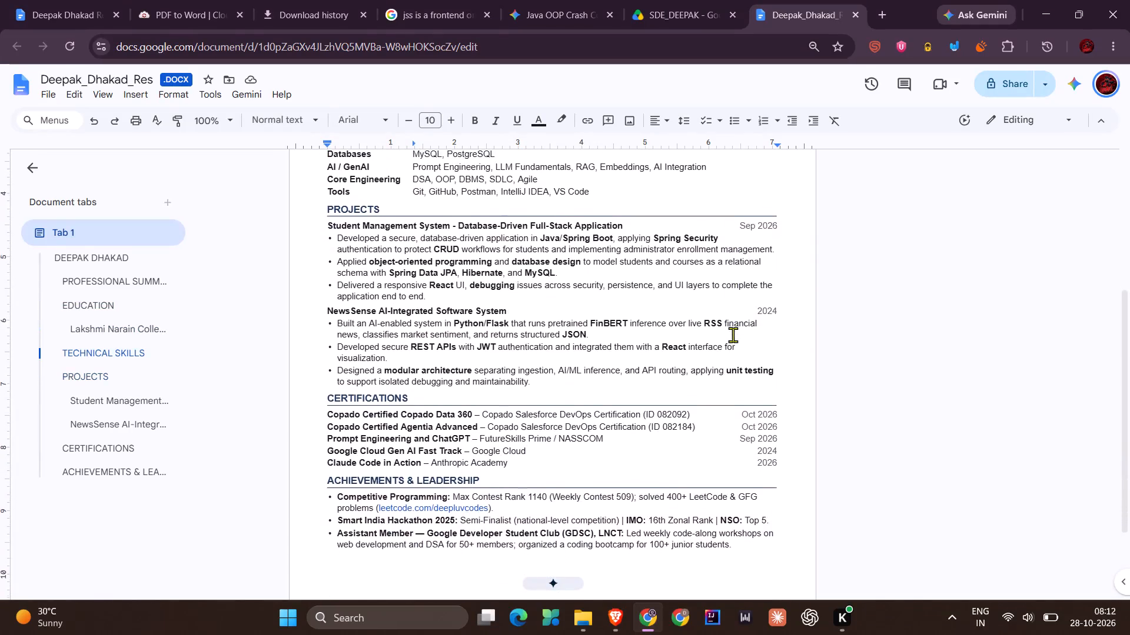
pyautogui.scroll(1, 733, 335)
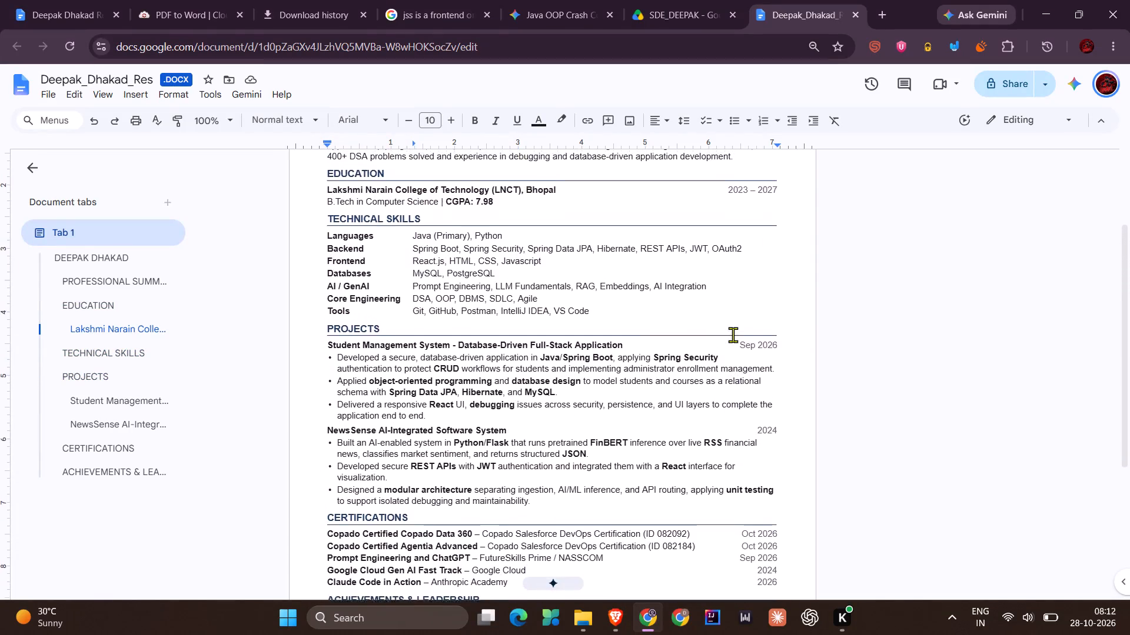
pyautogui.scroll(1, 733, 335)
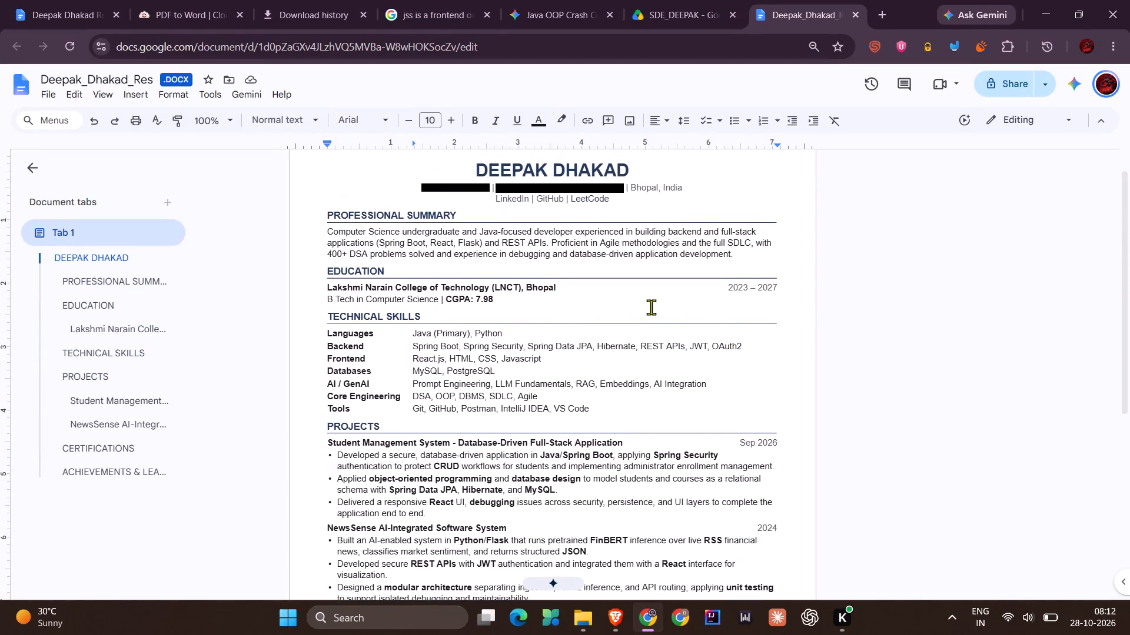
pyautogui.click(651, 307)
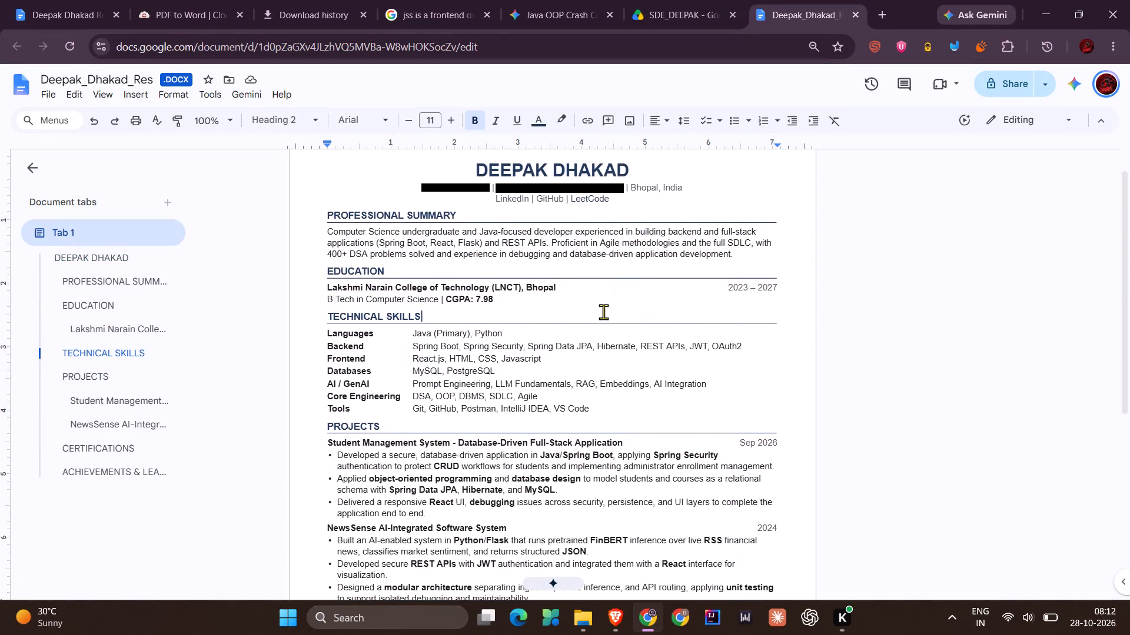
pyautogui.click(603, 311)
pyautogui.click(579, 295)
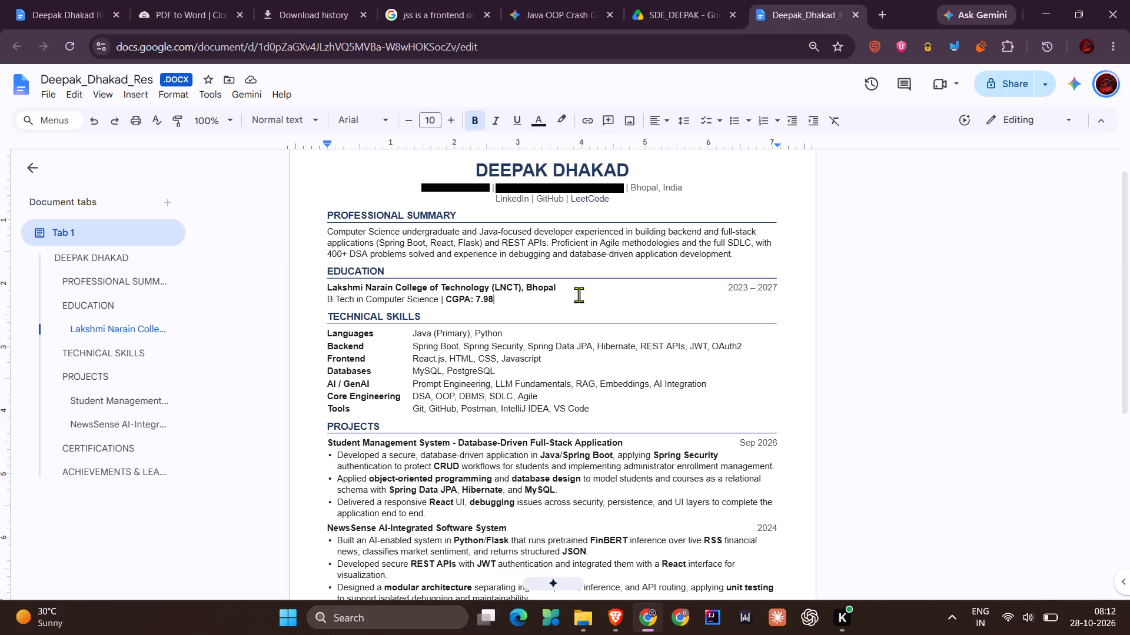
pyautogui.scroll(-1, 579, 295)
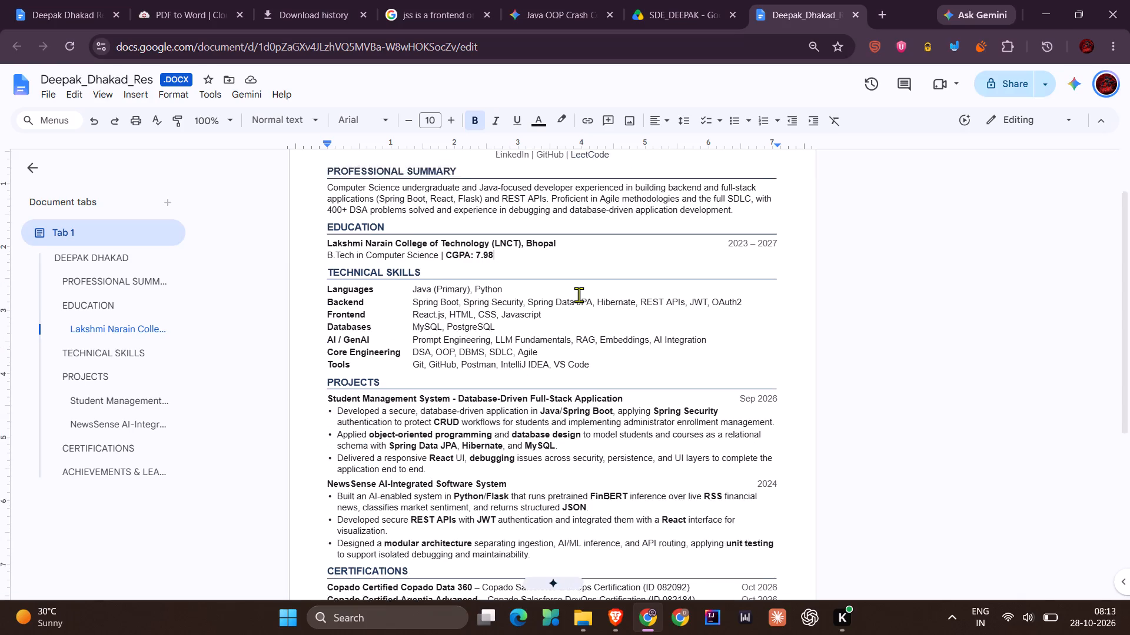
pyautogui.scroll(-1, 579, 295)
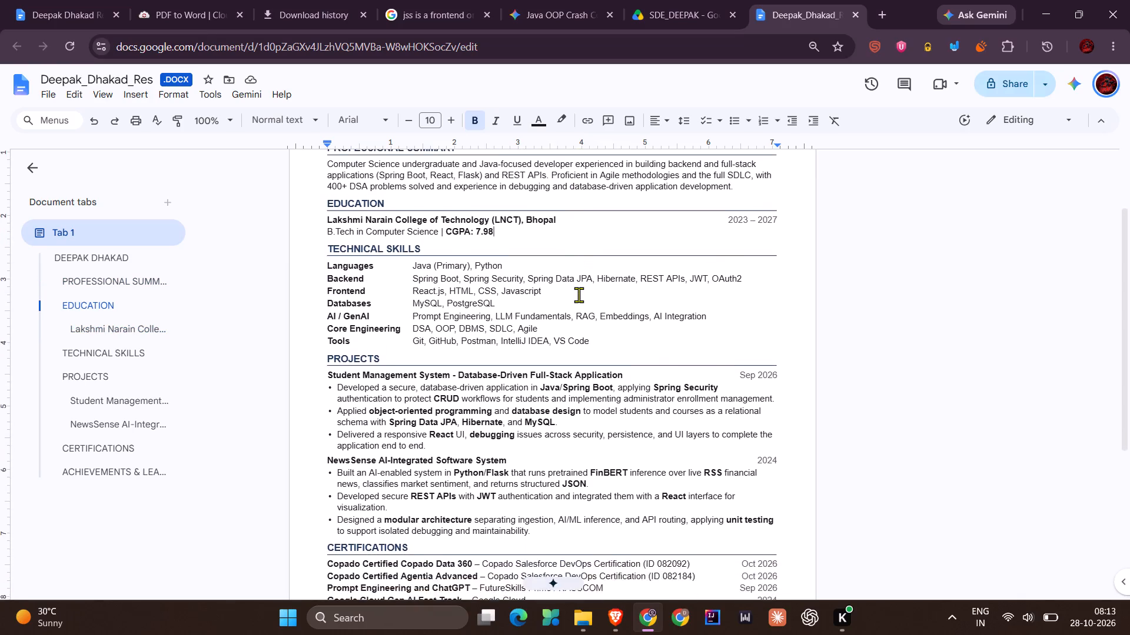
pyautogui.scroll(-3, 579, 295)
pyautogui.scroll(2, 579, 295)
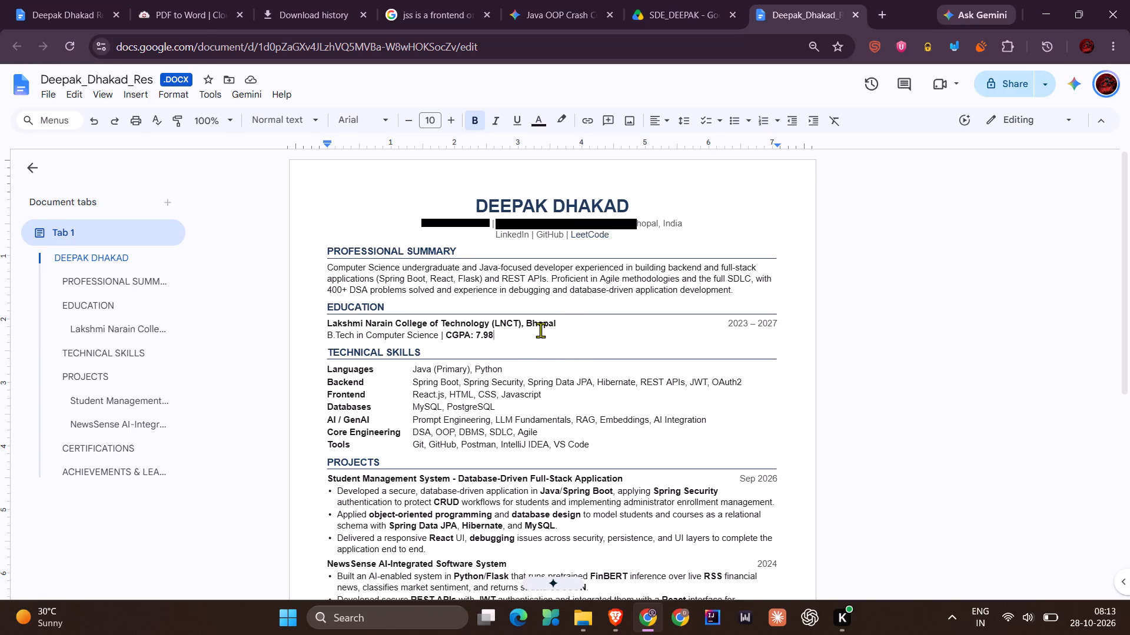
pyautogui.click(325, 351)
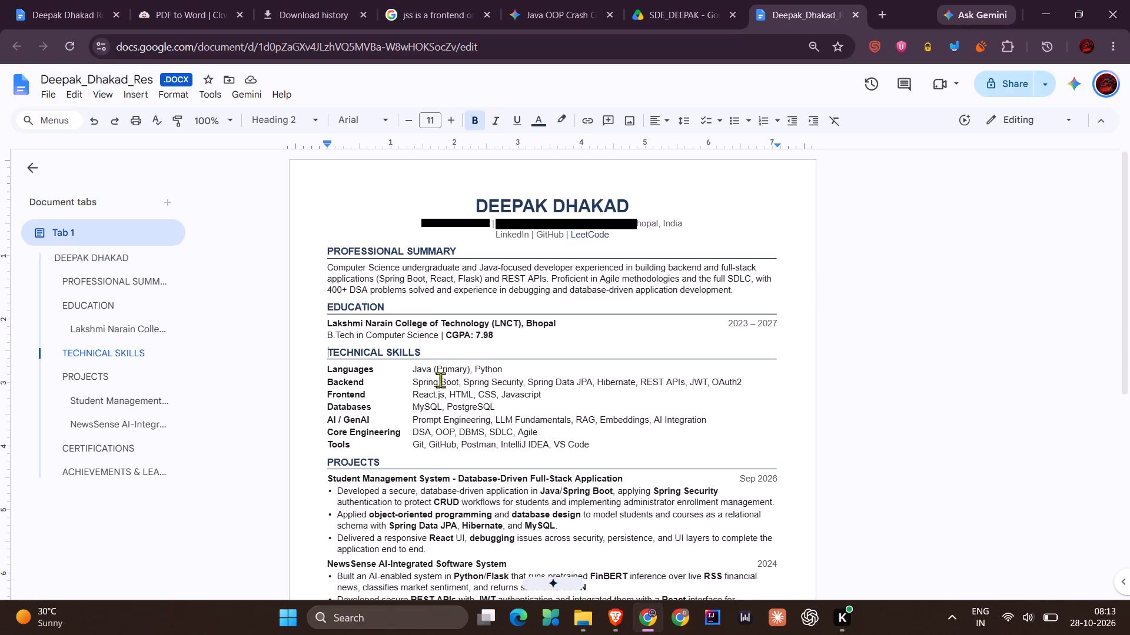
pyautogui.scroll(-1, 576, 330)
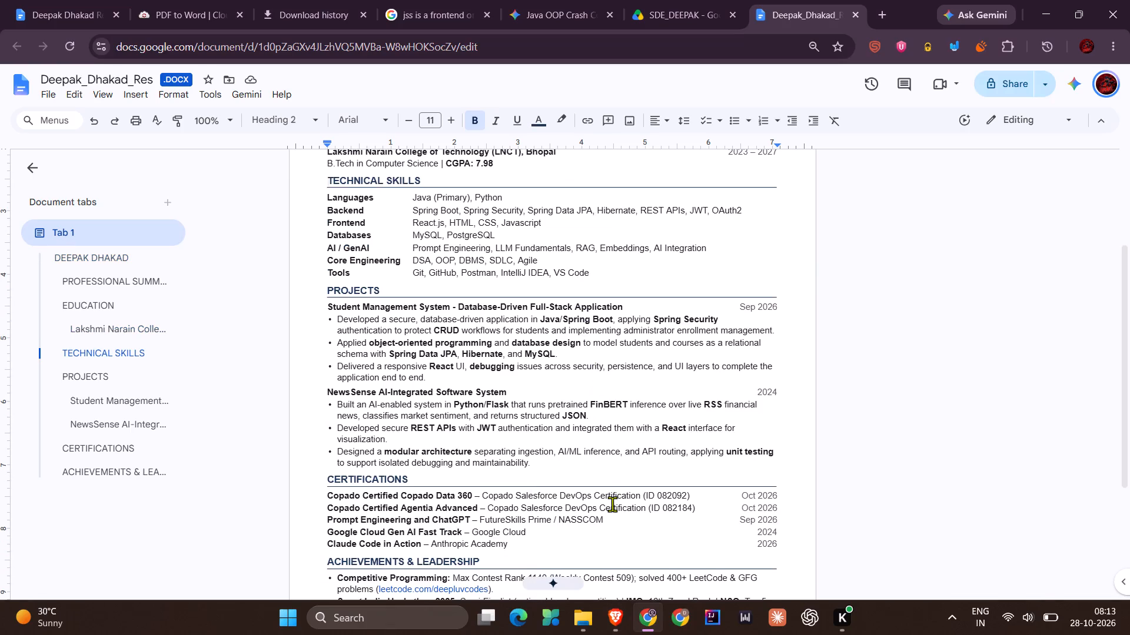
# Open the older resume.pdf from the Downloads folder in Acrobat and look through it to its Education section.
pyautogui.click(612, 614)
pyautogui.click(583, 621)
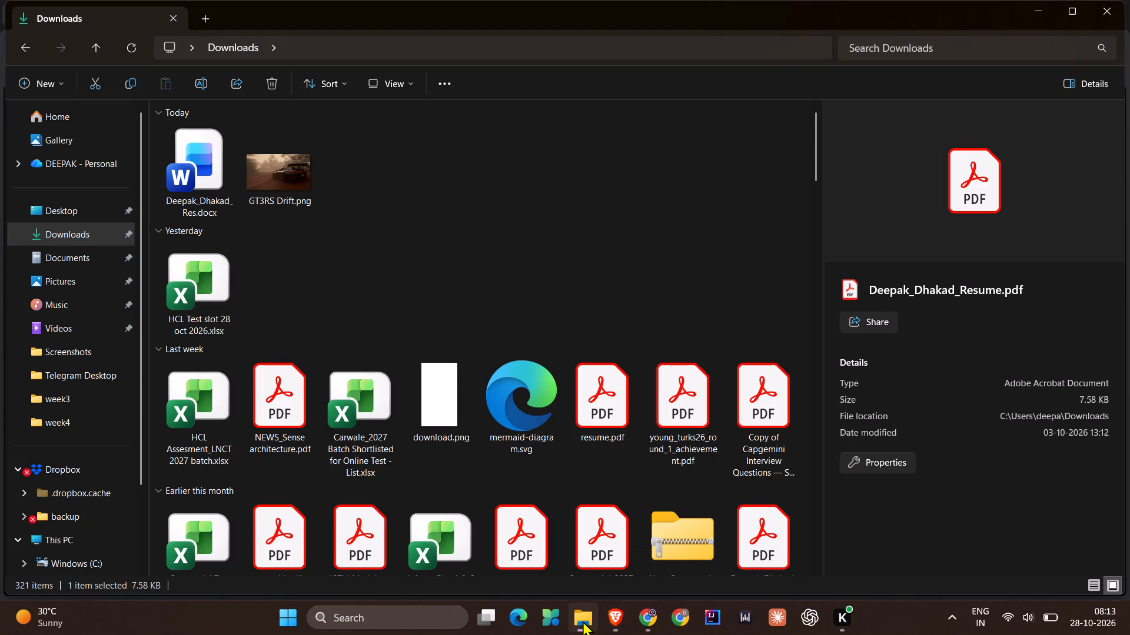
pyautogui.click(604, 611)
pyautogui.click(587, 613)
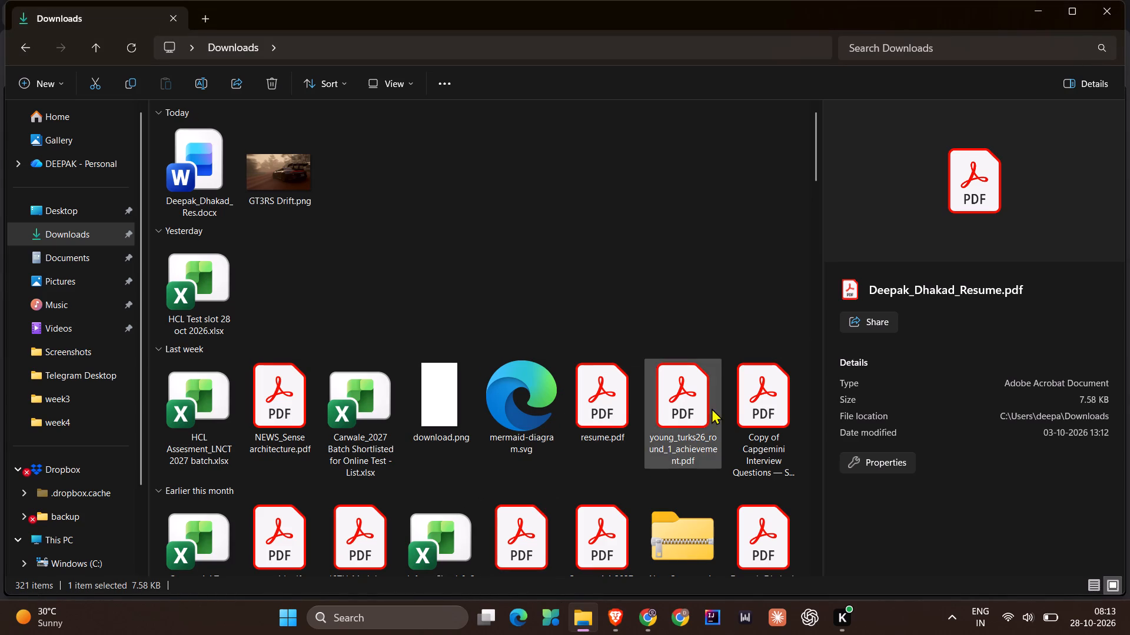
pyautogui.doubleClick(589, 400)
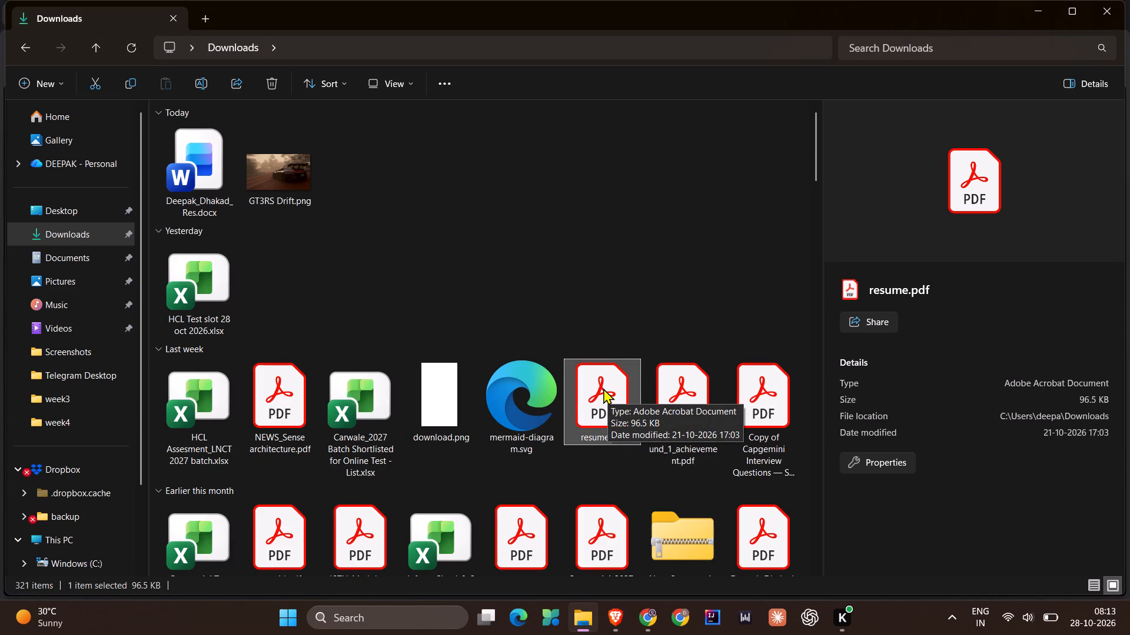
pyautogui.press('Return')
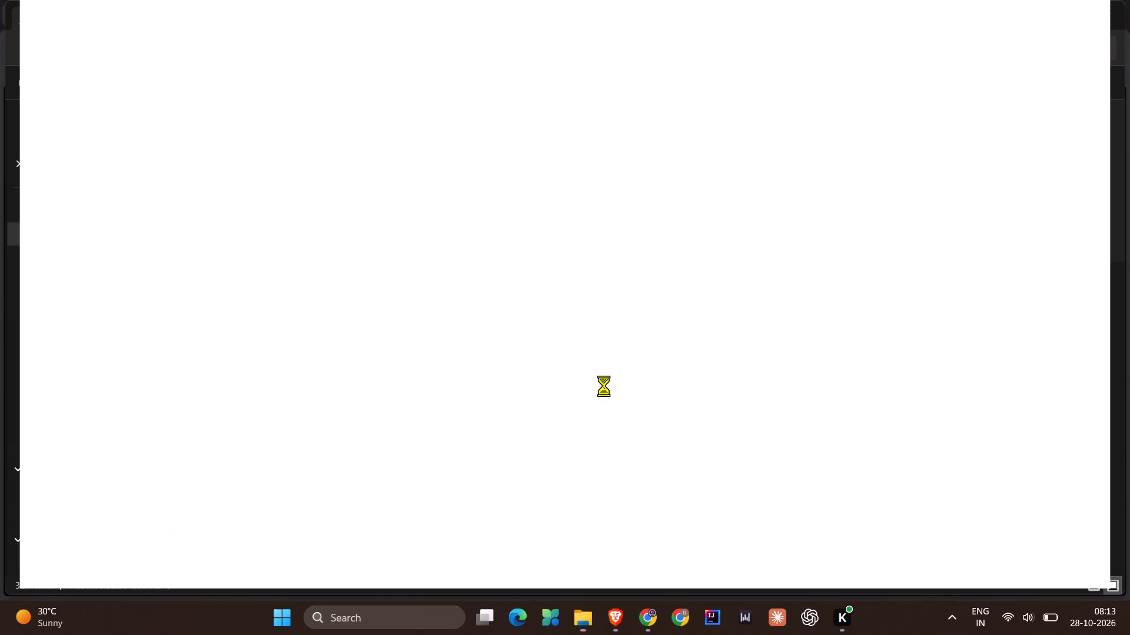
pyautogui.scroll(-5, 563, 319)
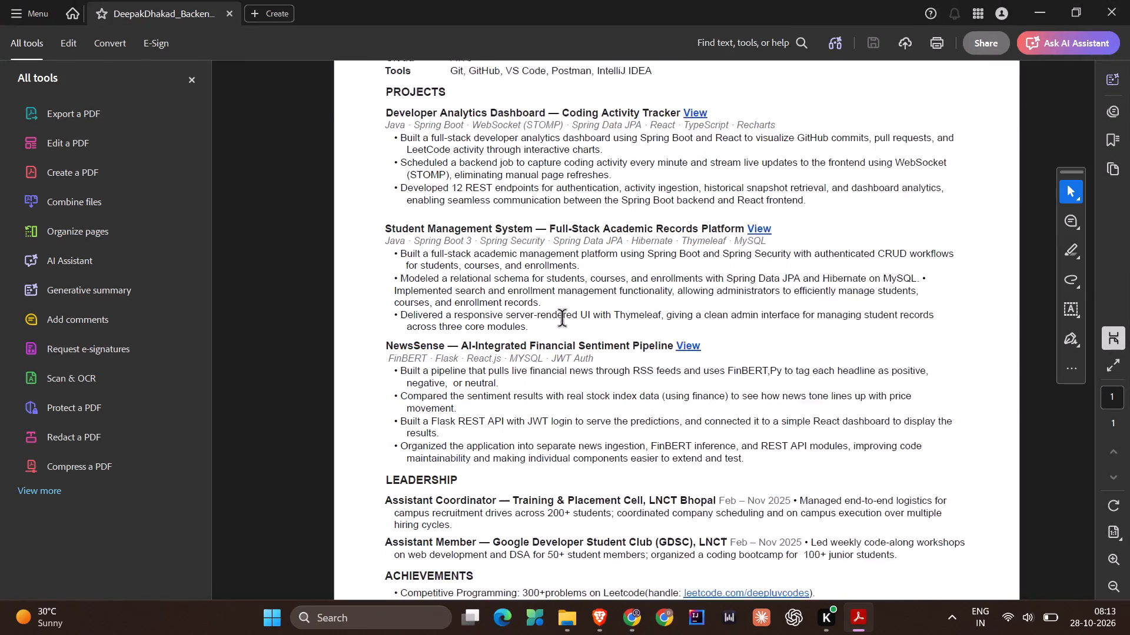
pyautogui.scroll(-2, 563, 319)
pyautogui.scroll(3, 559, 320)
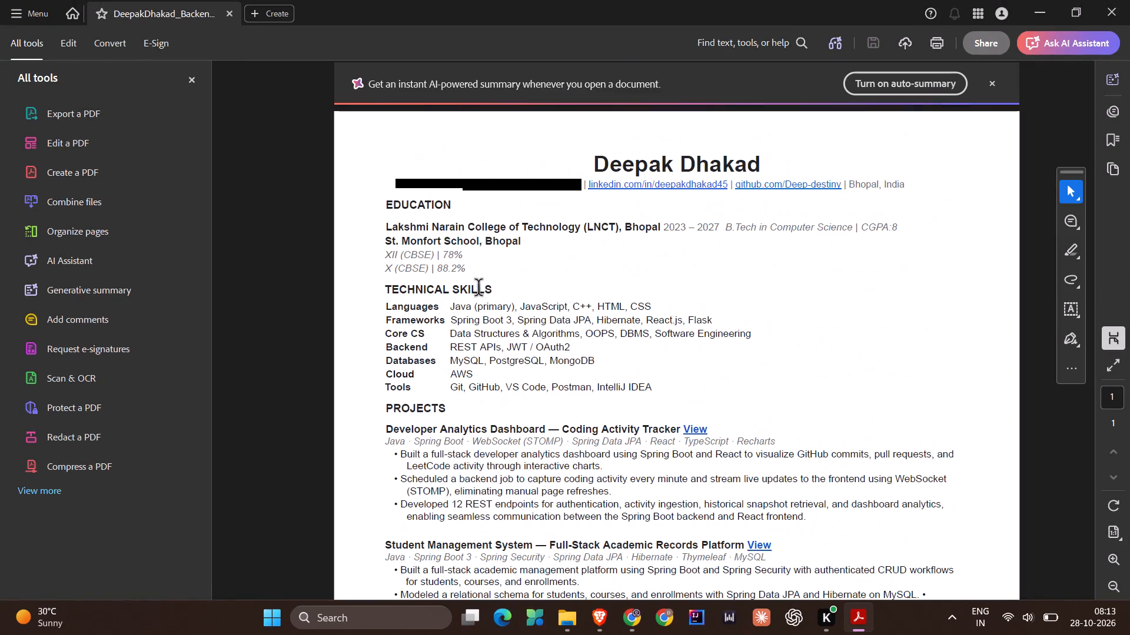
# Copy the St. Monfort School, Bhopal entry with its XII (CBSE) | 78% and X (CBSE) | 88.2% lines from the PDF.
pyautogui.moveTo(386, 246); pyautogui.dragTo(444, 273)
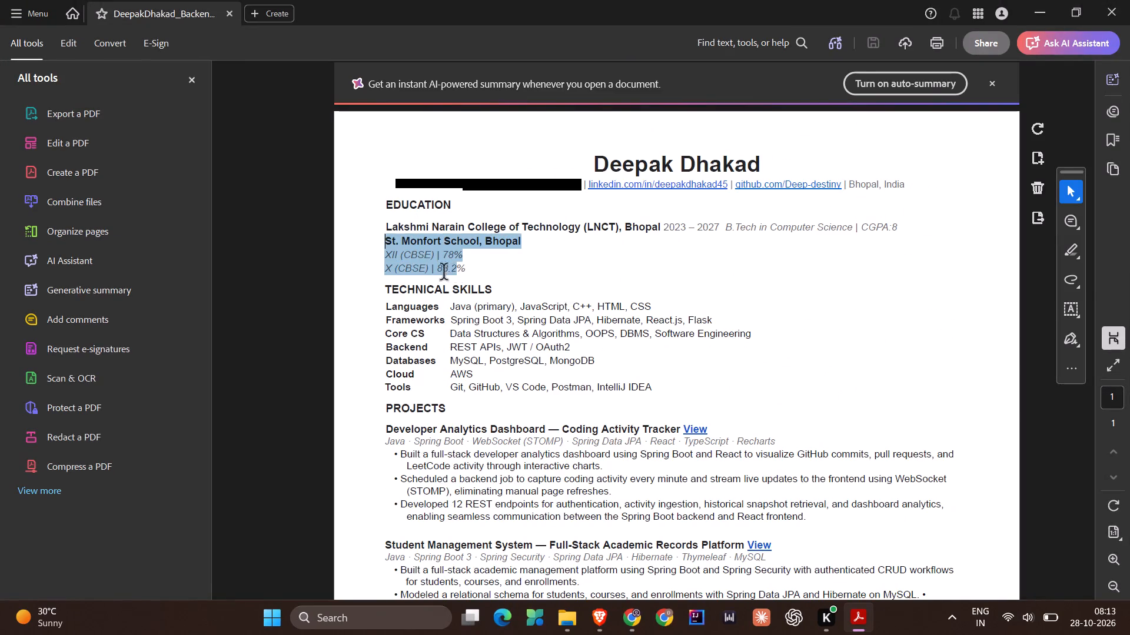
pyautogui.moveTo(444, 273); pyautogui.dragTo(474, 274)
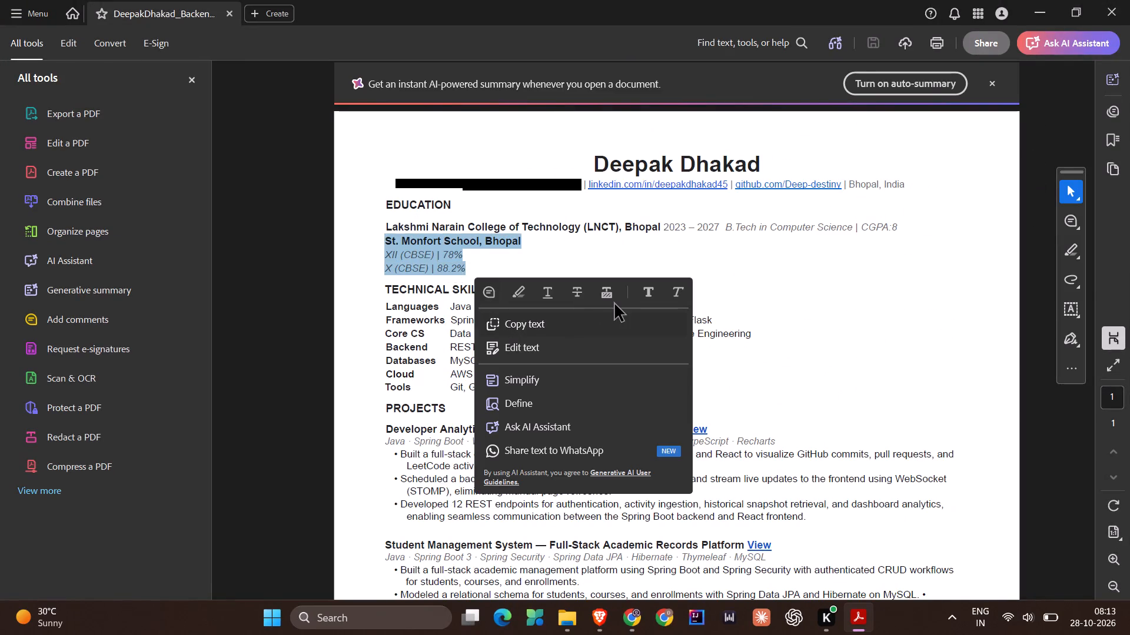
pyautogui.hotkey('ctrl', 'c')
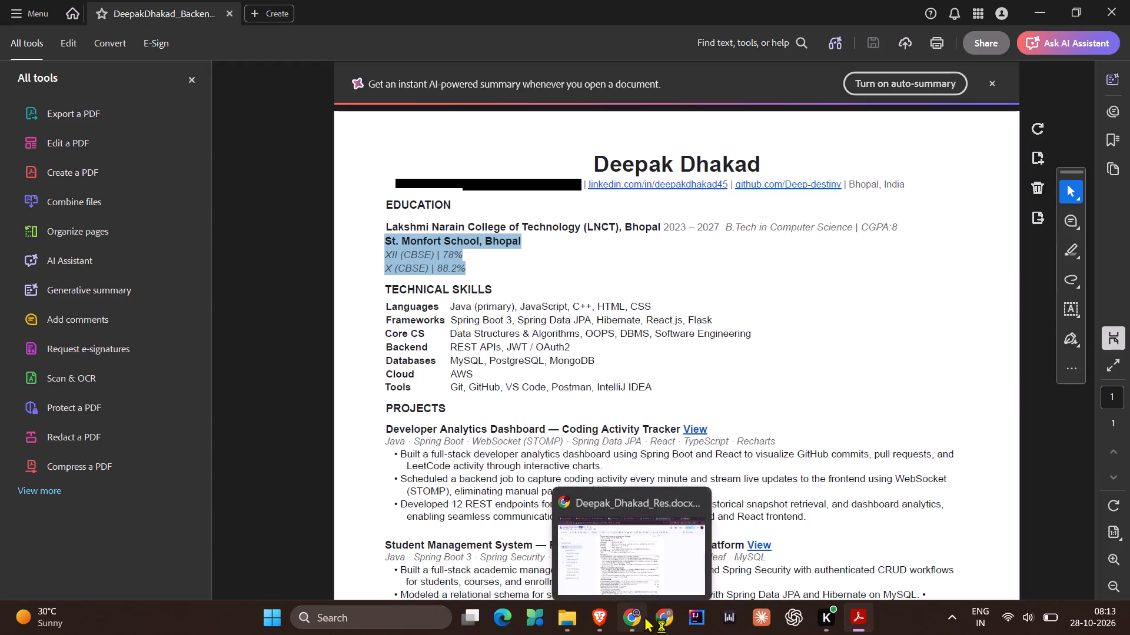
# Return to the Google Docs resume and add an empty line between the CGPA line and the Technical Skills heading.
pyautogui.click(636, 615)
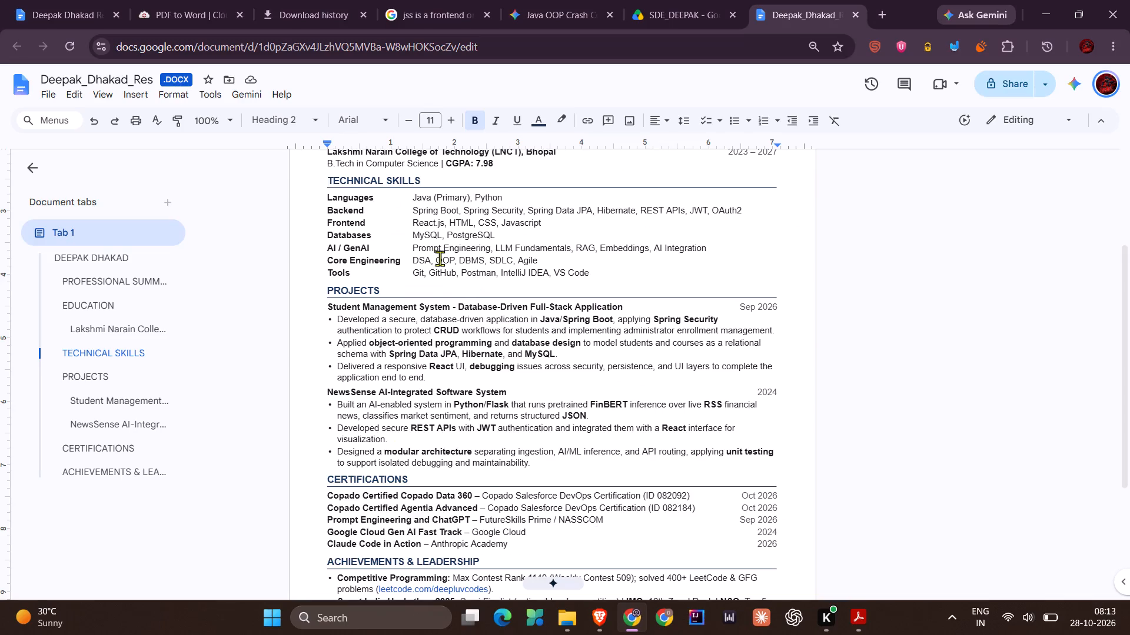
pyautogui.scroll(2, 479, 226)
pyautogui.press('Return')
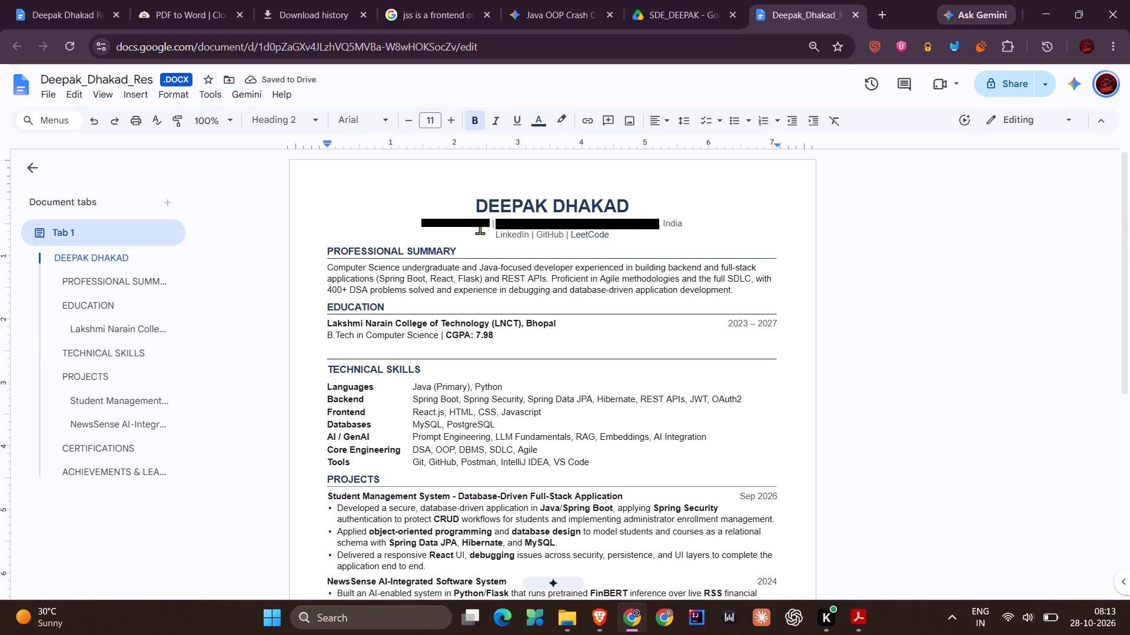
pyautogui.press('Up')
pyautogui.press('Up')
pyautogui.press('Down')
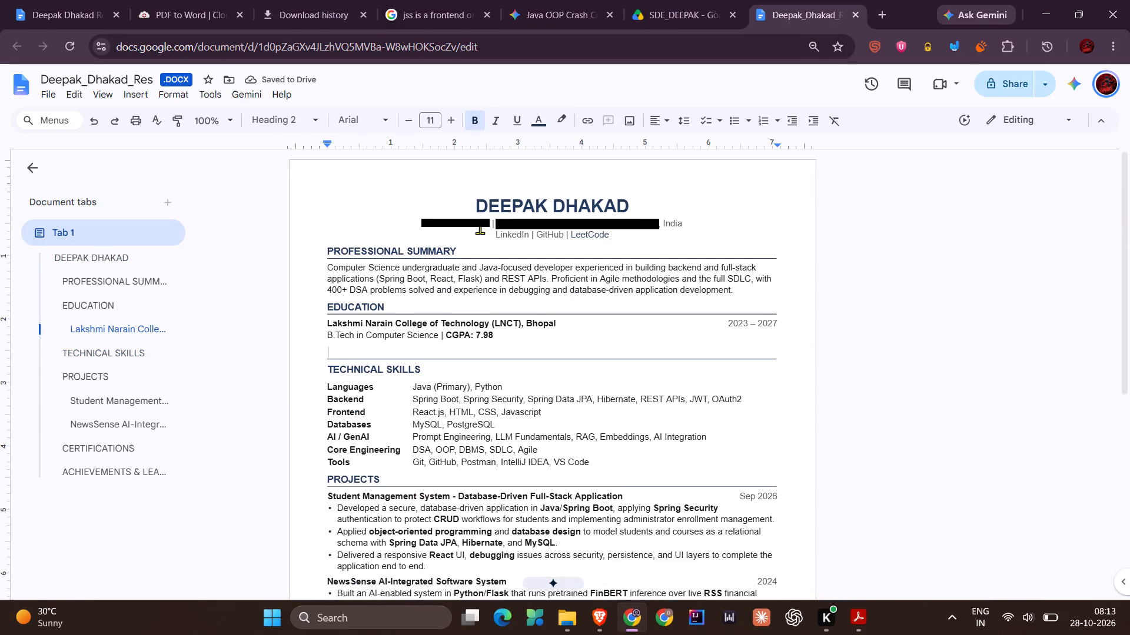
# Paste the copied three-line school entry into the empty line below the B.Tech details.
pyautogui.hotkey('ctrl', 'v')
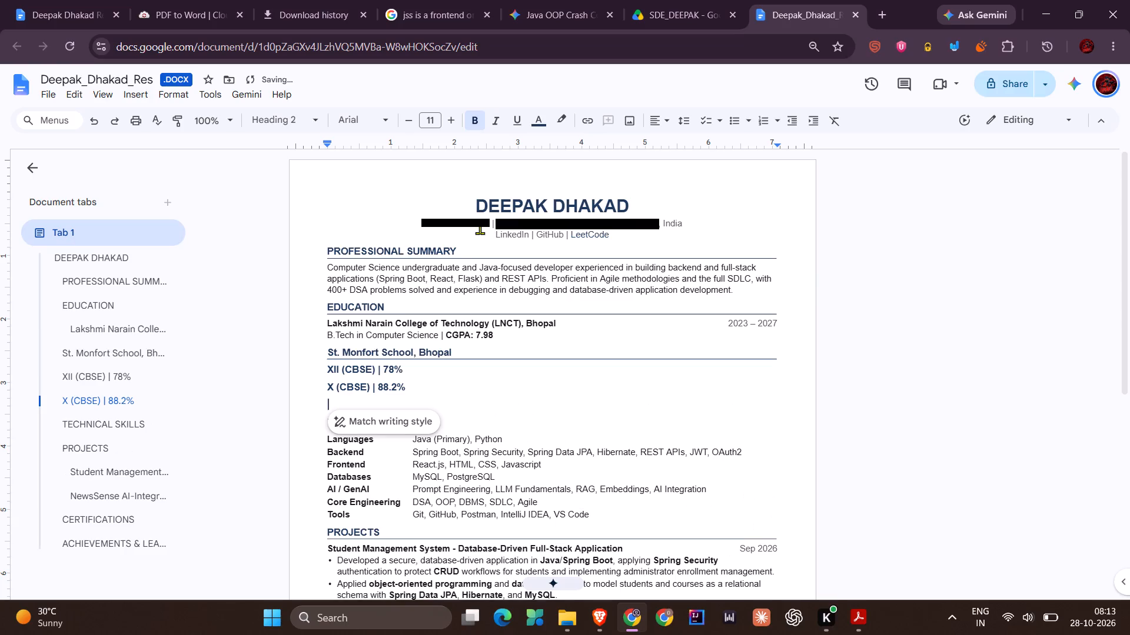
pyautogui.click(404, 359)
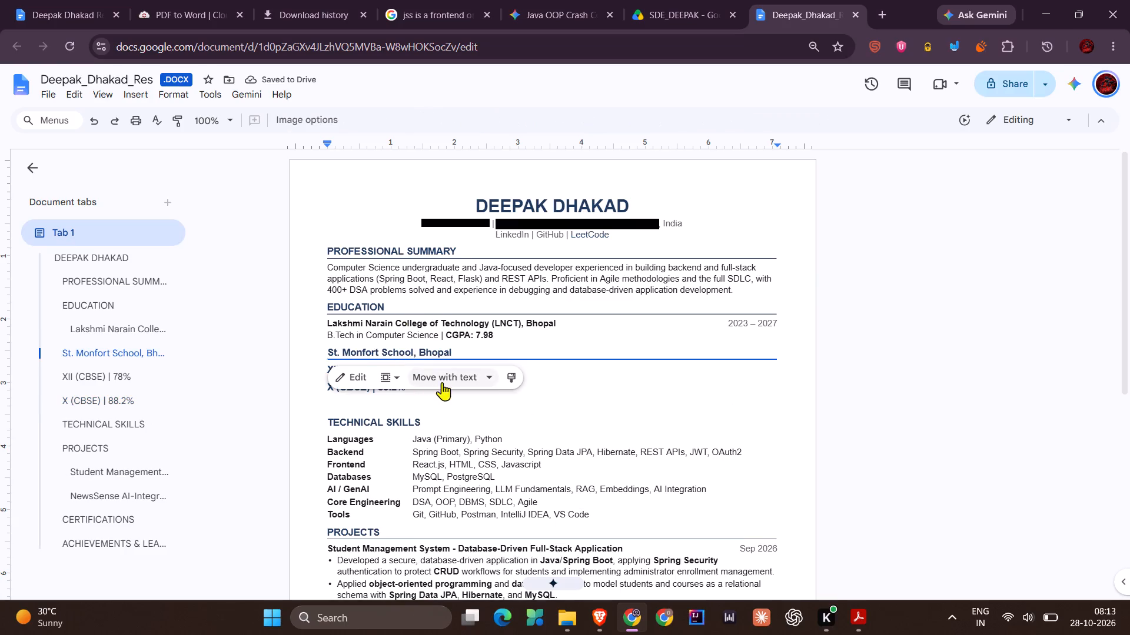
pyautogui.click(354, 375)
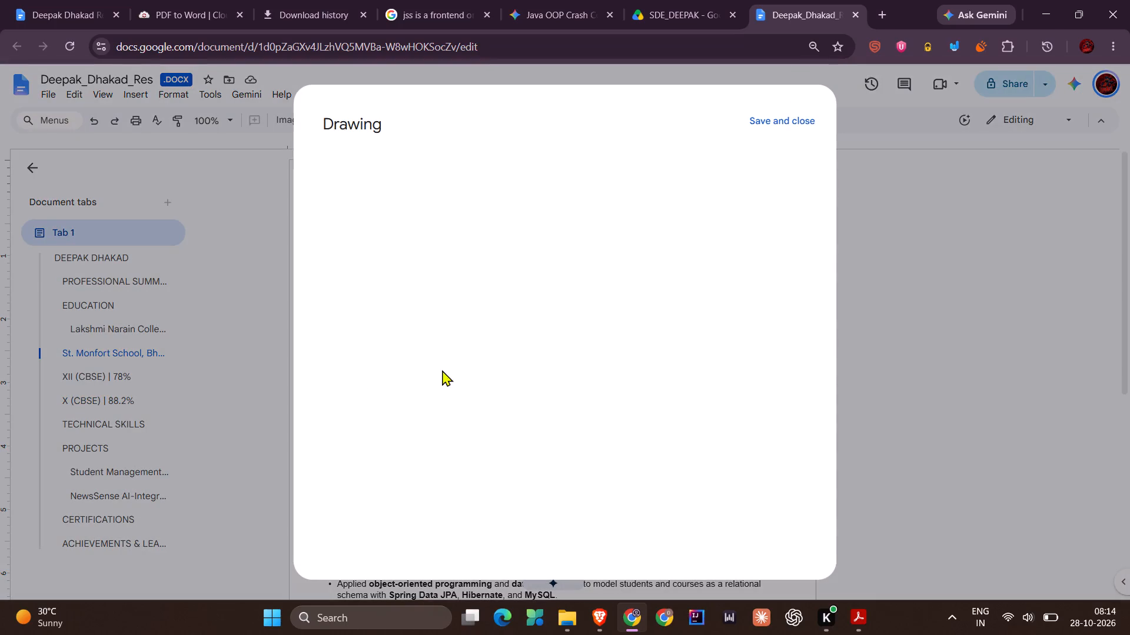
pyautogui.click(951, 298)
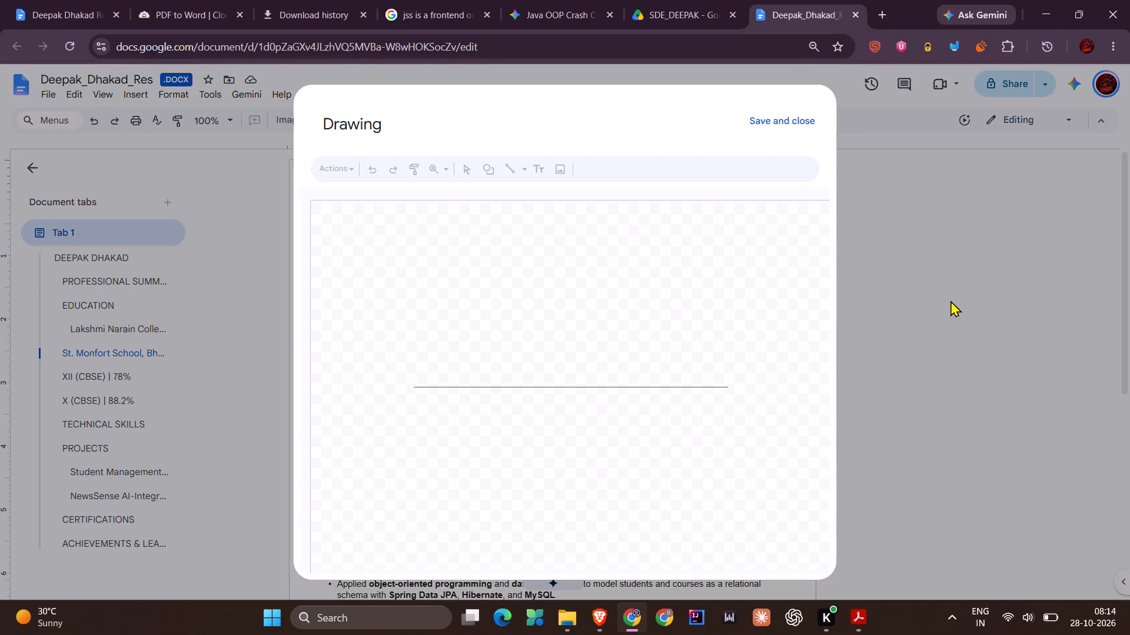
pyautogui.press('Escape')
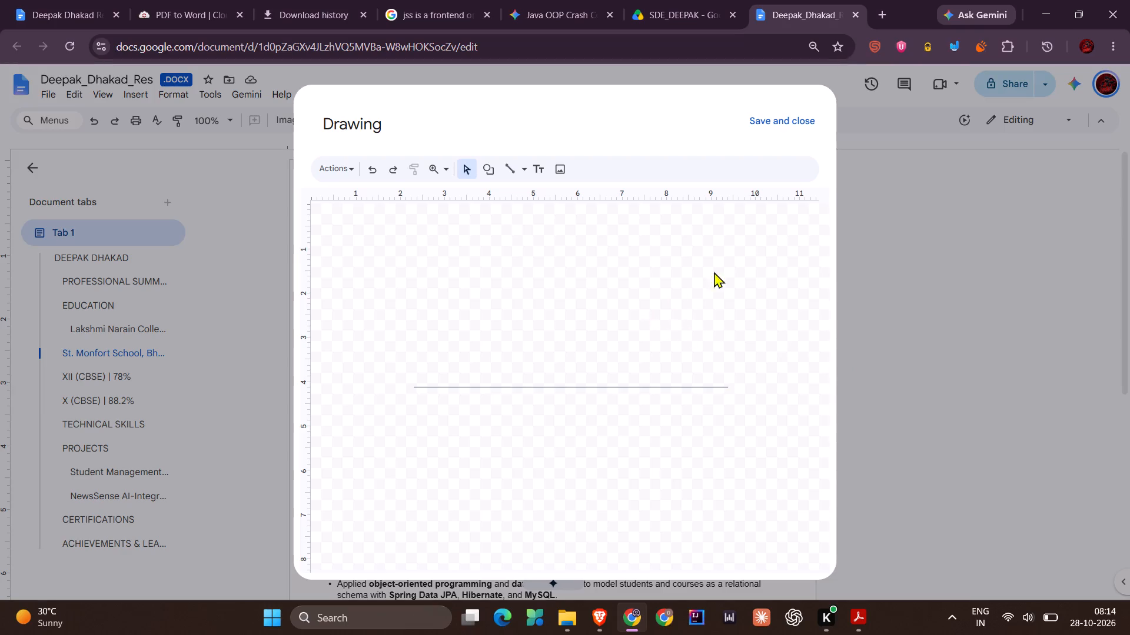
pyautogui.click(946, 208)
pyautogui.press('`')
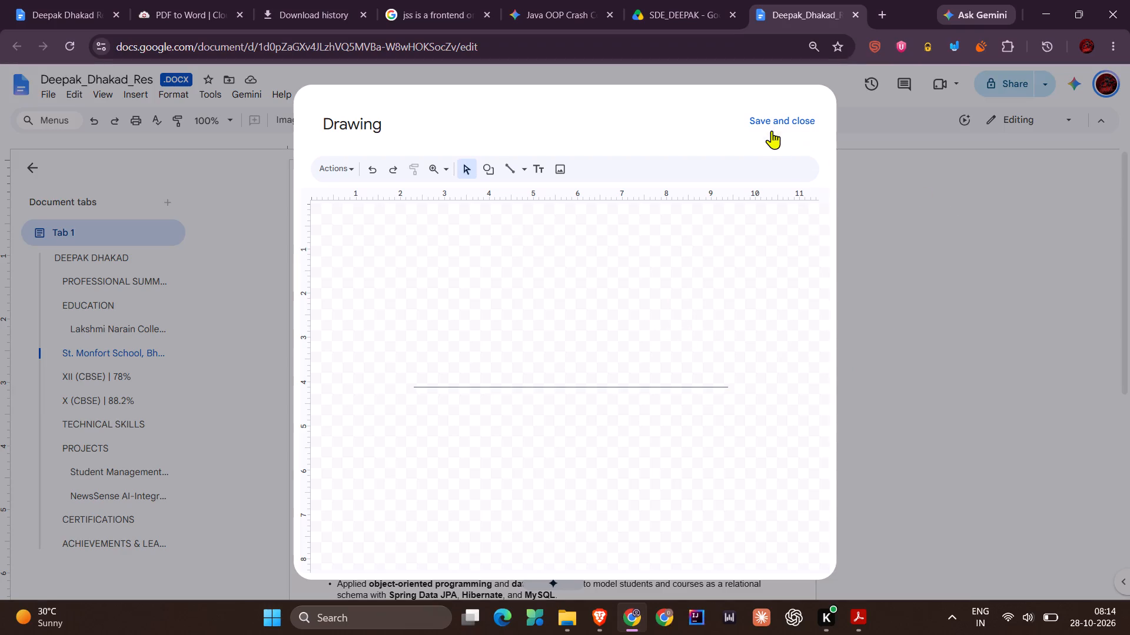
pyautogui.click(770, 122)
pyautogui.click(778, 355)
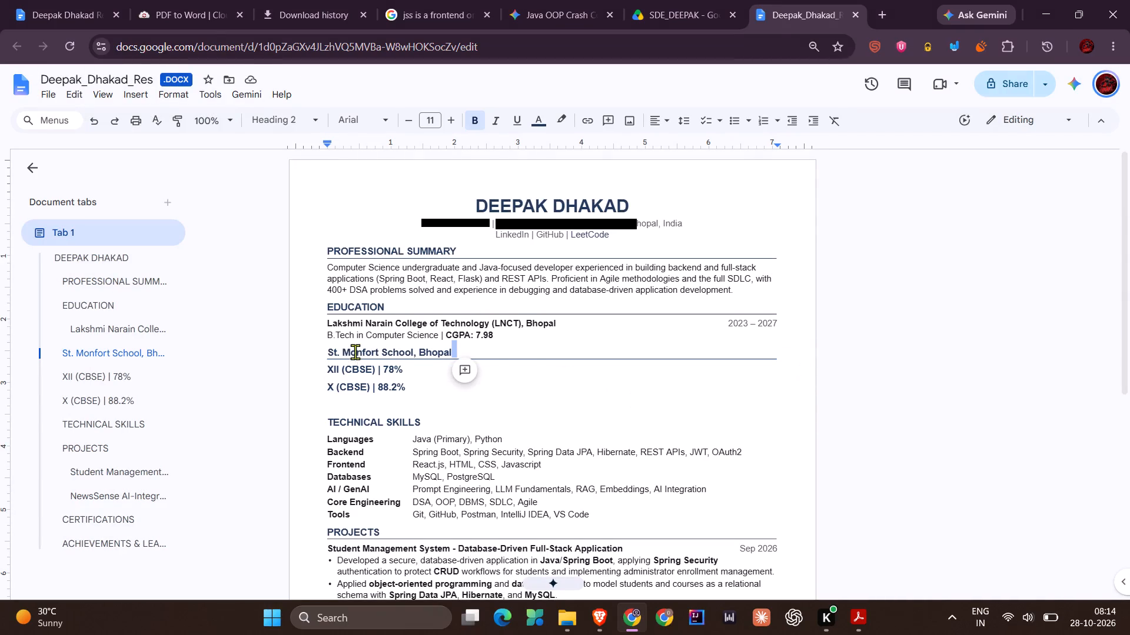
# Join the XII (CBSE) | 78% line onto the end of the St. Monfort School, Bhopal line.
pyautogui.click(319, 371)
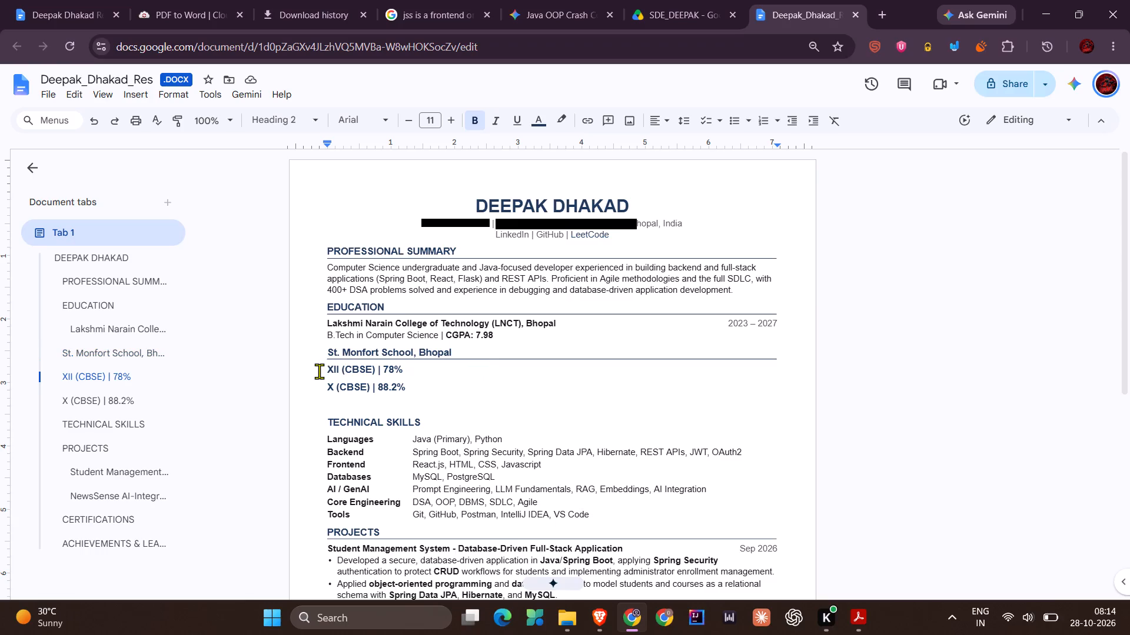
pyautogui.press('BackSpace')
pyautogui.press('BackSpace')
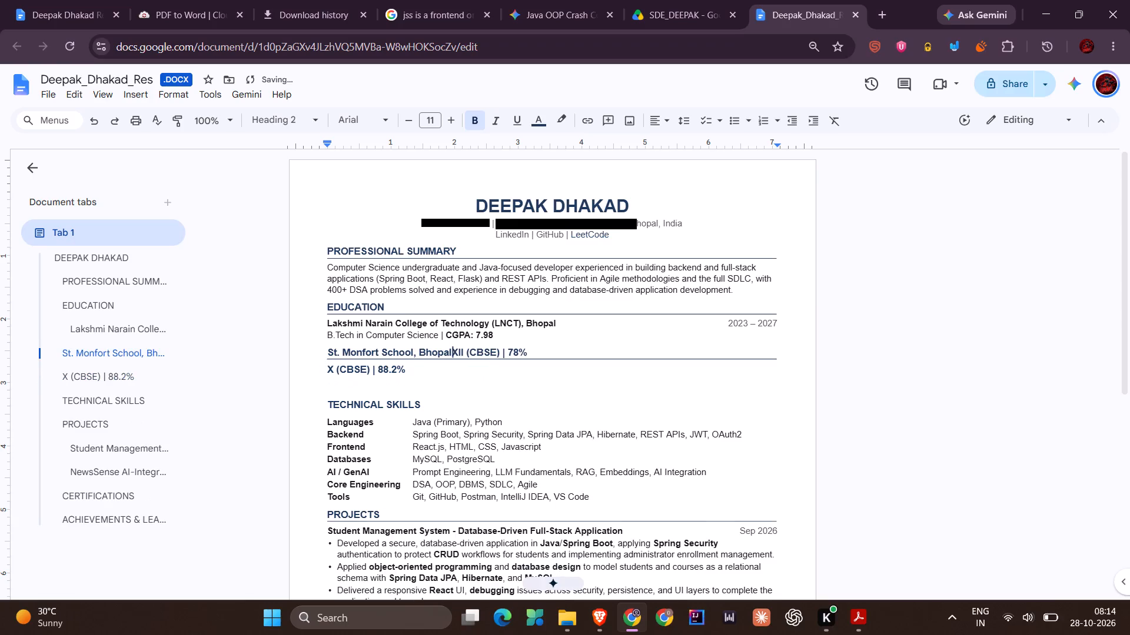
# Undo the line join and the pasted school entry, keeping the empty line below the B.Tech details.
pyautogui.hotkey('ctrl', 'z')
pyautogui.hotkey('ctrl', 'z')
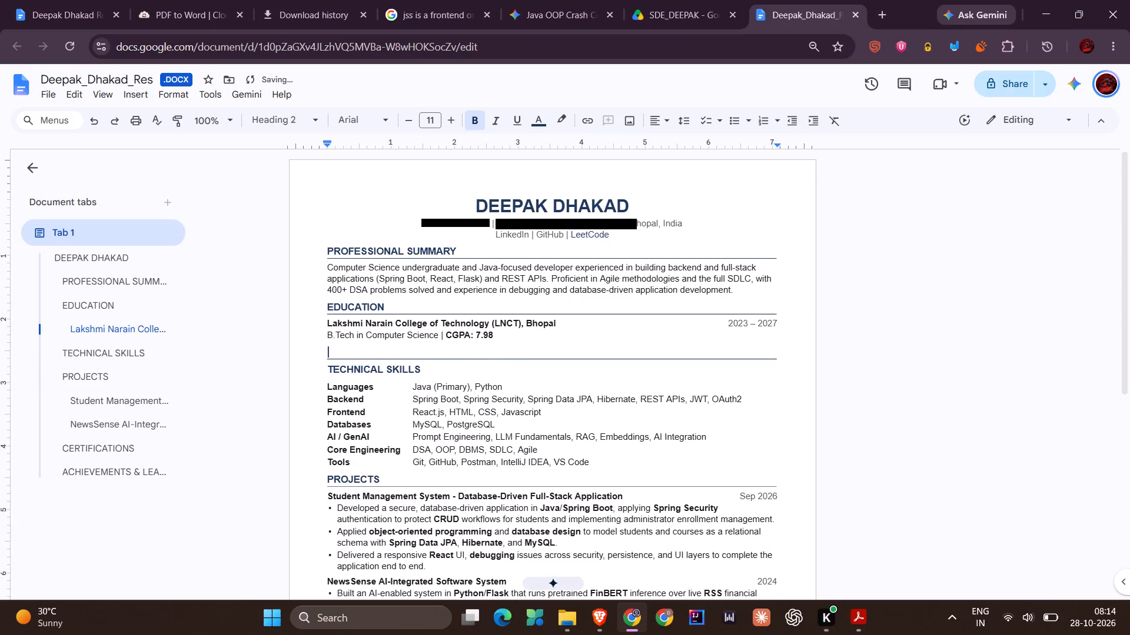
# Copy only the "St. Monfort School, Bhopal" line from the PDF in Acrobat and return to the Google Docs resume.
pyautogui.hotkey('alt', 'Tab')
pyautogui.click(463, 246)
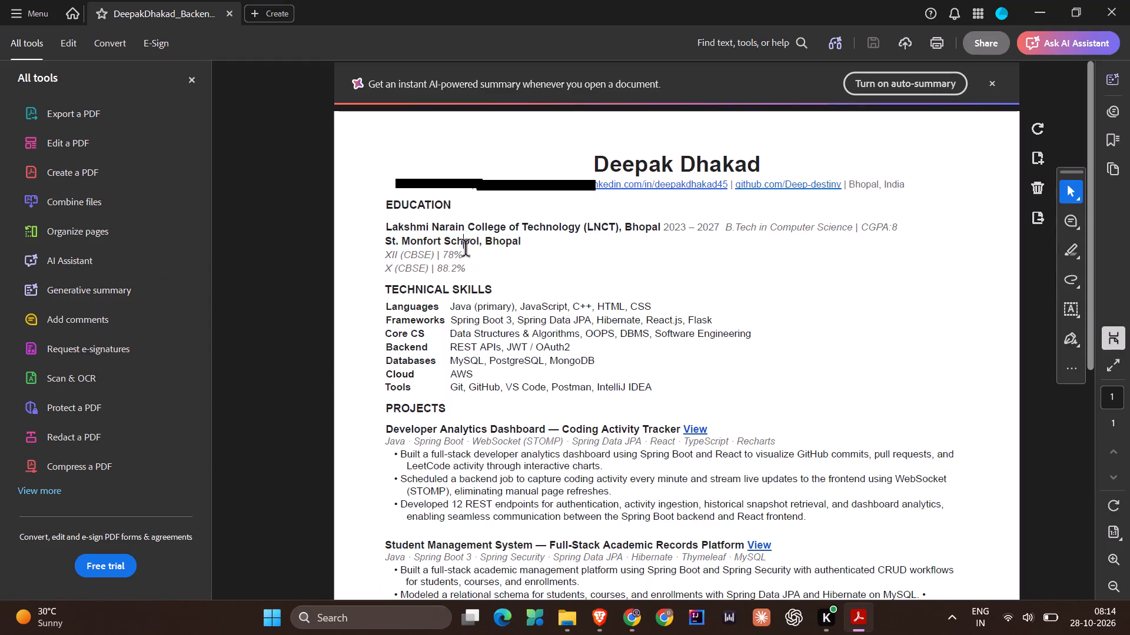
pyautogui.moveTo(388, 245); pyautogui.dragTo(456, 250)
pyautogui.click(491, 248)
pyautogui.moveTo(381, 243); pyautogui.dragTo(517, 244)
pyautogui.hotkey('ctrl', 'c')
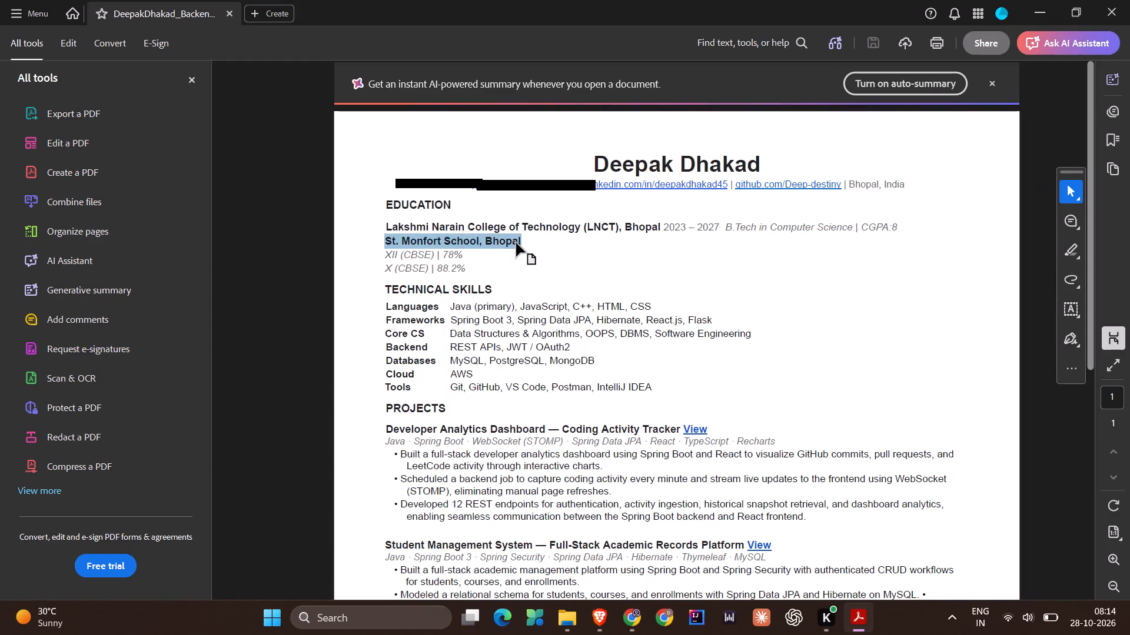
pyautogui.hotkey('alt', 'Tab')
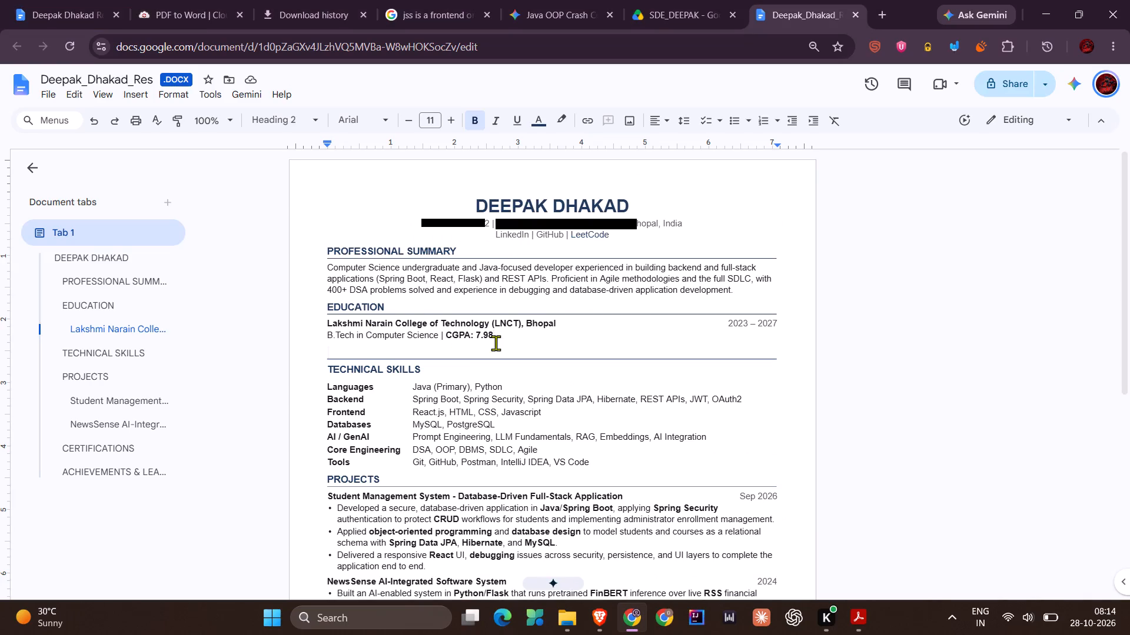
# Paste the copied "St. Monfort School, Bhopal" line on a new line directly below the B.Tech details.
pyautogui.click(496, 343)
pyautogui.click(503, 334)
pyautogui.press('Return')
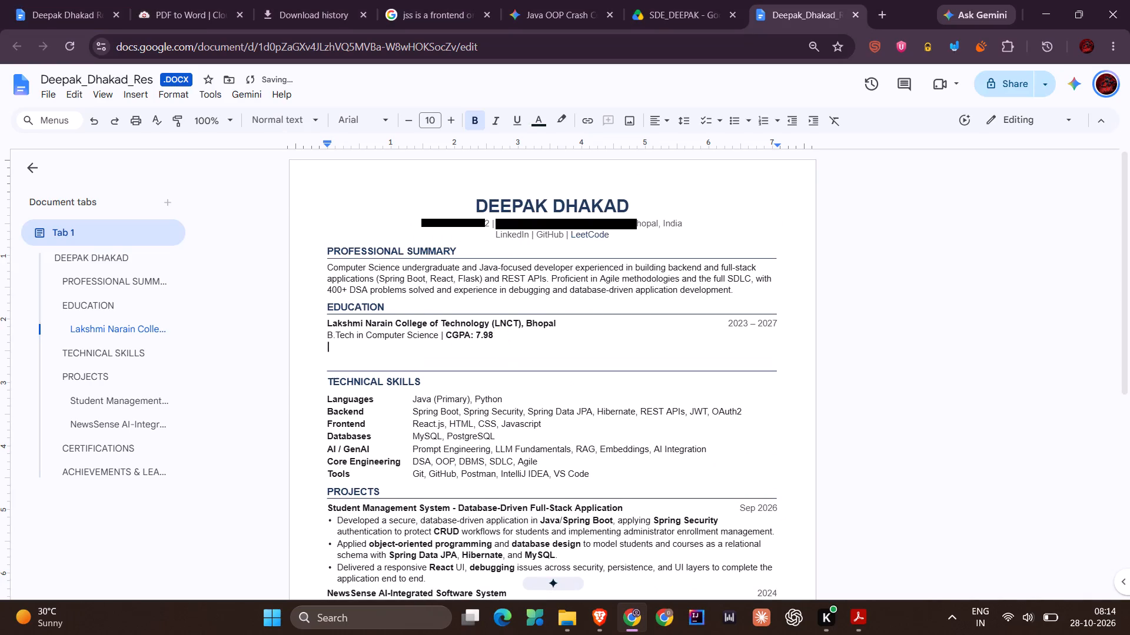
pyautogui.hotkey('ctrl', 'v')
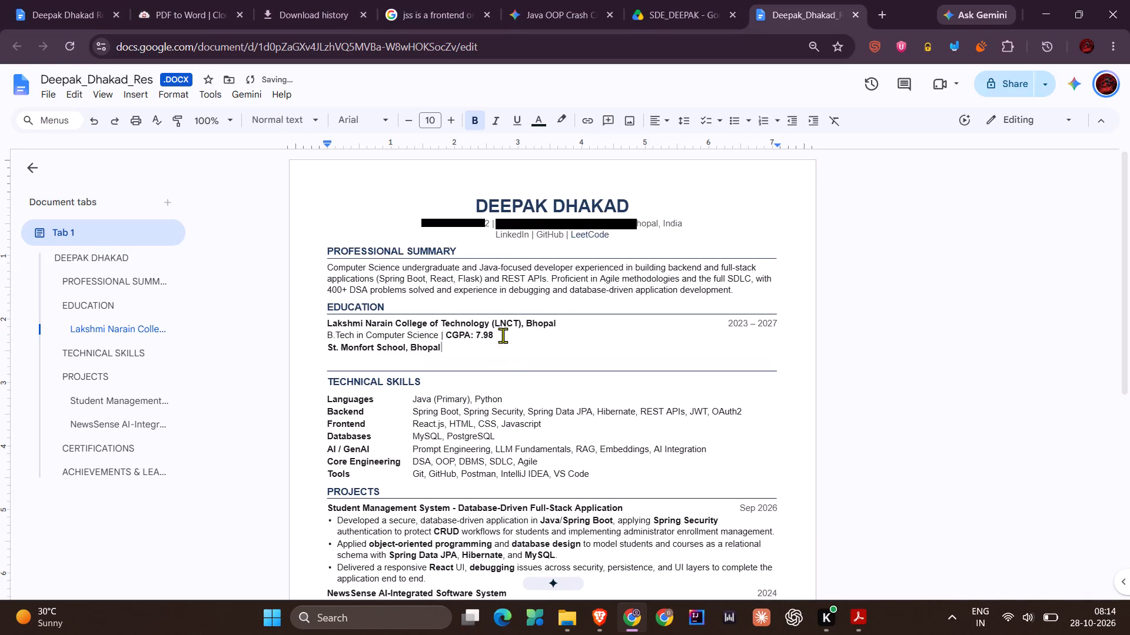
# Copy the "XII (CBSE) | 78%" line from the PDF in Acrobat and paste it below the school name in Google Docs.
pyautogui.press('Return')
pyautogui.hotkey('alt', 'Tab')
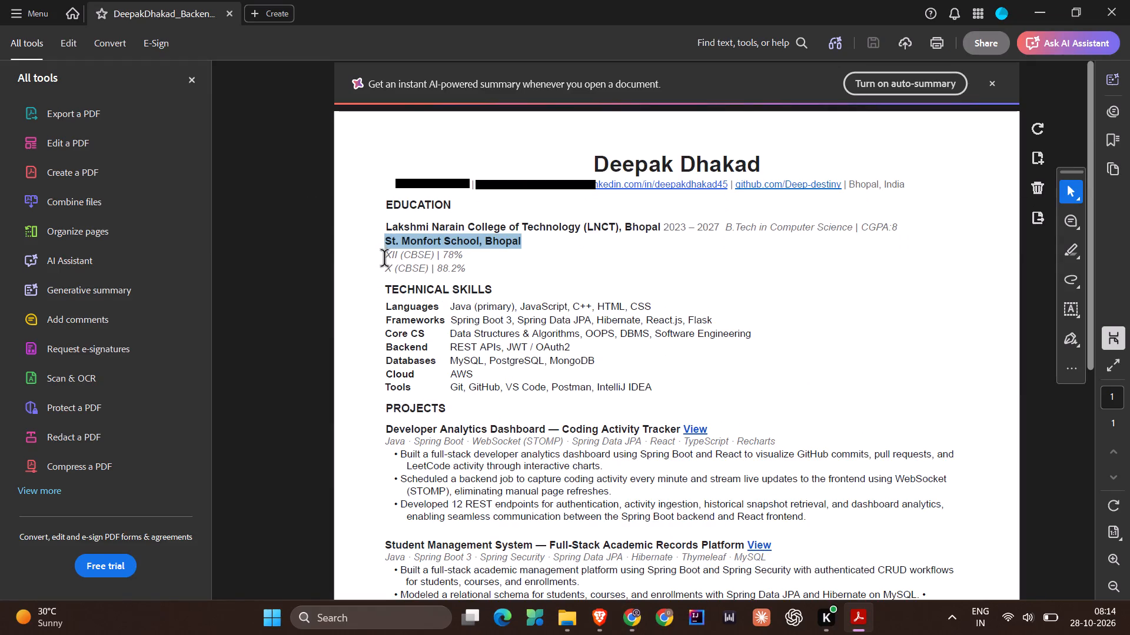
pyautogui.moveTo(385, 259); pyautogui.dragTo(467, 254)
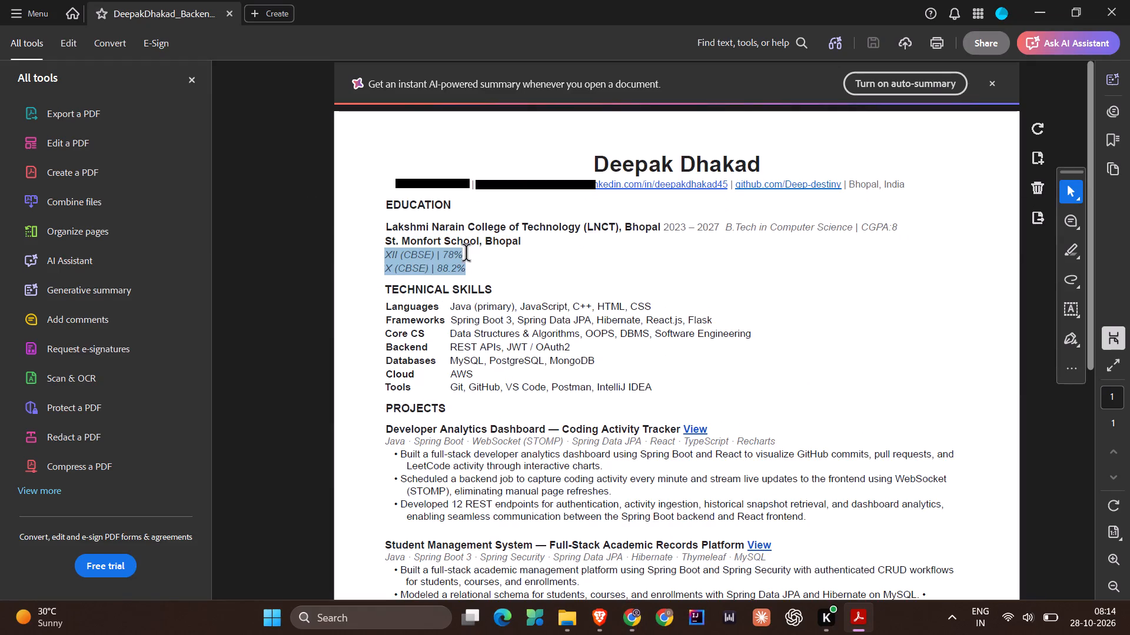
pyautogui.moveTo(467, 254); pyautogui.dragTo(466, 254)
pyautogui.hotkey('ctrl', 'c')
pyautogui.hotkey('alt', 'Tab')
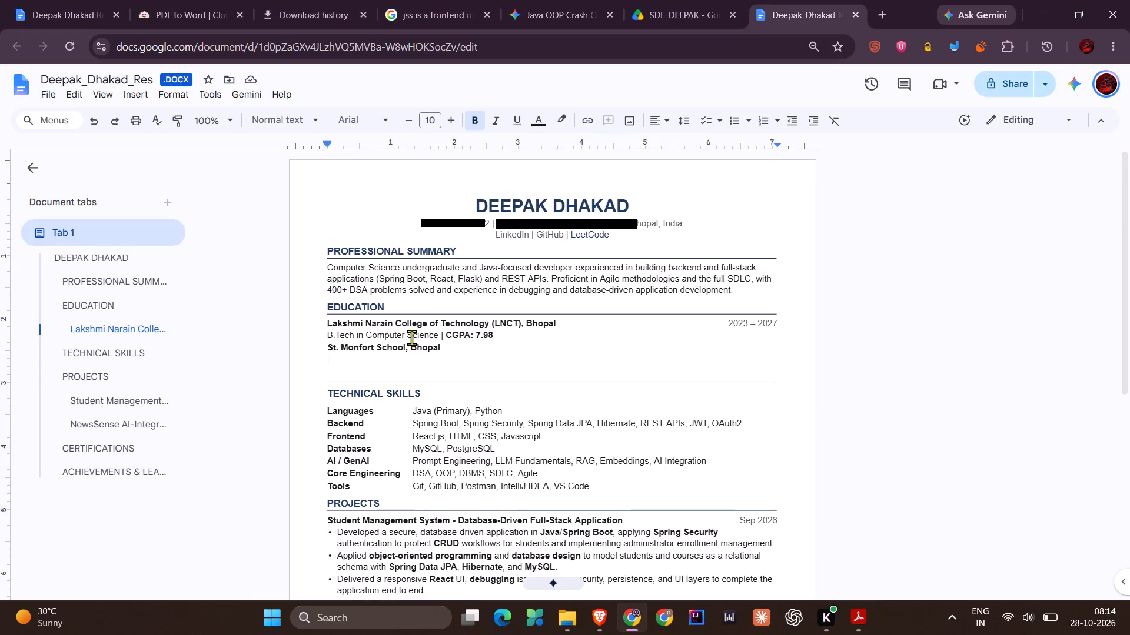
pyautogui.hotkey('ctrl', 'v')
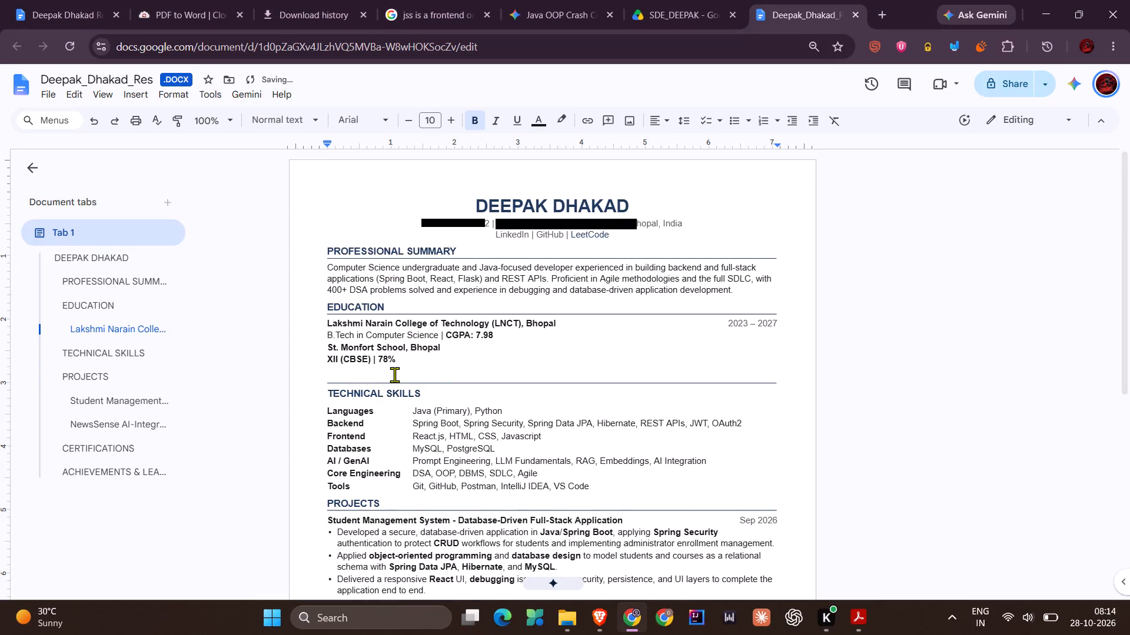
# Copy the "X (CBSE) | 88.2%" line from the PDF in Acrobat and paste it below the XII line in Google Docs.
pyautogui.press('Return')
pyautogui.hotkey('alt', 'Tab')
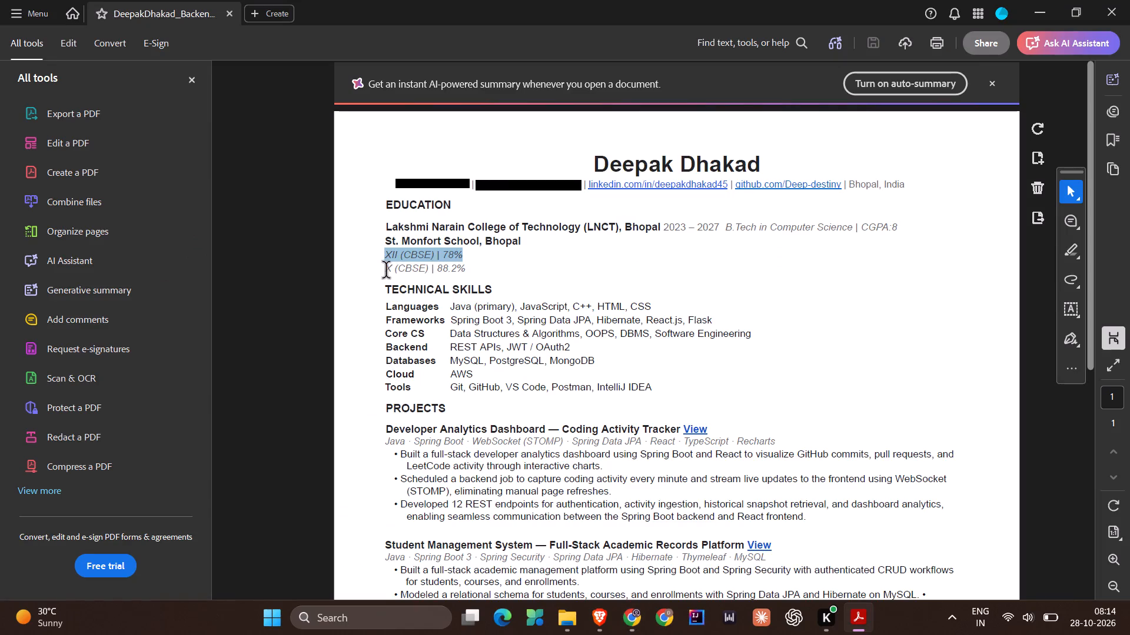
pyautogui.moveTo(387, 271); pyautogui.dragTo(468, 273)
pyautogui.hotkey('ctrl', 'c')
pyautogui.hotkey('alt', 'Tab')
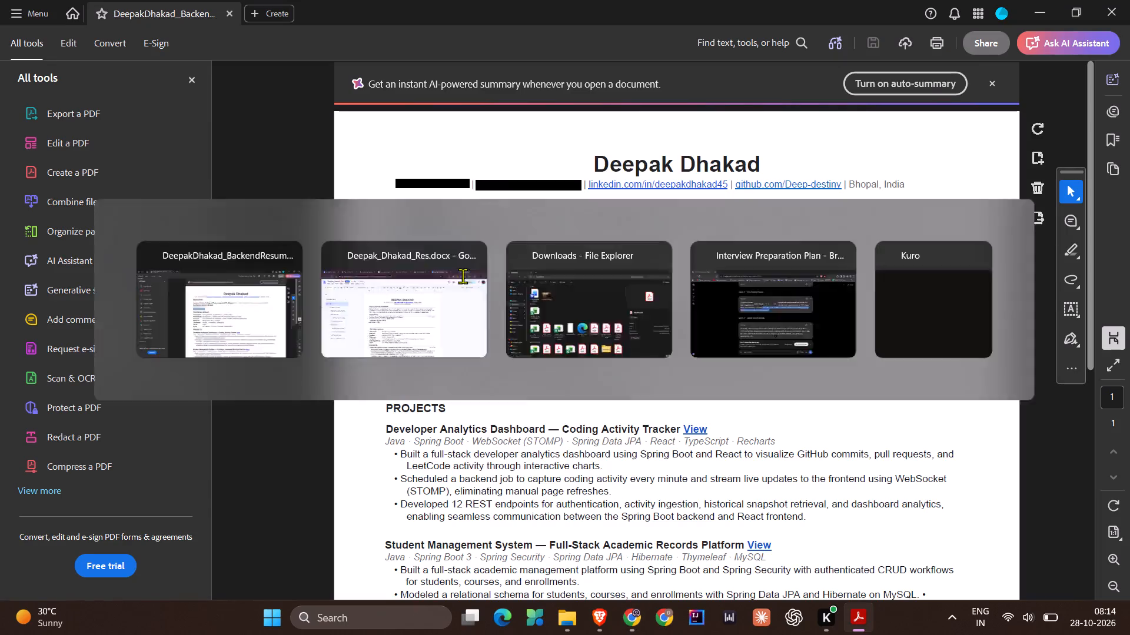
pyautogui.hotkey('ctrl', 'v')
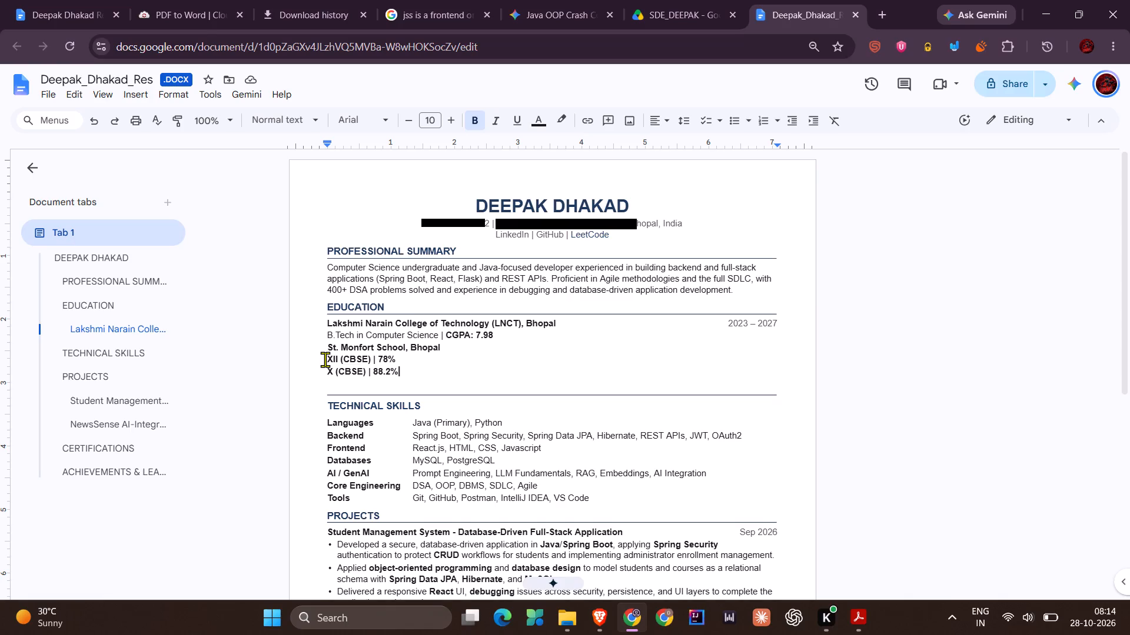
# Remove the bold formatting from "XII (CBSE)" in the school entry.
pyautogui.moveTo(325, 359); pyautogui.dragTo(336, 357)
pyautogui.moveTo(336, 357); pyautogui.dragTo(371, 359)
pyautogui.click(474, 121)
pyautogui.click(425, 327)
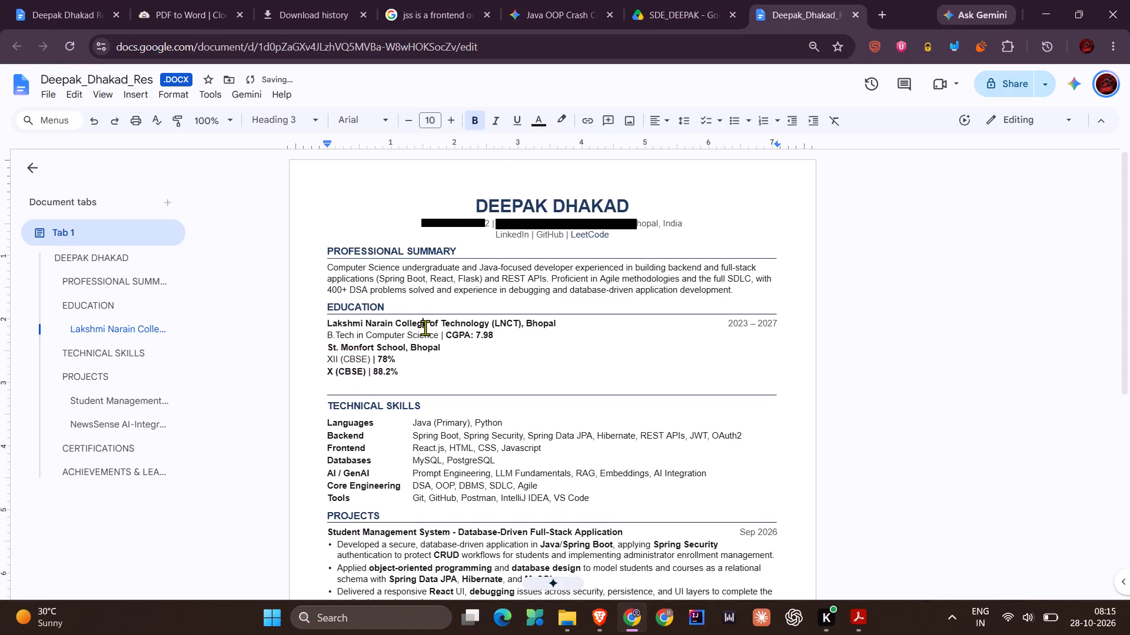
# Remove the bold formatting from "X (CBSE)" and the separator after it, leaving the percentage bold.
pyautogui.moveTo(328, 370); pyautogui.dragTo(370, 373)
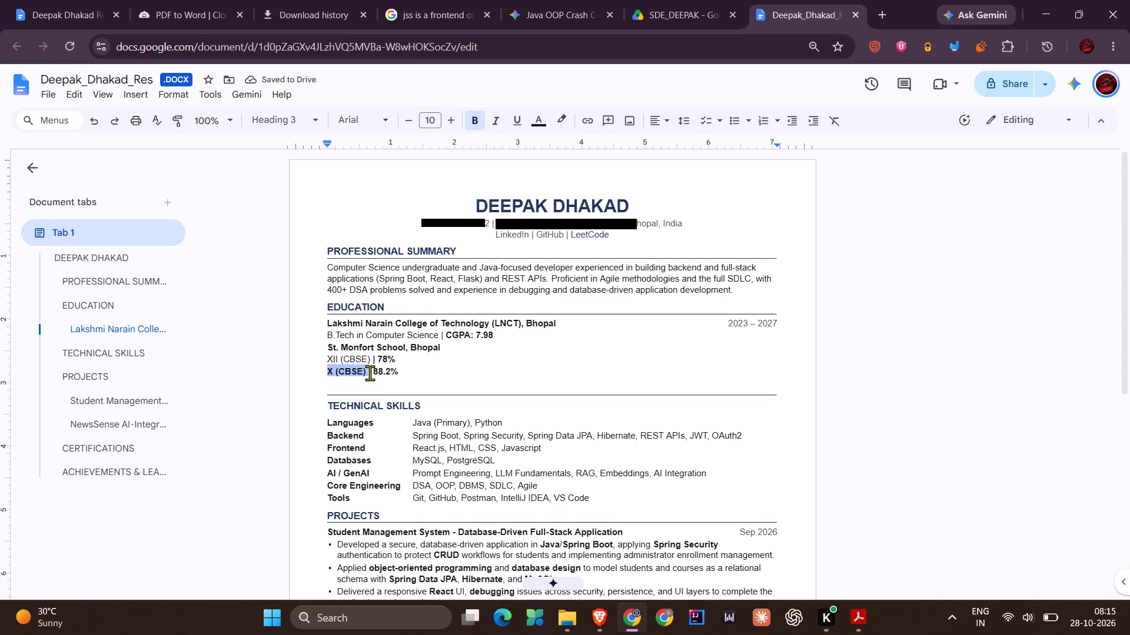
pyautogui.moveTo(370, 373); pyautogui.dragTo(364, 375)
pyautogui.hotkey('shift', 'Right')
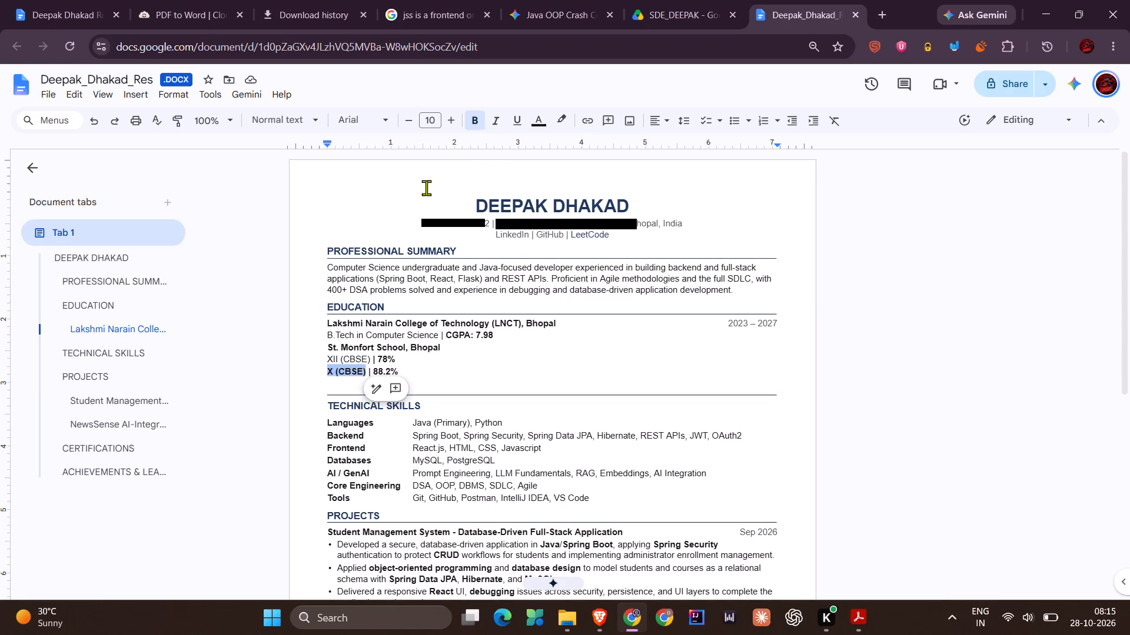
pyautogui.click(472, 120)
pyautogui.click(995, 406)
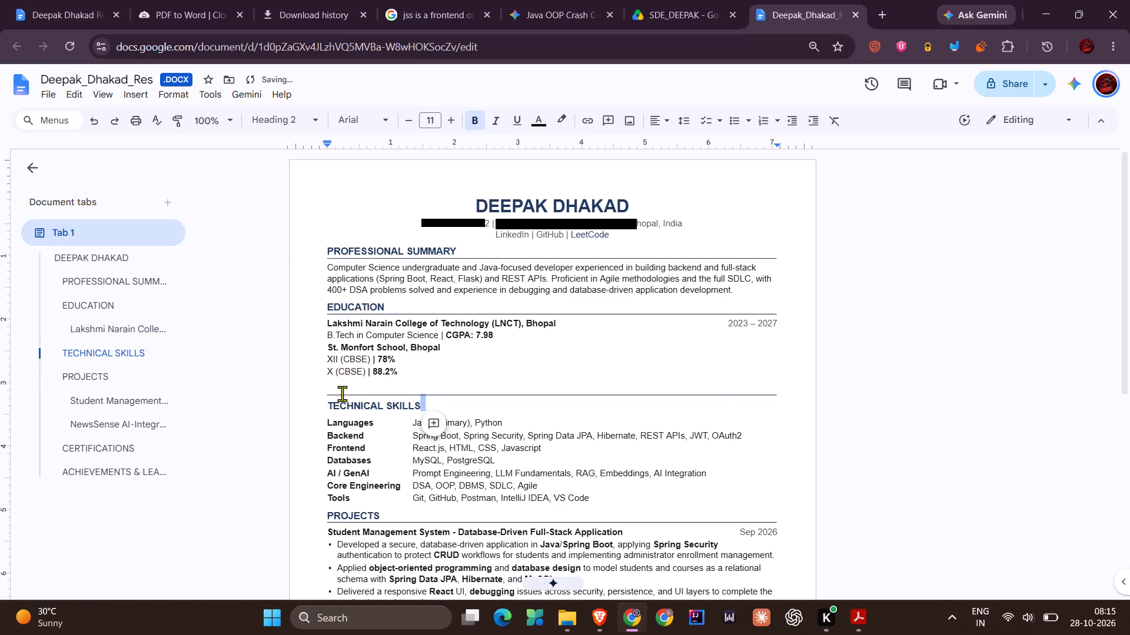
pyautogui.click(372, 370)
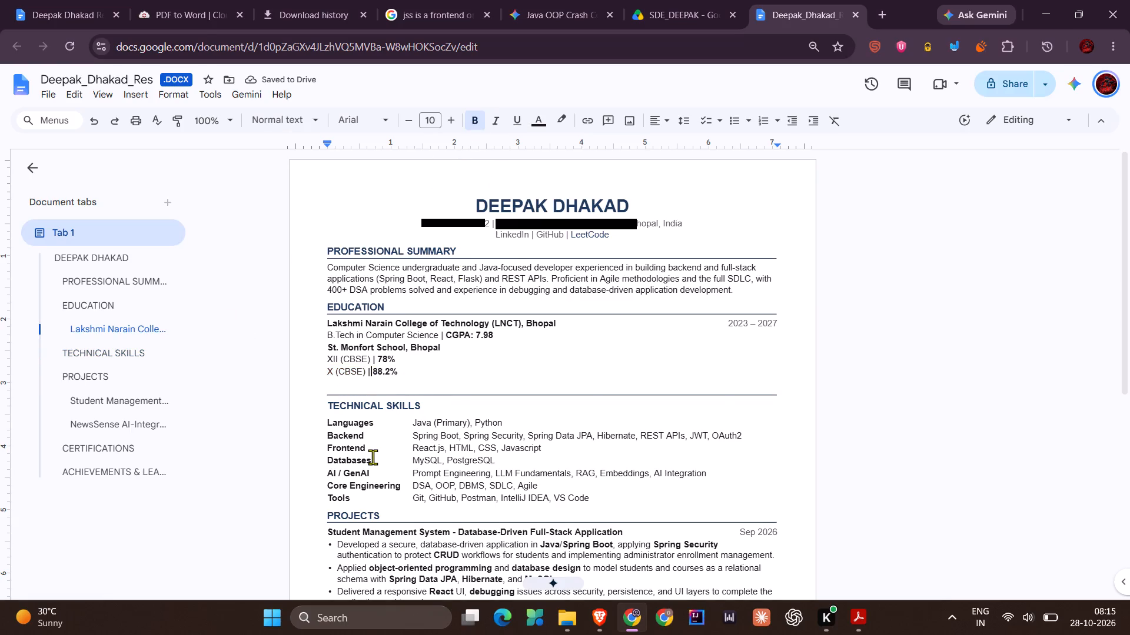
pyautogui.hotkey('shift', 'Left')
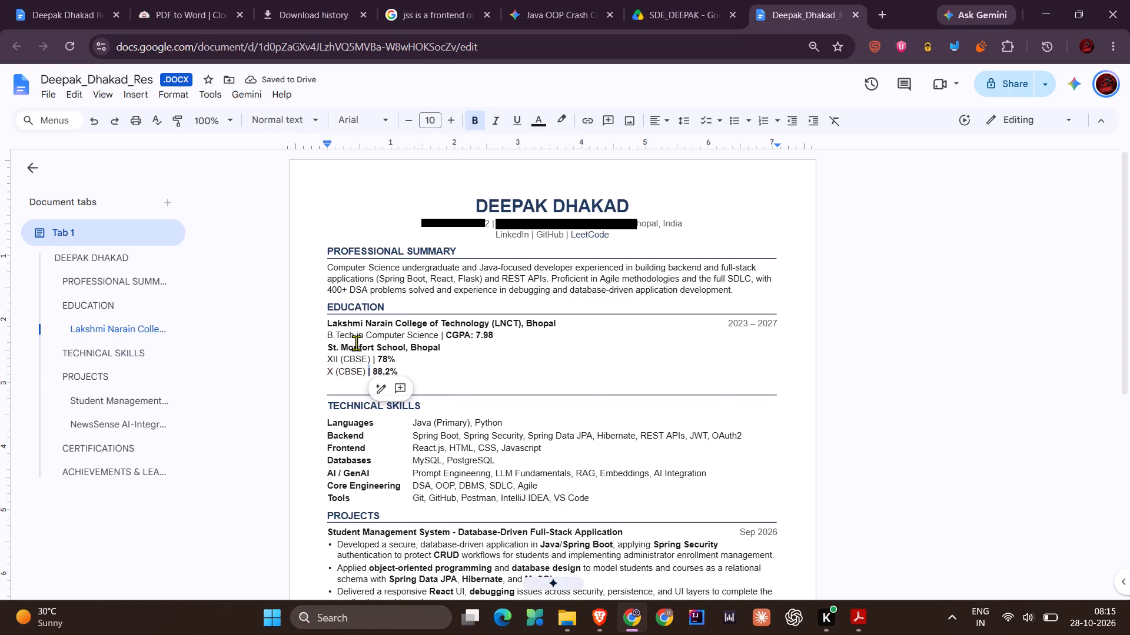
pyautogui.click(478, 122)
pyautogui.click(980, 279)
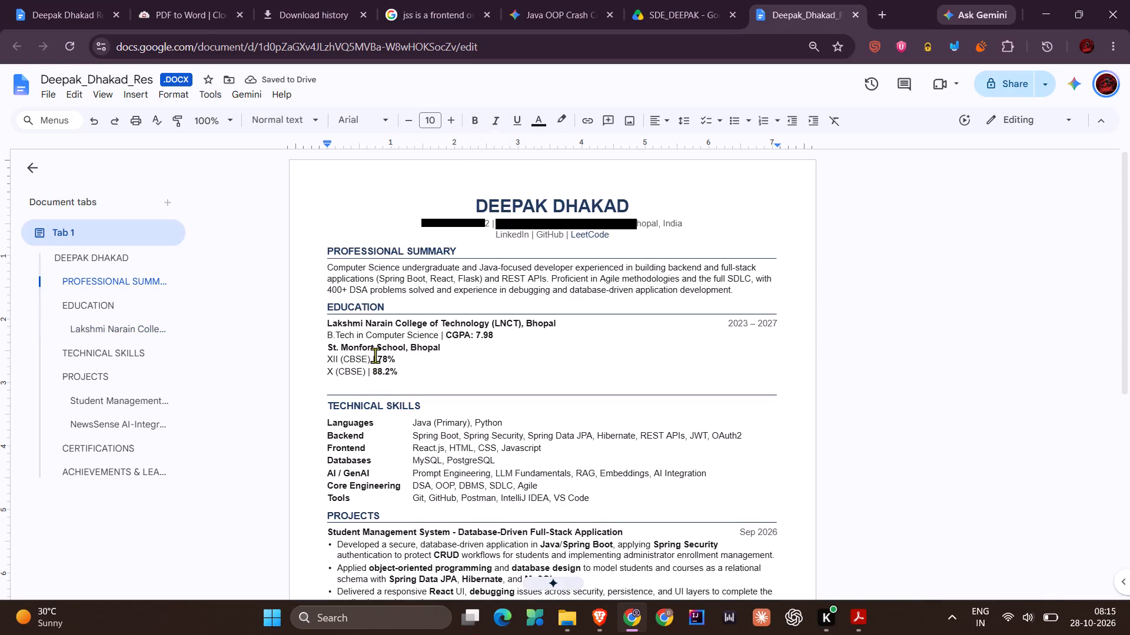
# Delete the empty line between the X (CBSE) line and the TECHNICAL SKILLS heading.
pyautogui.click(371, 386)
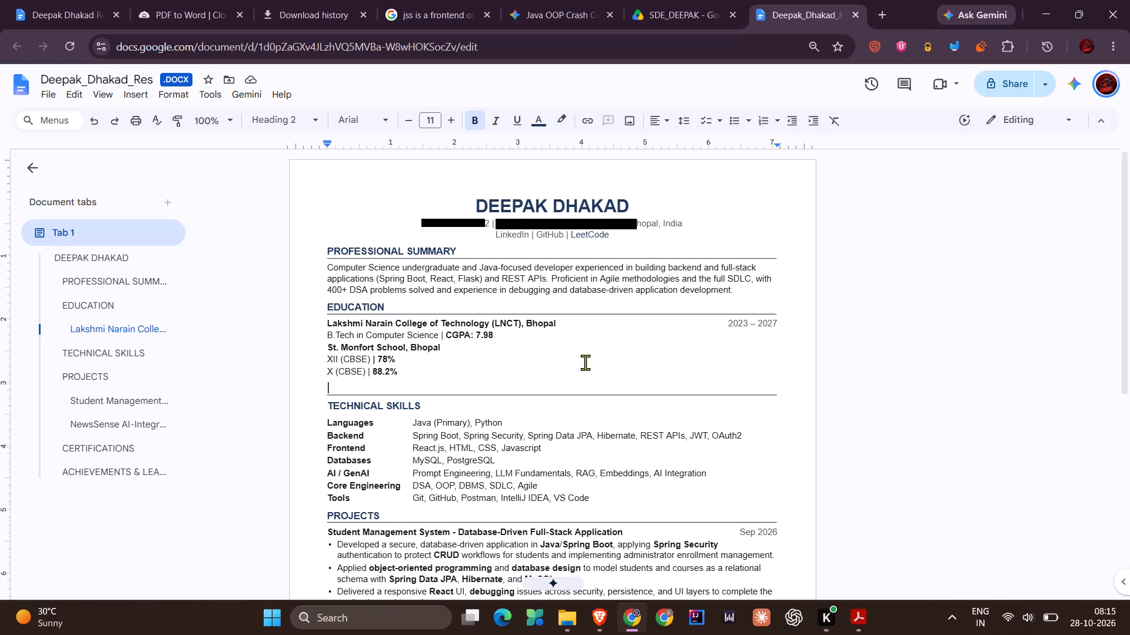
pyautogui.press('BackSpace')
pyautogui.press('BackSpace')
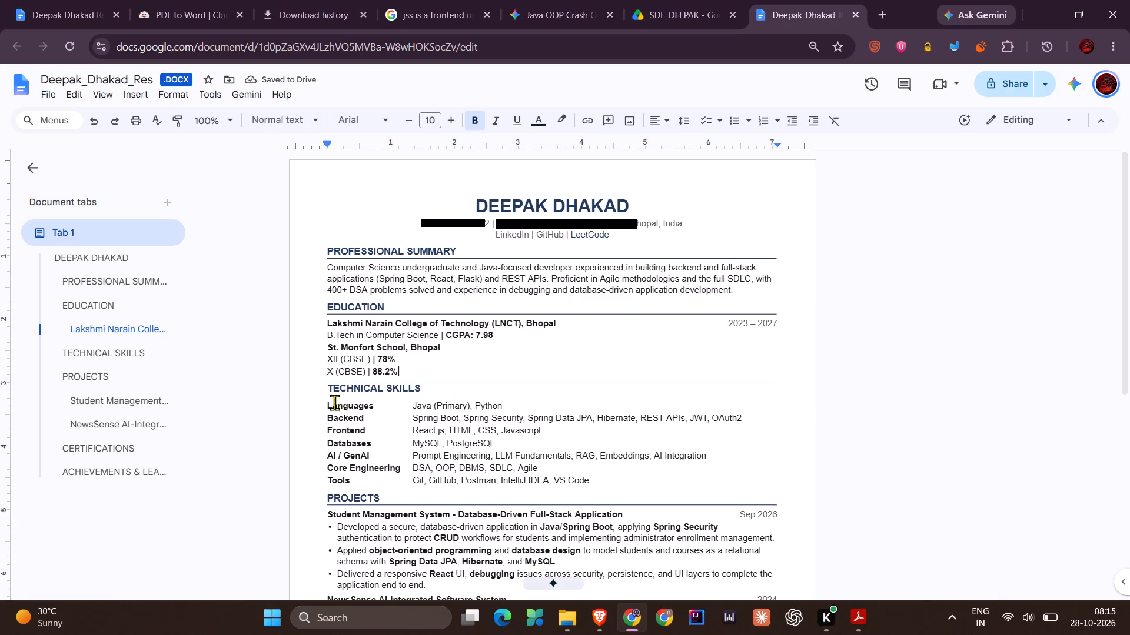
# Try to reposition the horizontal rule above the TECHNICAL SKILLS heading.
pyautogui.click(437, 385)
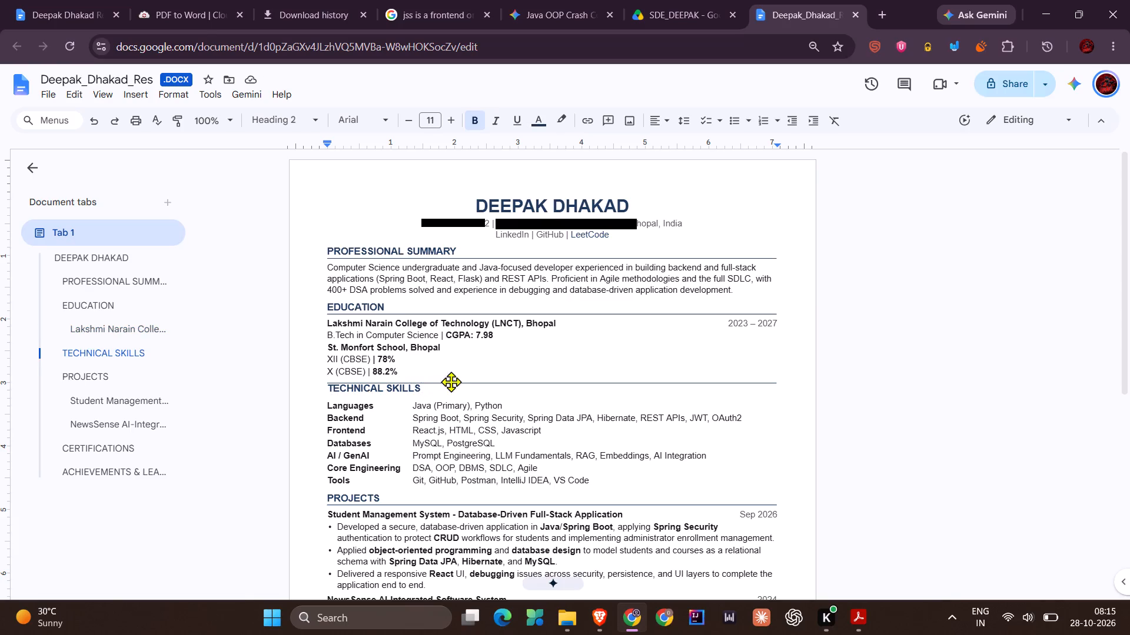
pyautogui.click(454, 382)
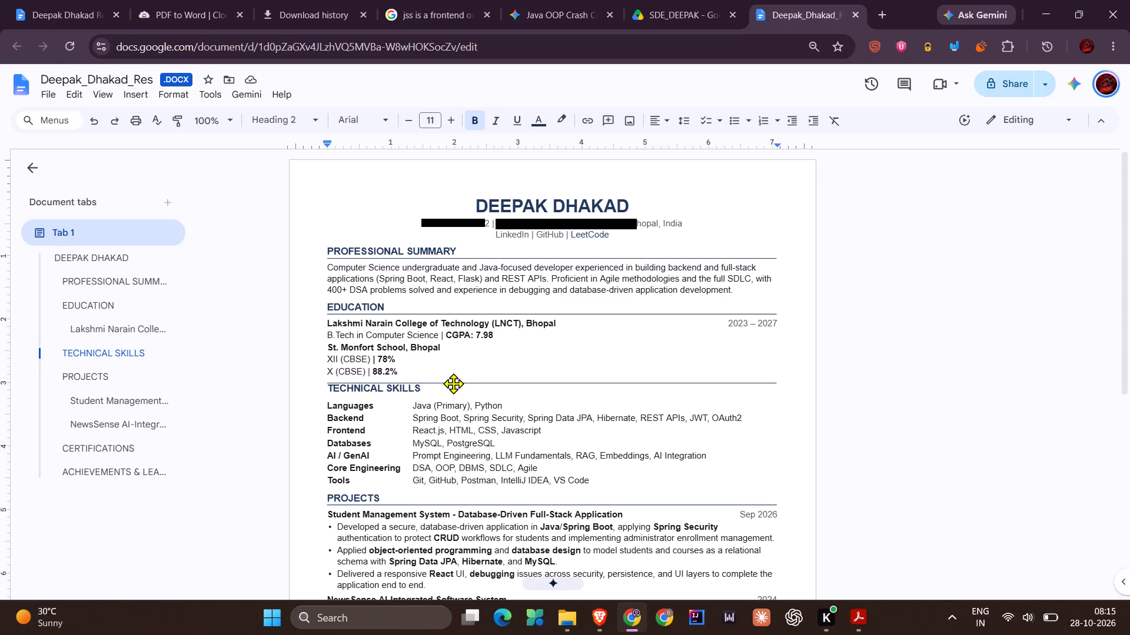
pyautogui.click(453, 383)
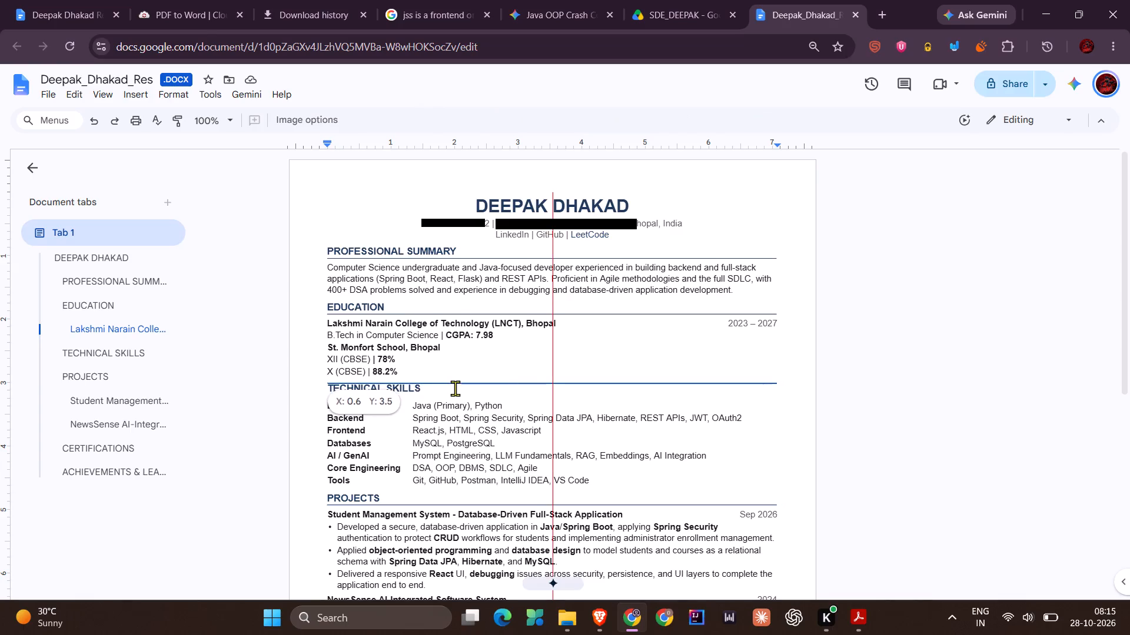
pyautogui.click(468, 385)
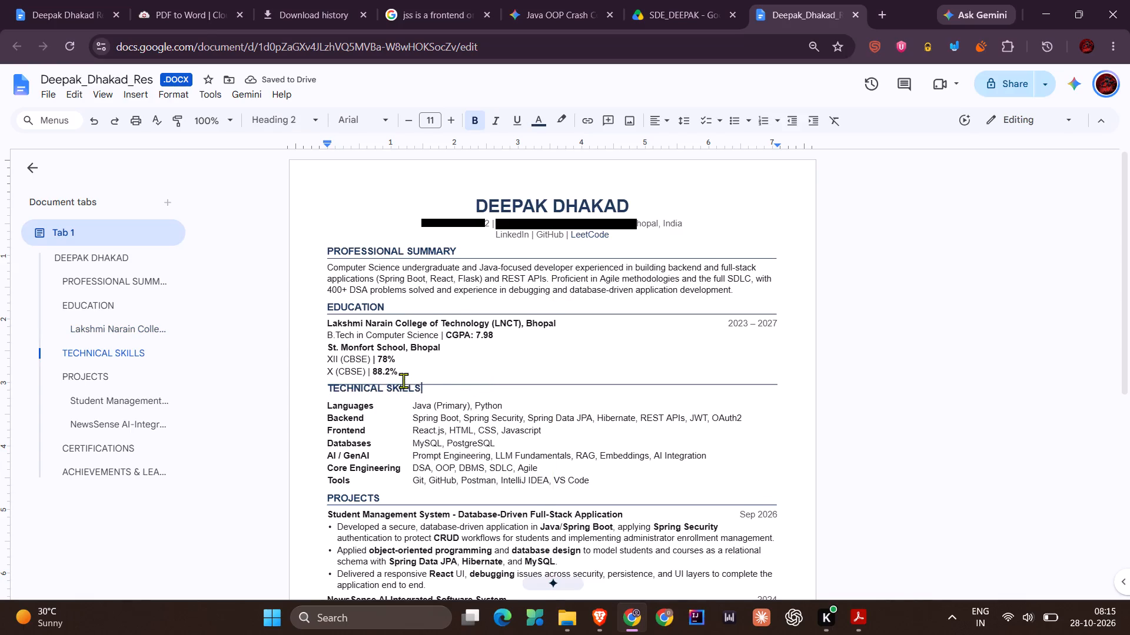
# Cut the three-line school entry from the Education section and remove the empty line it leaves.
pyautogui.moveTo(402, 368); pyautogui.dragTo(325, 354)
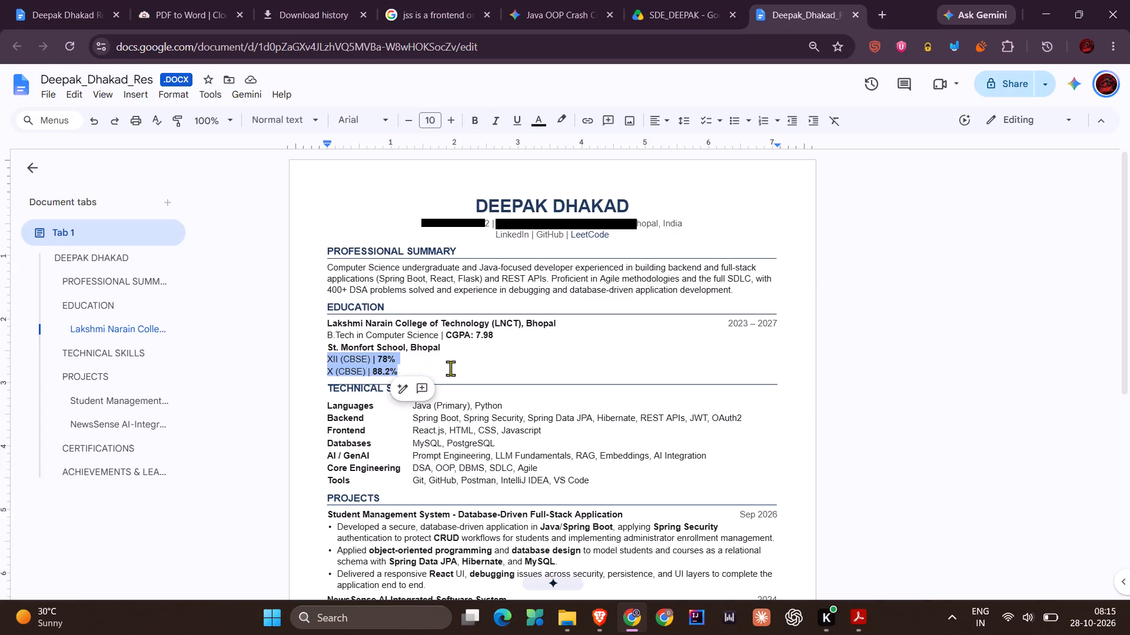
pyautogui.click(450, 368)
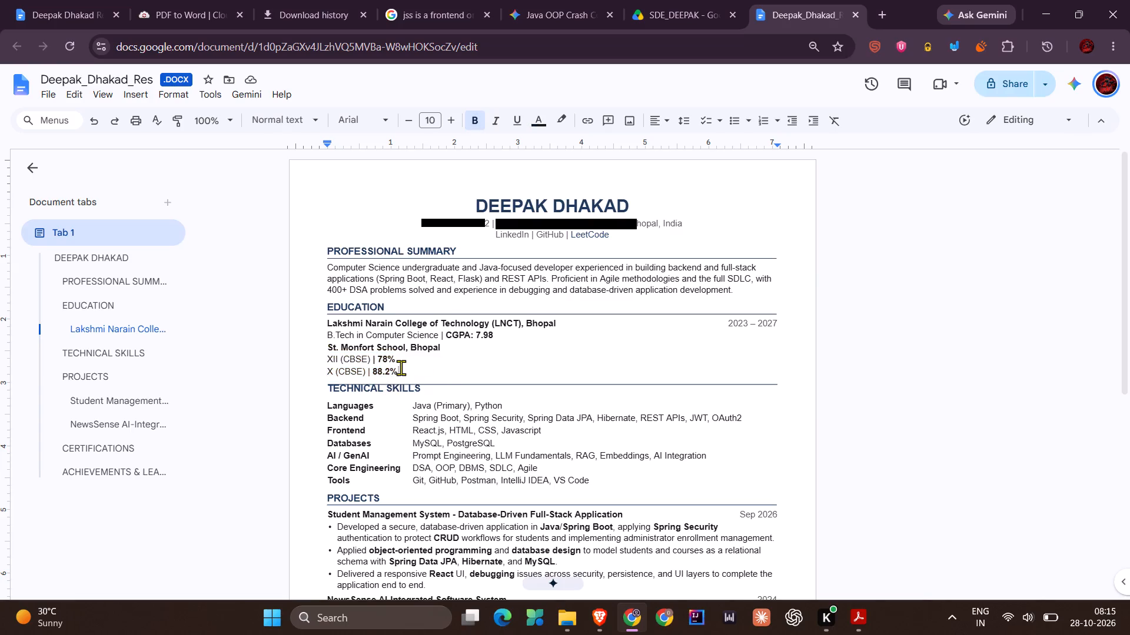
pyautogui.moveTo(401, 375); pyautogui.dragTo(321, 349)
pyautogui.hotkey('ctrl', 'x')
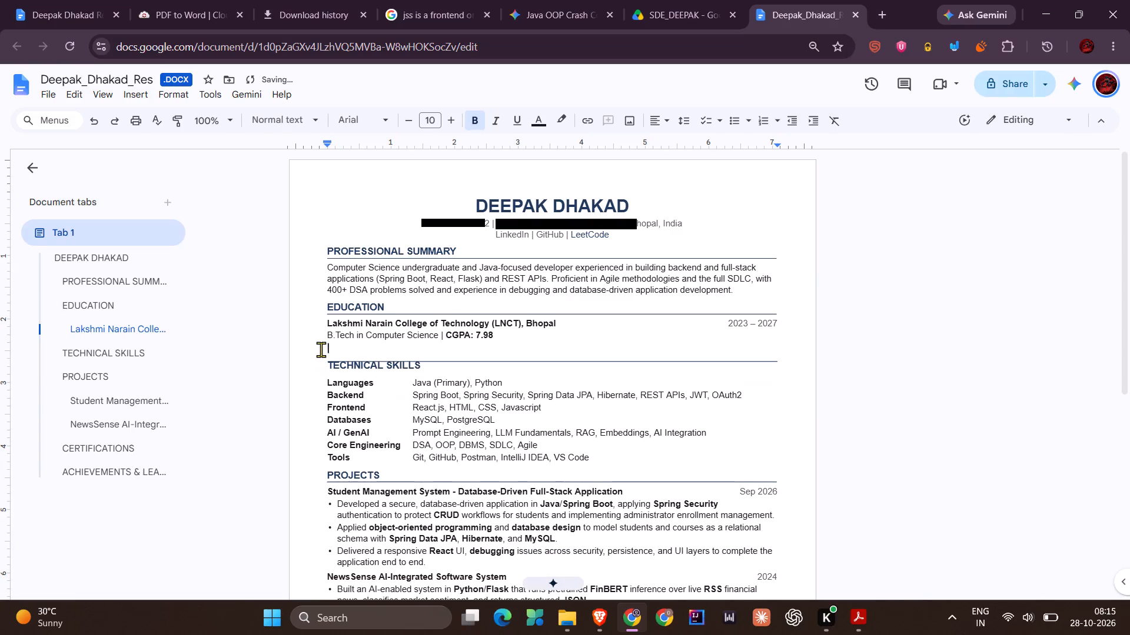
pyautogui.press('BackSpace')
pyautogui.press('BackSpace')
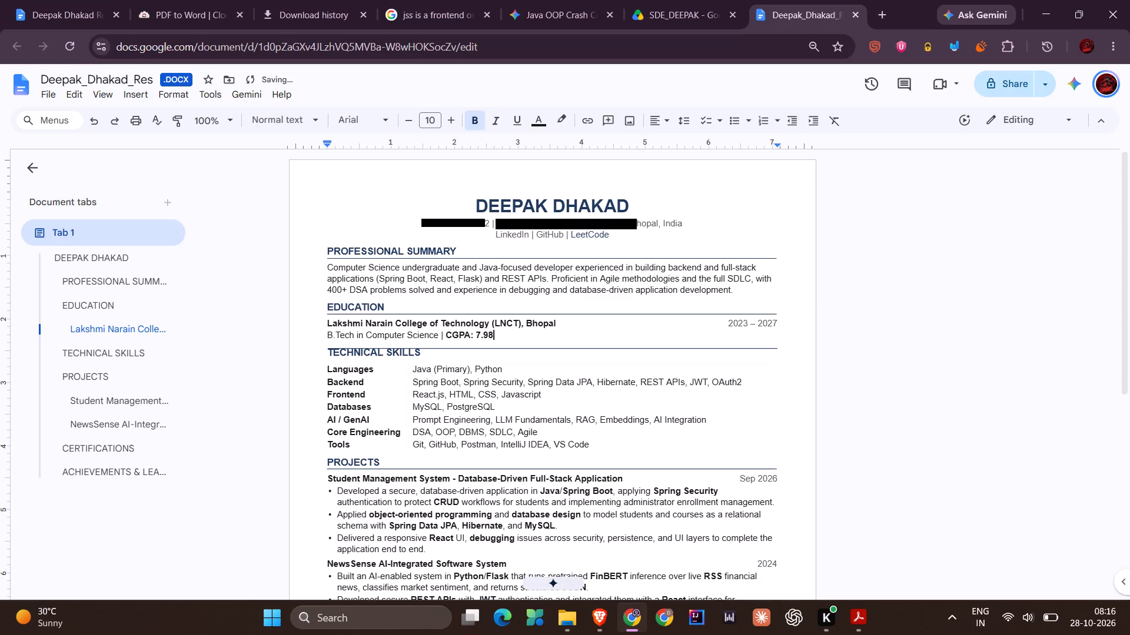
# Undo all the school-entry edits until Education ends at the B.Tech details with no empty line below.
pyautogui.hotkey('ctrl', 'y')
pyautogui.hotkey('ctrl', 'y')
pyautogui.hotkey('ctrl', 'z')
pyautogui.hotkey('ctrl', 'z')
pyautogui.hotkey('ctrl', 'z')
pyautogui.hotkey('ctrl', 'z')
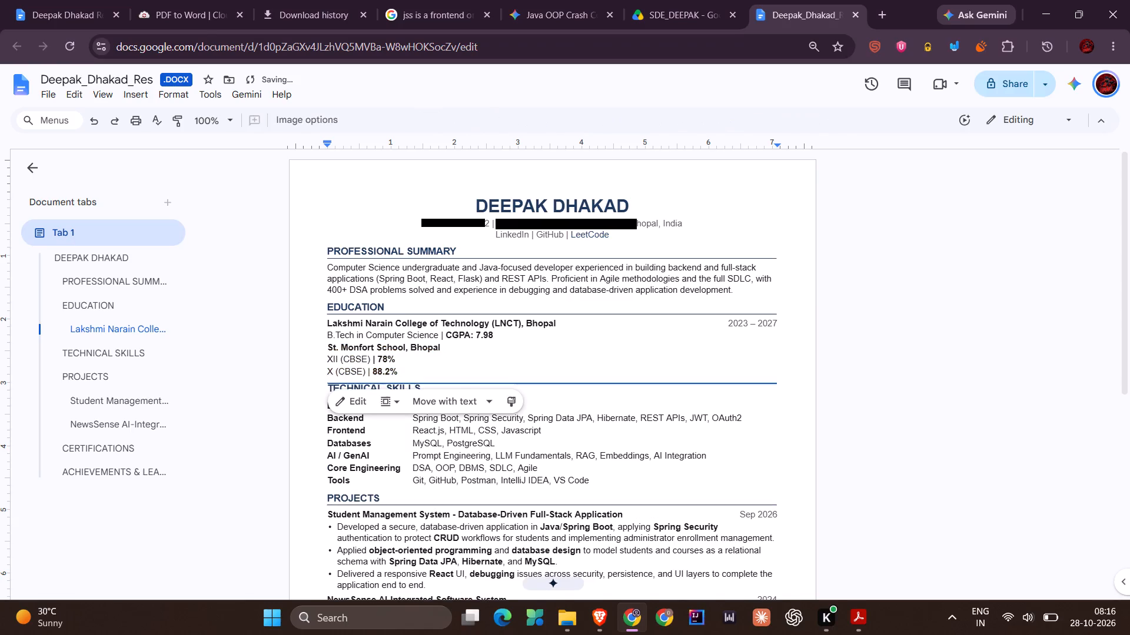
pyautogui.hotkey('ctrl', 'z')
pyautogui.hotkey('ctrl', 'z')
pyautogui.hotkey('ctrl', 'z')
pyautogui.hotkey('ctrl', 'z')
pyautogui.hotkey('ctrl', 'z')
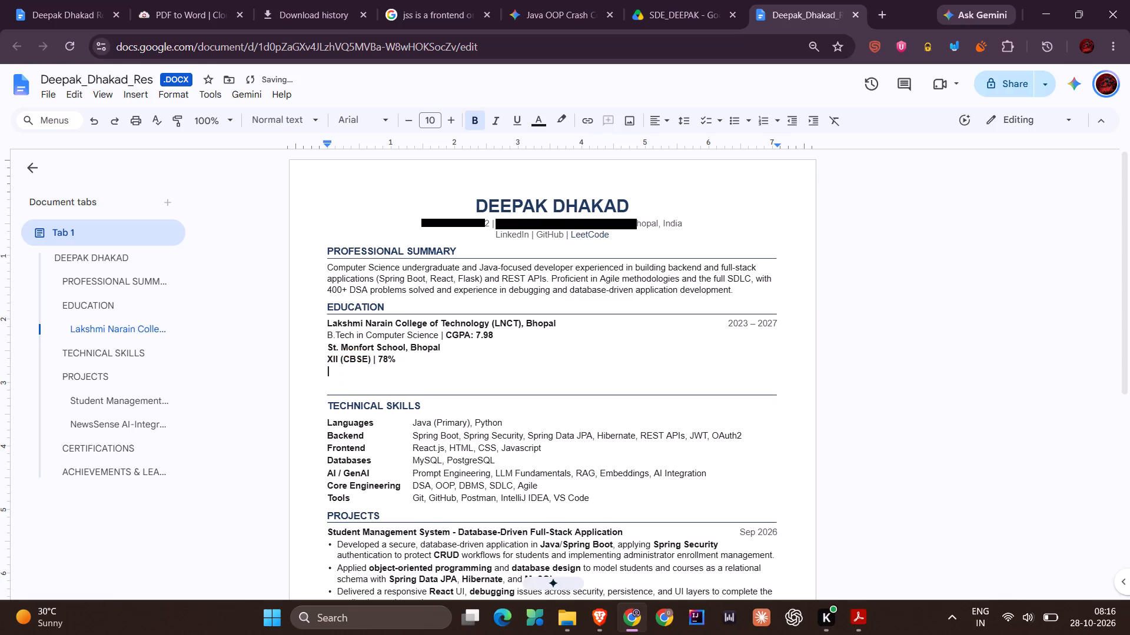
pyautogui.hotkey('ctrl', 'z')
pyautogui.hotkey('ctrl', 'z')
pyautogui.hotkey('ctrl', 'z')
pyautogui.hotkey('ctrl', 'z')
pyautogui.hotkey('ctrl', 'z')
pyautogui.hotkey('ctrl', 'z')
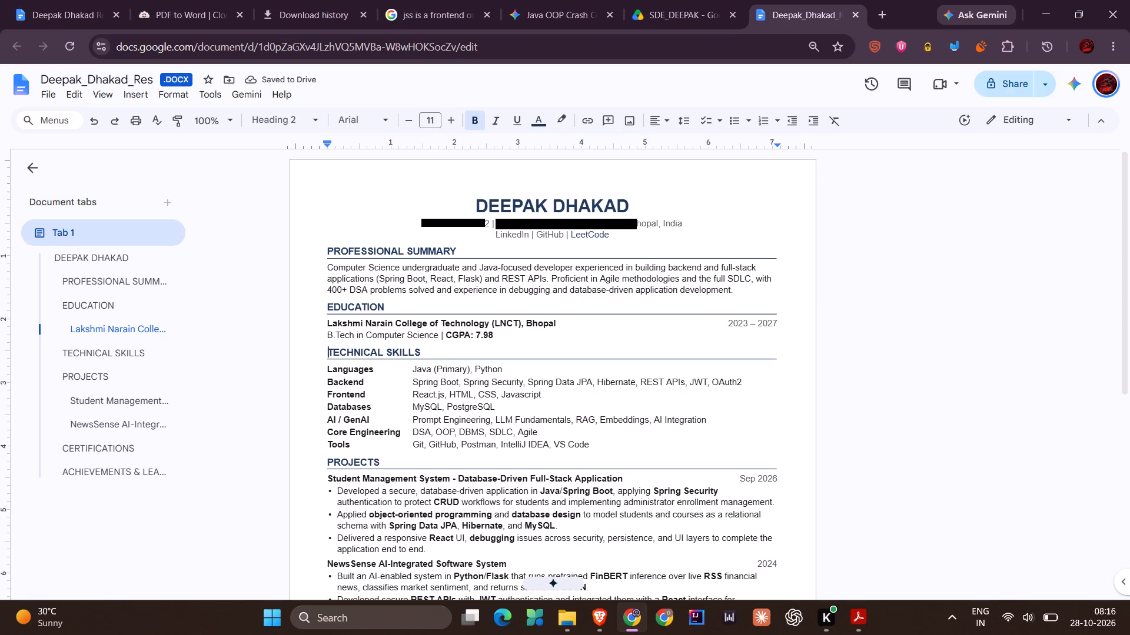
# Paste the copied St. Monfort School entry with its XII and X (CBSE) scores on a new line below the B.Tech details.
pyautogui.click(506, 333)
pyautogui.press('Return')
pyautogui.hotkey('ctrl', 'v')
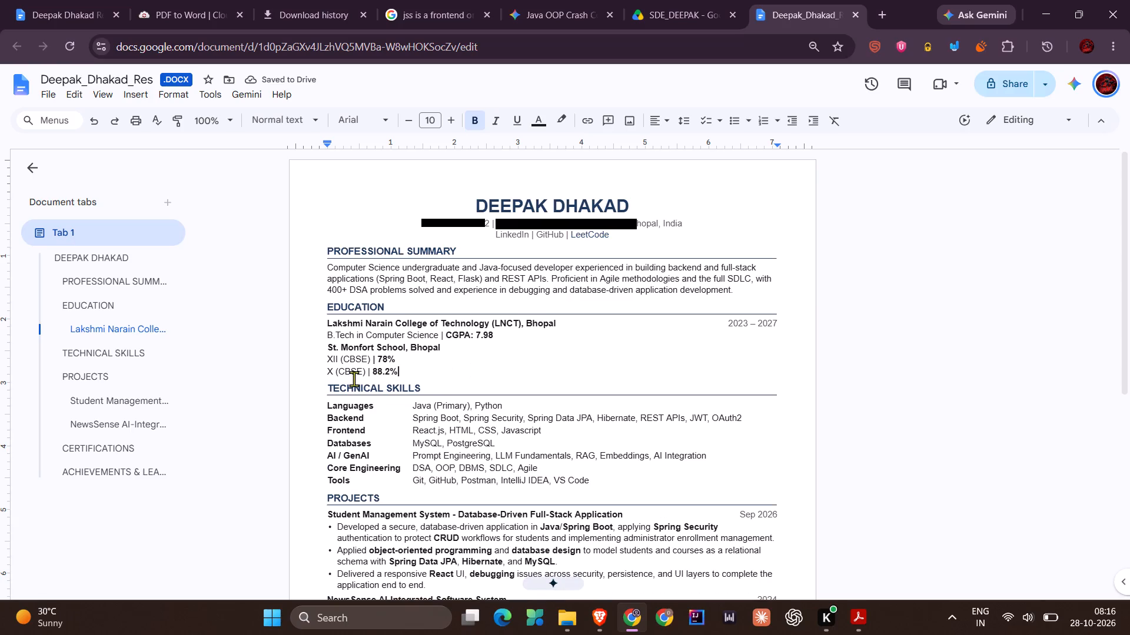
# Review the whole resume, from the header to Achievements & Leadership, for layout and page fit.
pyautogui.scroll(-3, 441, 377)
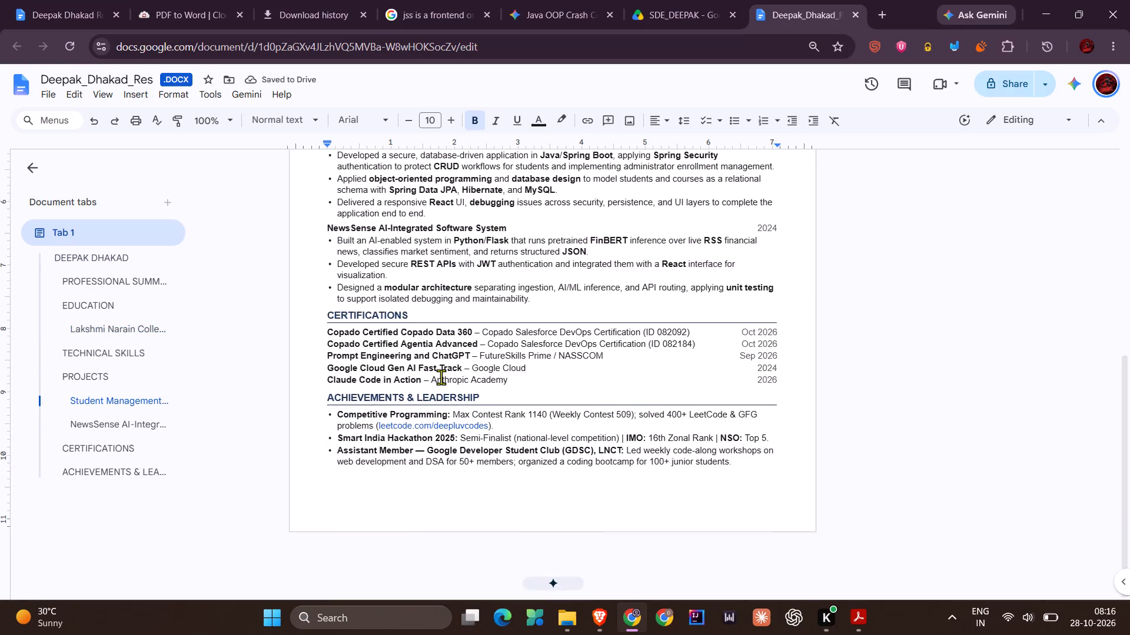
pyautogui.scroll(3, 441, 377)
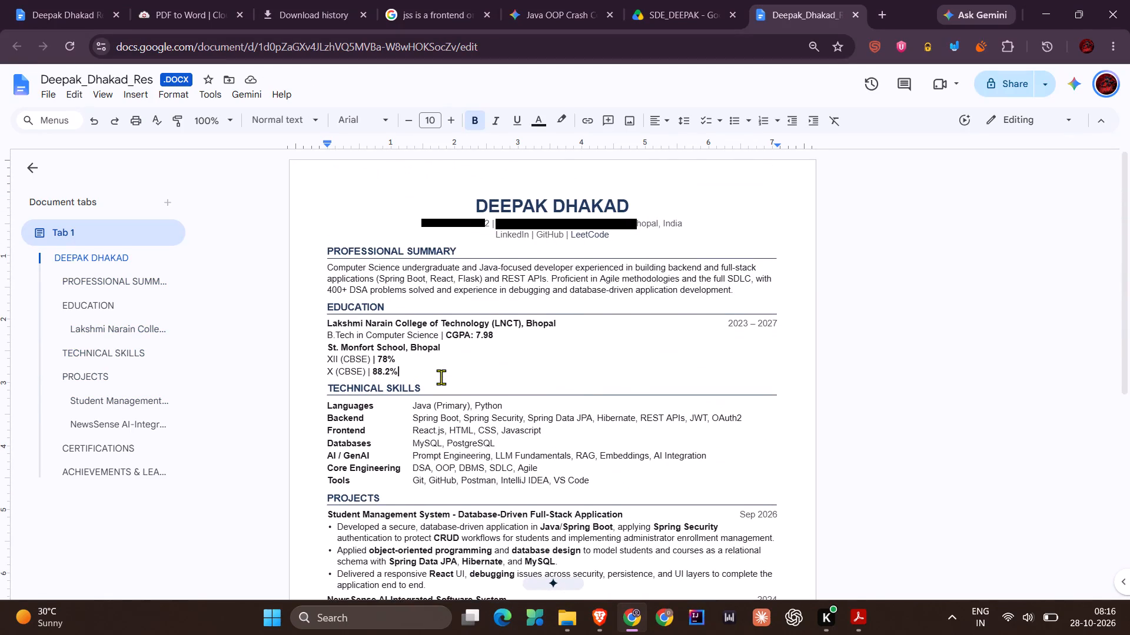
pyautogui.scroll(-1, 625, 372)
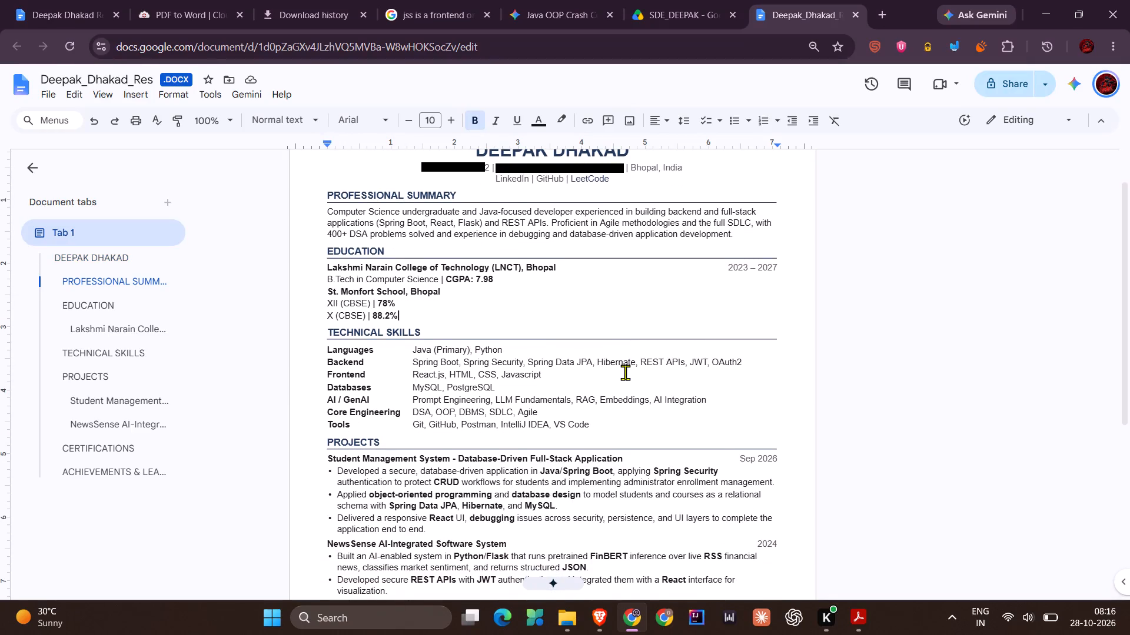
pyautogui.scroll(-1, 567, 371)
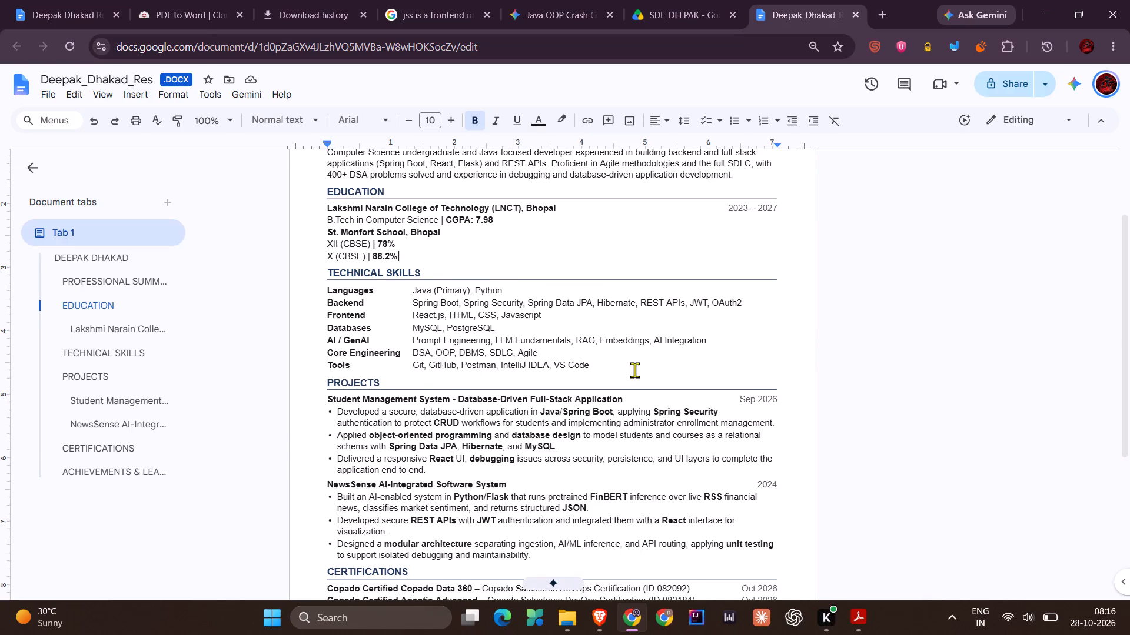
pyautogui.scroll(1, 634, 370)
pyautogui.scroll(-1, 634, 370)
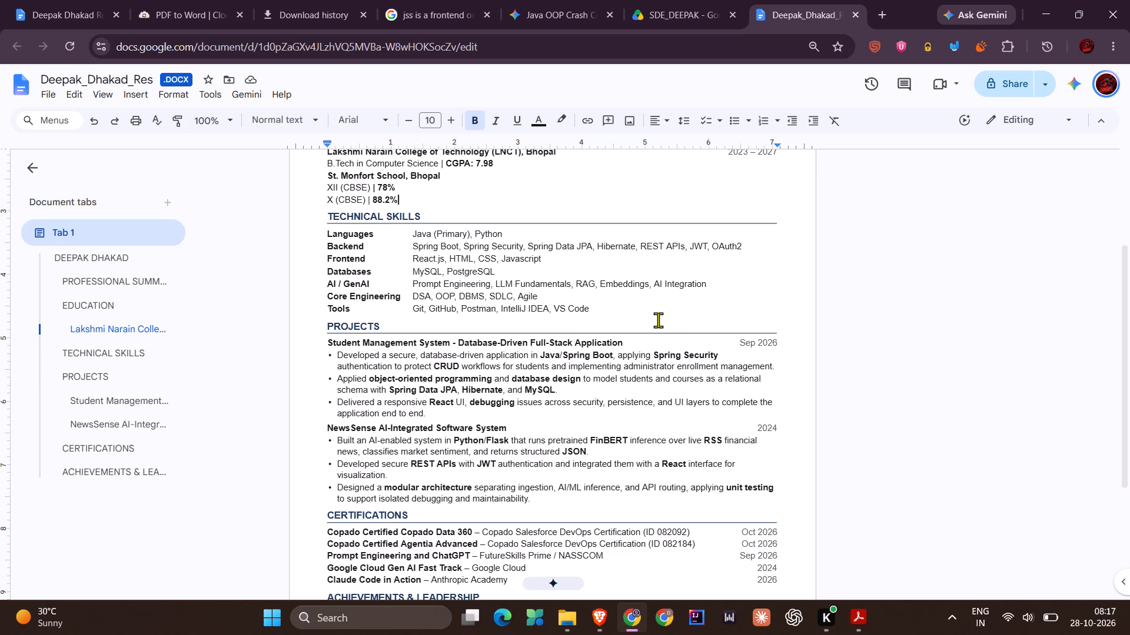
pyautogui.scroll(-1, 651, 336)
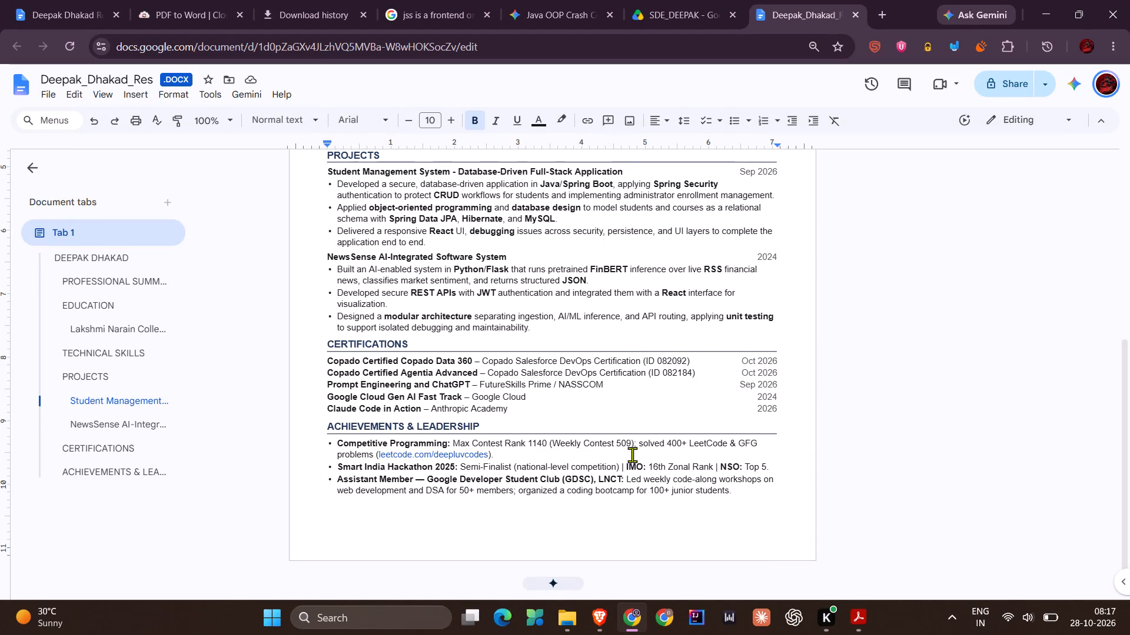
pyautogui.scroll(1, 549, 473)
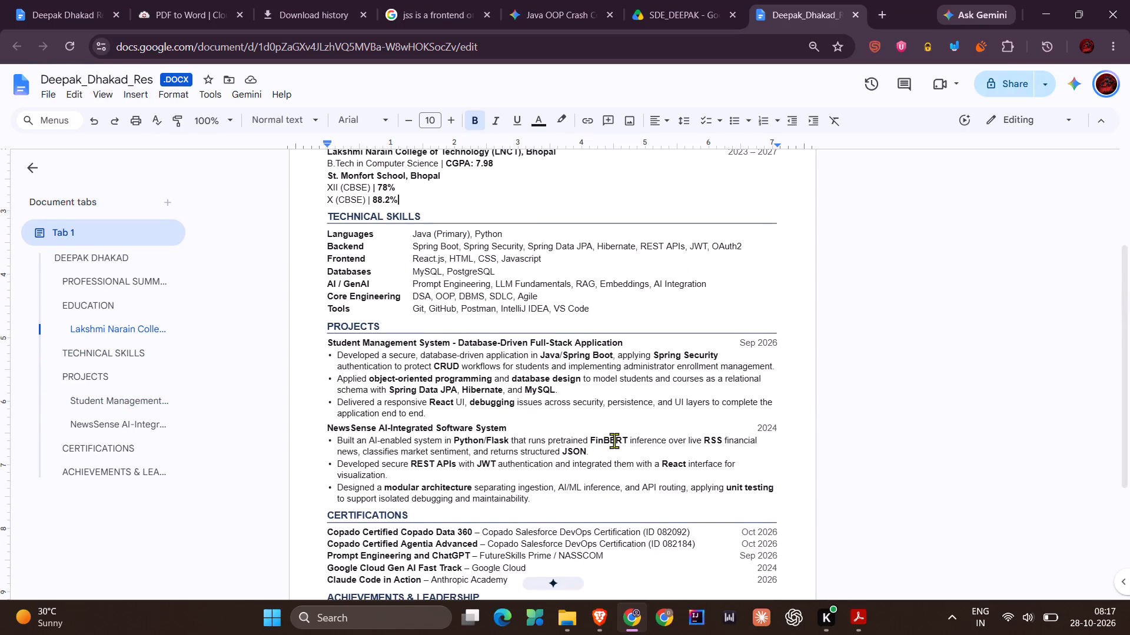
pyautogui.scroll(-2, 614, 440)
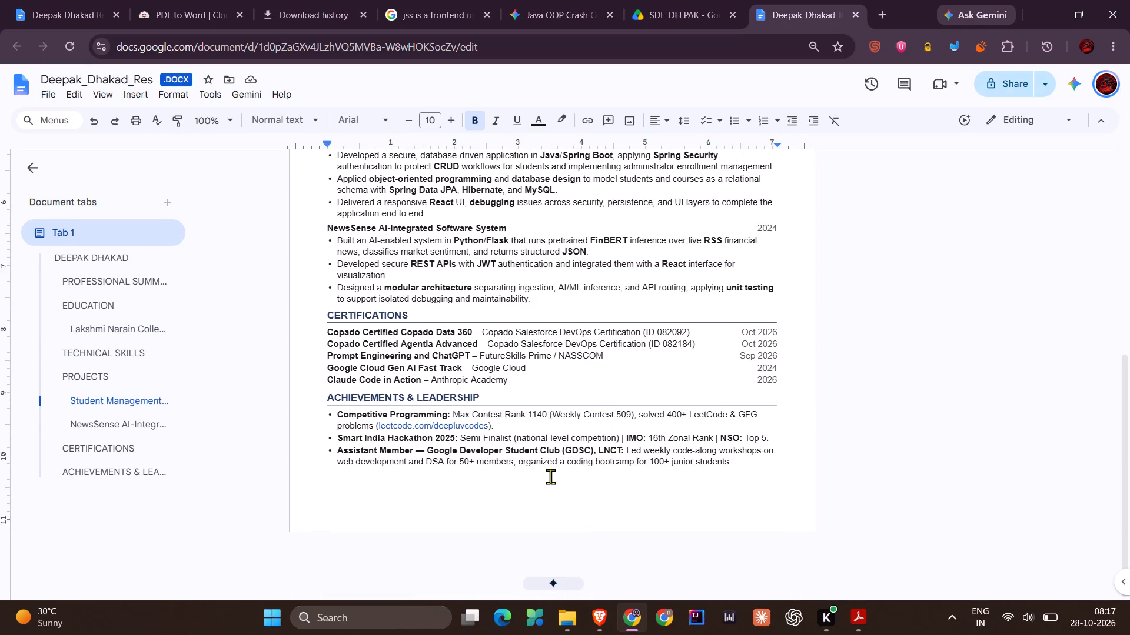
pyautogui.scroll(2, 553, 464)
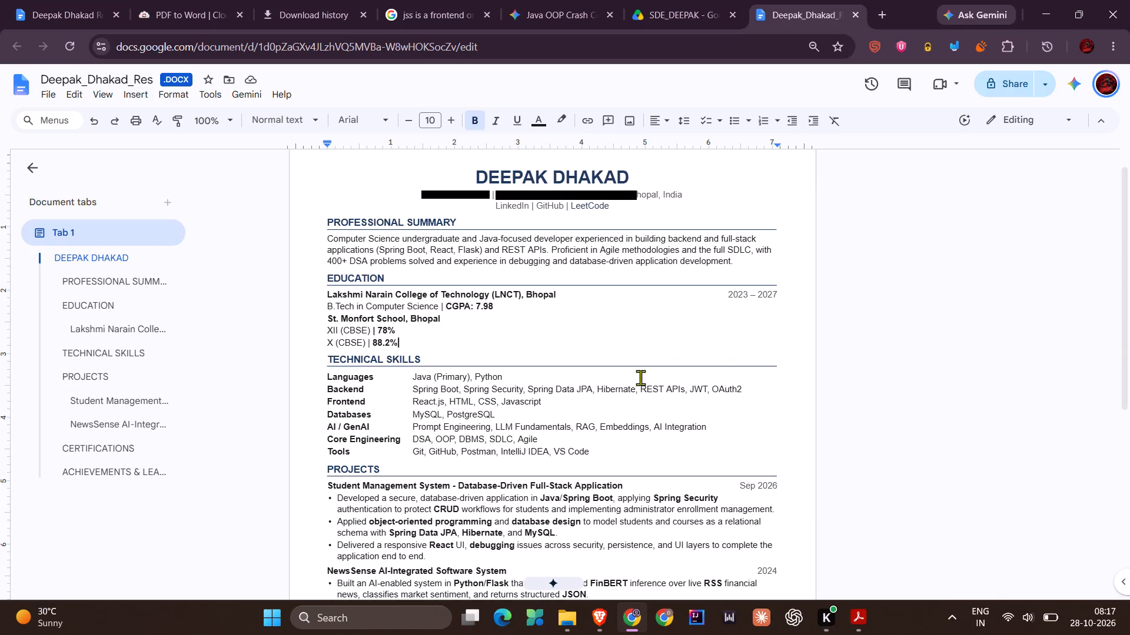
# Save the resume with the school entry in Education, rechecking the page down to its end.
pyautogui.click(926, 360)
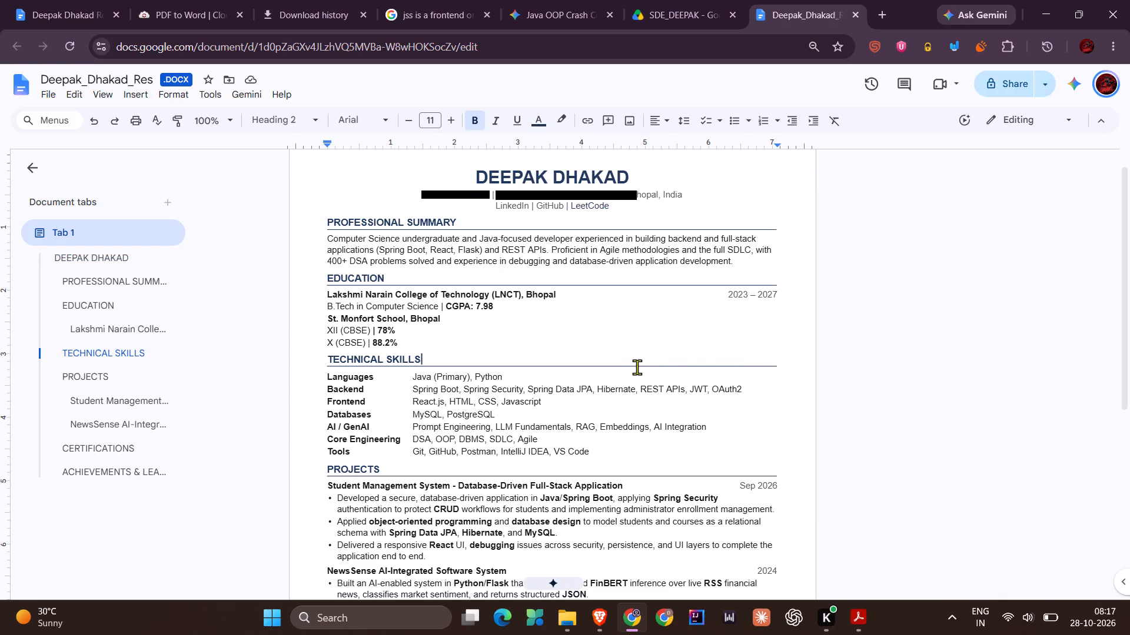
pyautogui.hotkey('ctrl', 's')
pyautogui.scroll(-3, 648, 355)
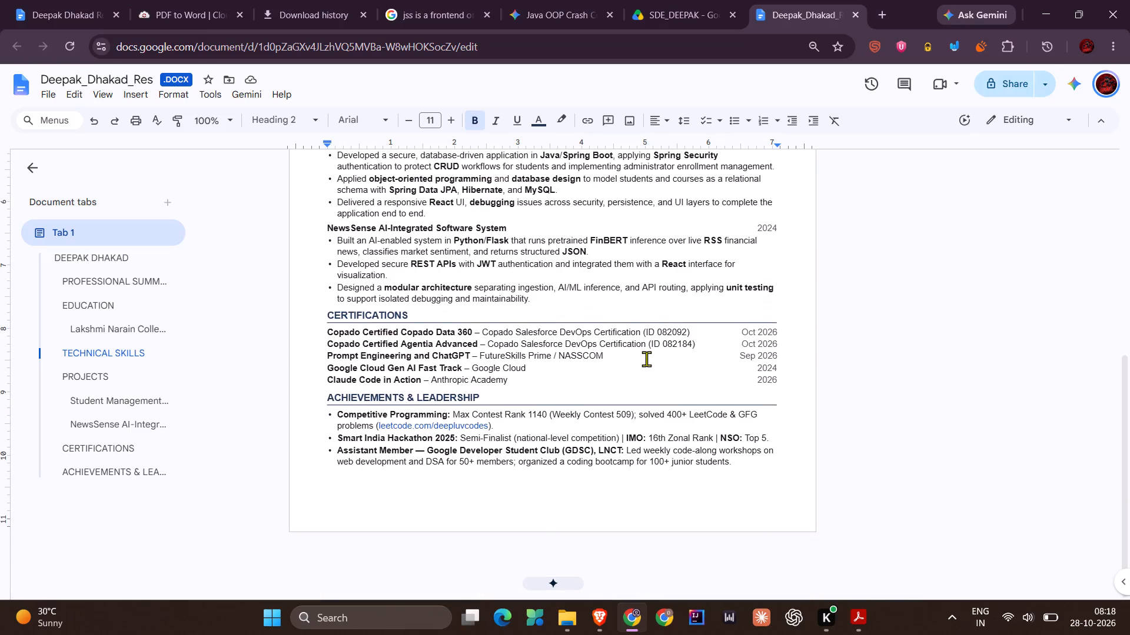
pyautogui.scroll(5, 646, 359)
pyautogui.scroll(-5, 646, 359)
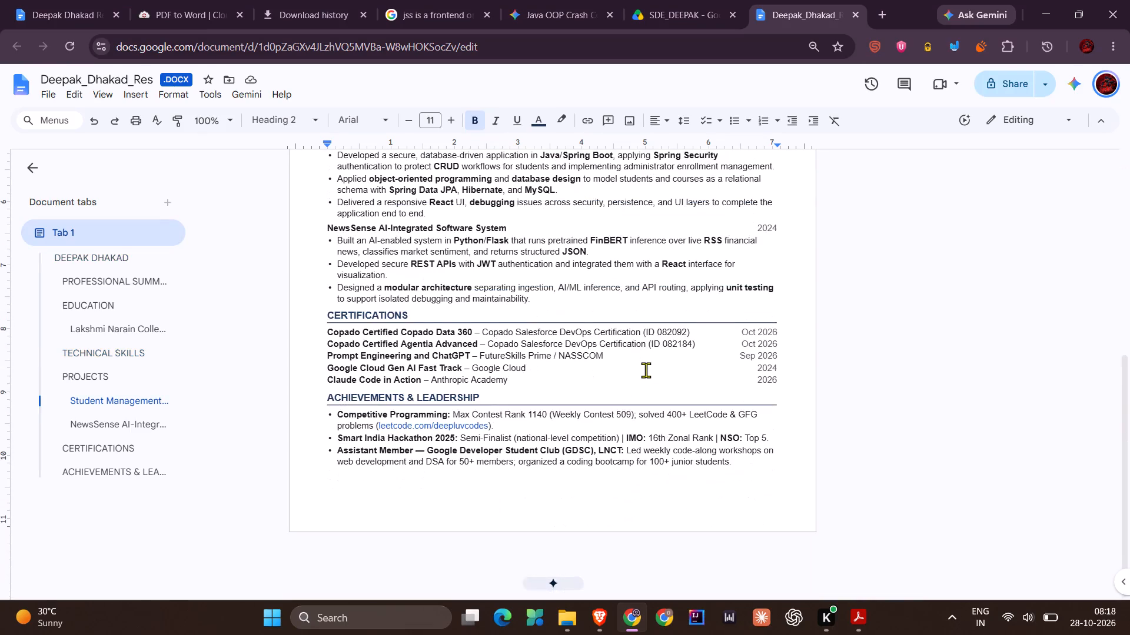
pyautogui.hotkey('ctrl', 's')
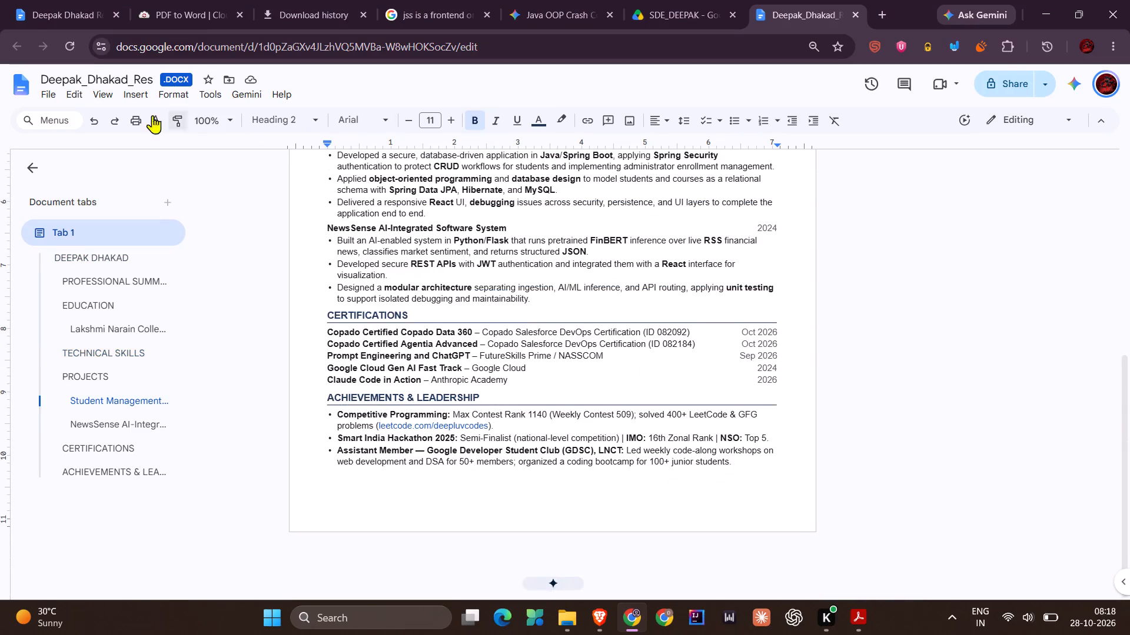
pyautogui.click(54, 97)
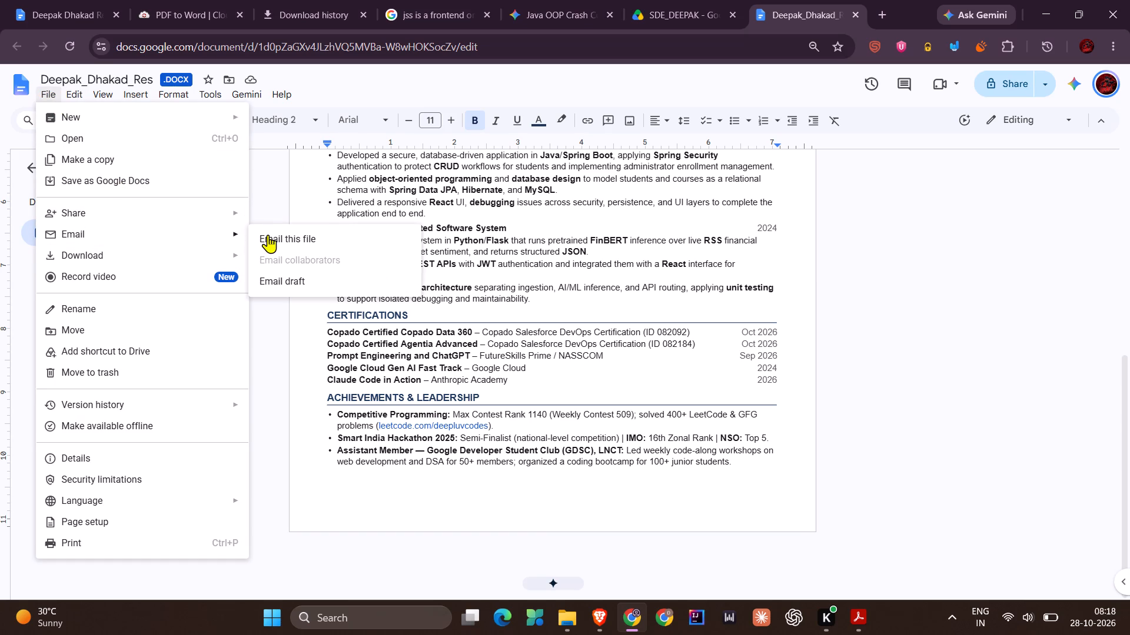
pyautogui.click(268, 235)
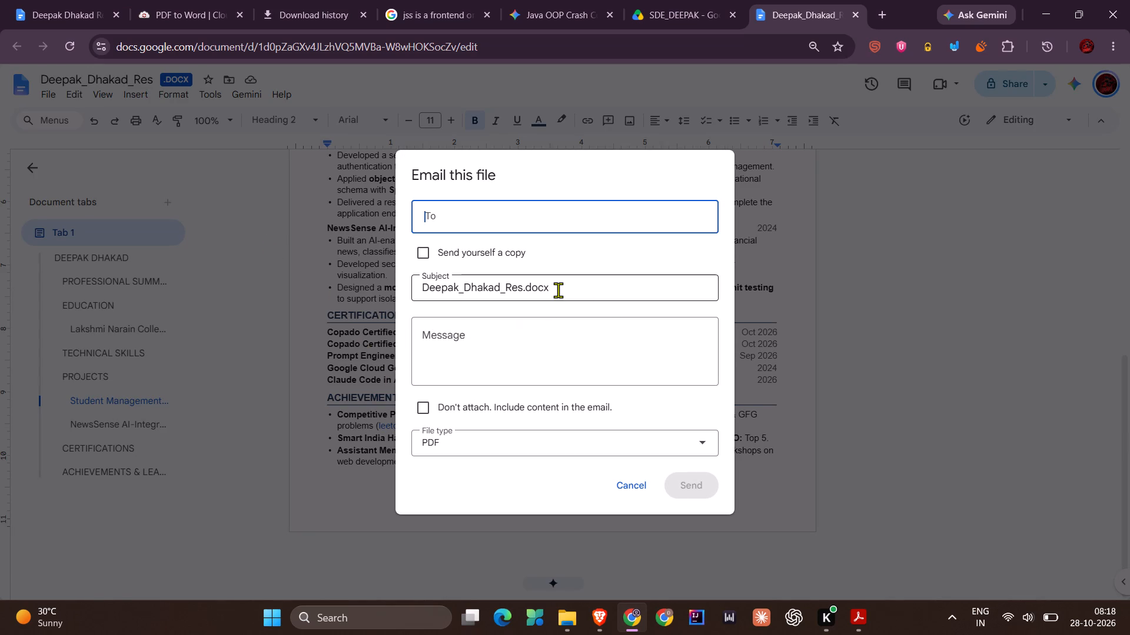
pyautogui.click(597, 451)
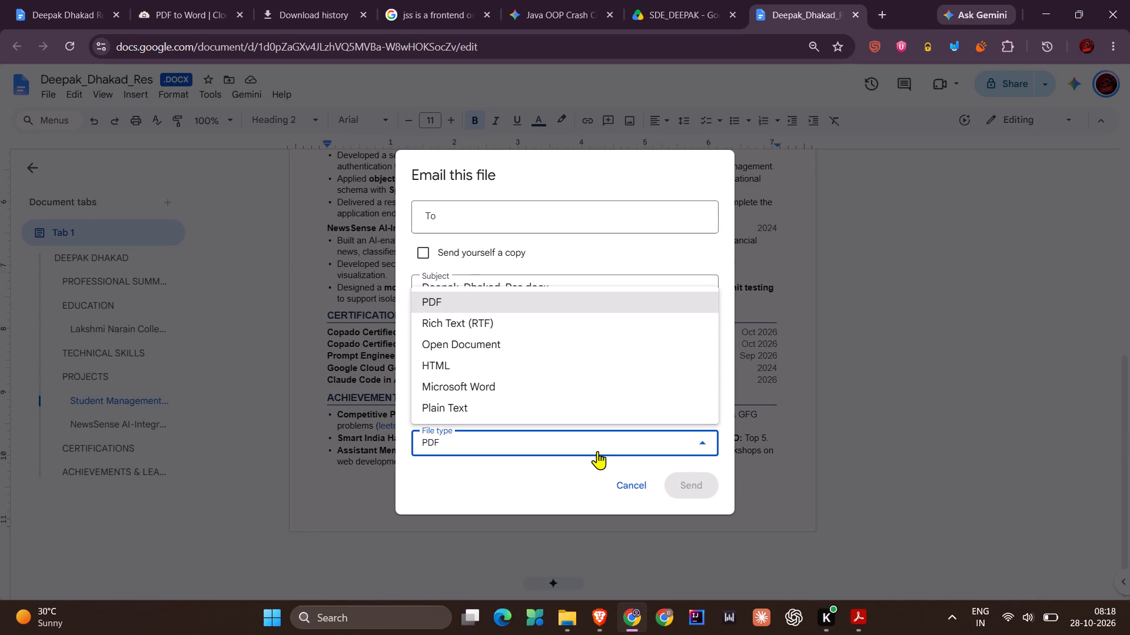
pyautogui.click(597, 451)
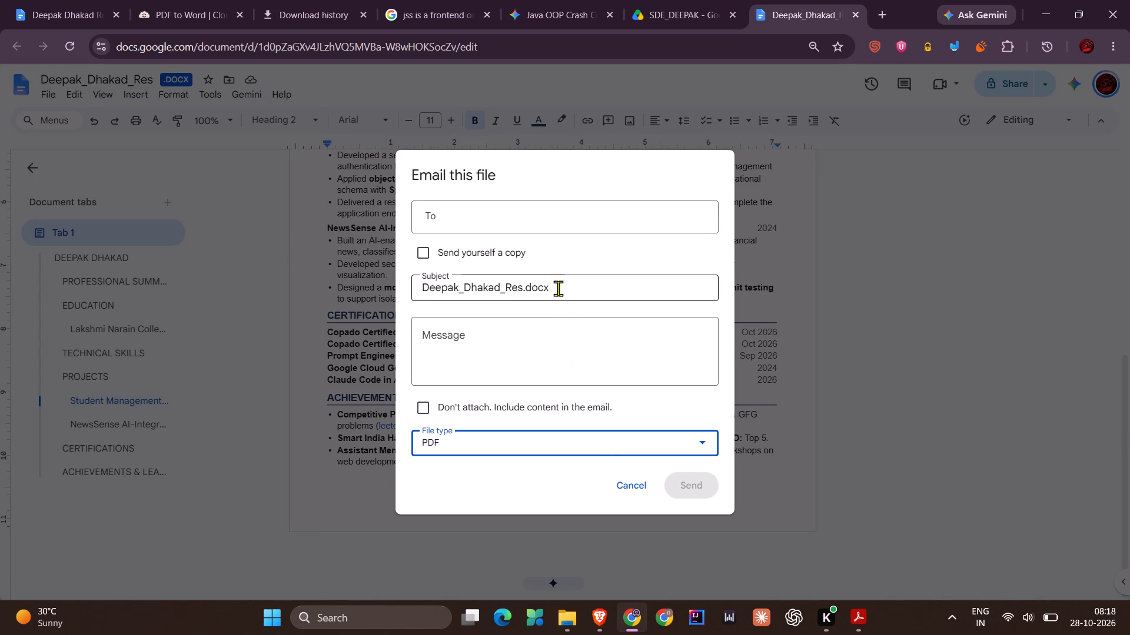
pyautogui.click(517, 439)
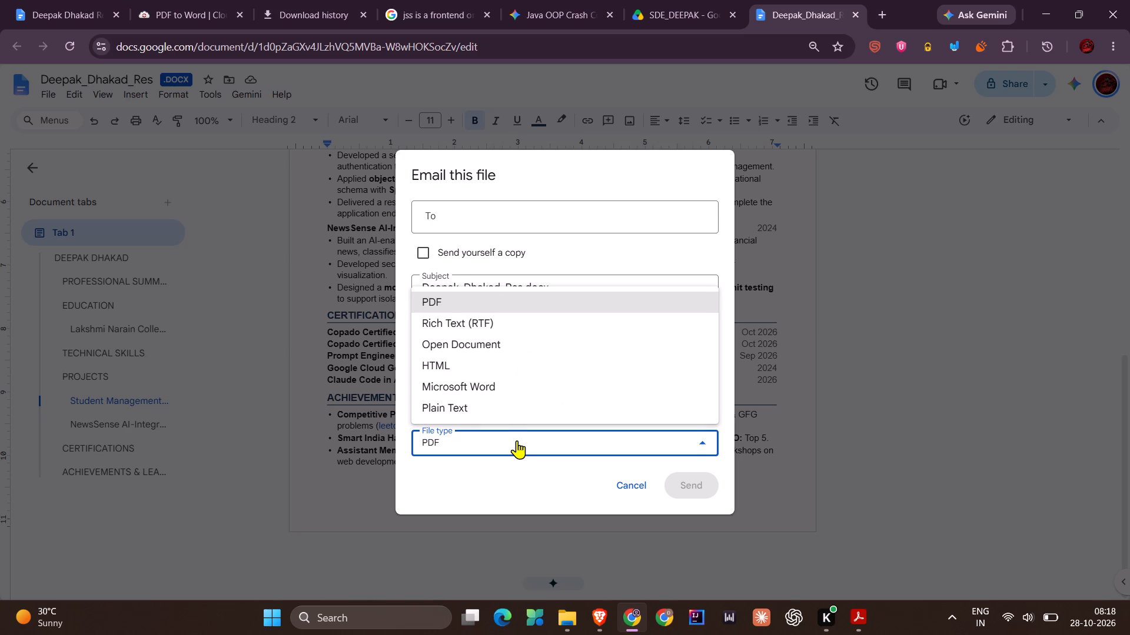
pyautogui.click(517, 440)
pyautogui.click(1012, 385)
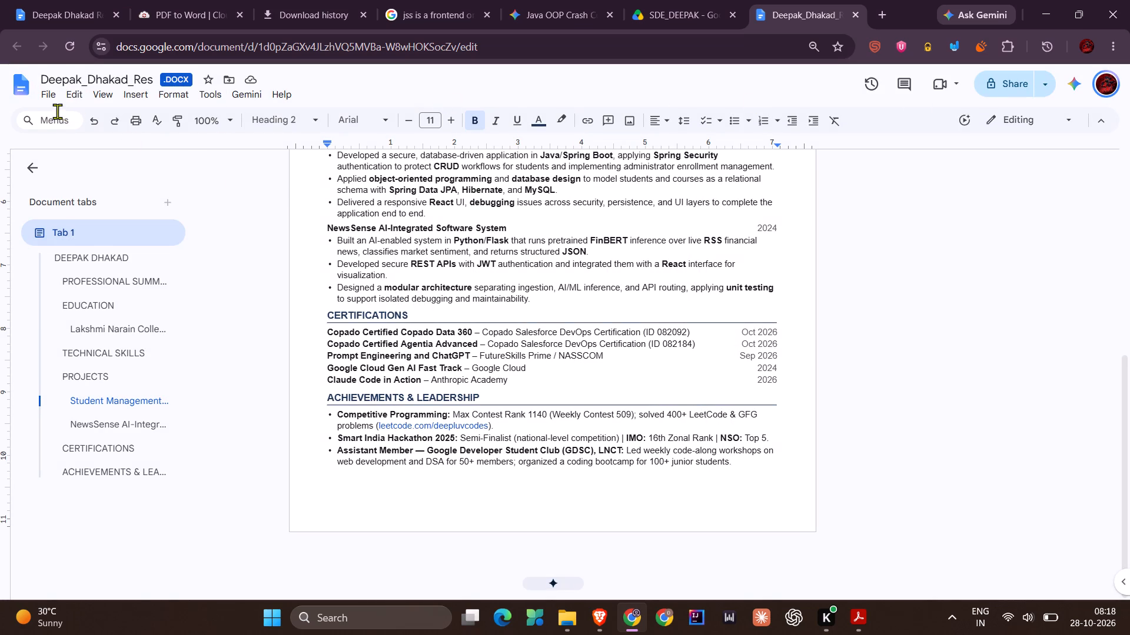
# Download the resume as a PDF document.
pyautogui.click(46, 100)
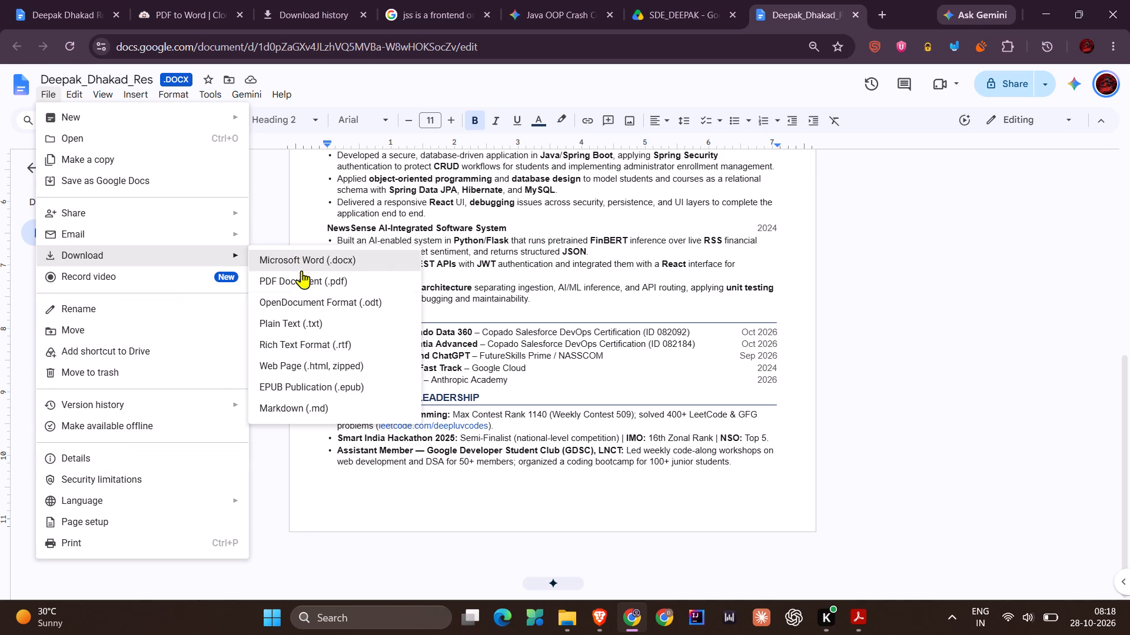
pyautogui.click(302, 287)
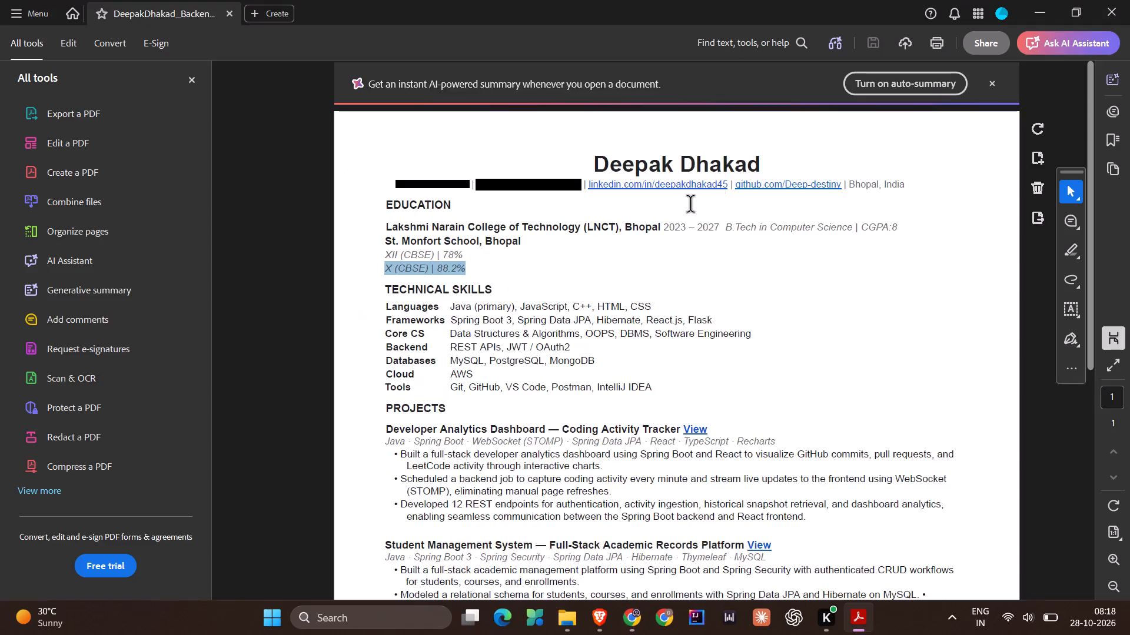
# Examine the downloaded resume PDF in Acrobat, from the summary to Achievements & Leadership.
pyautogui.scroll(-1, 597, 320)
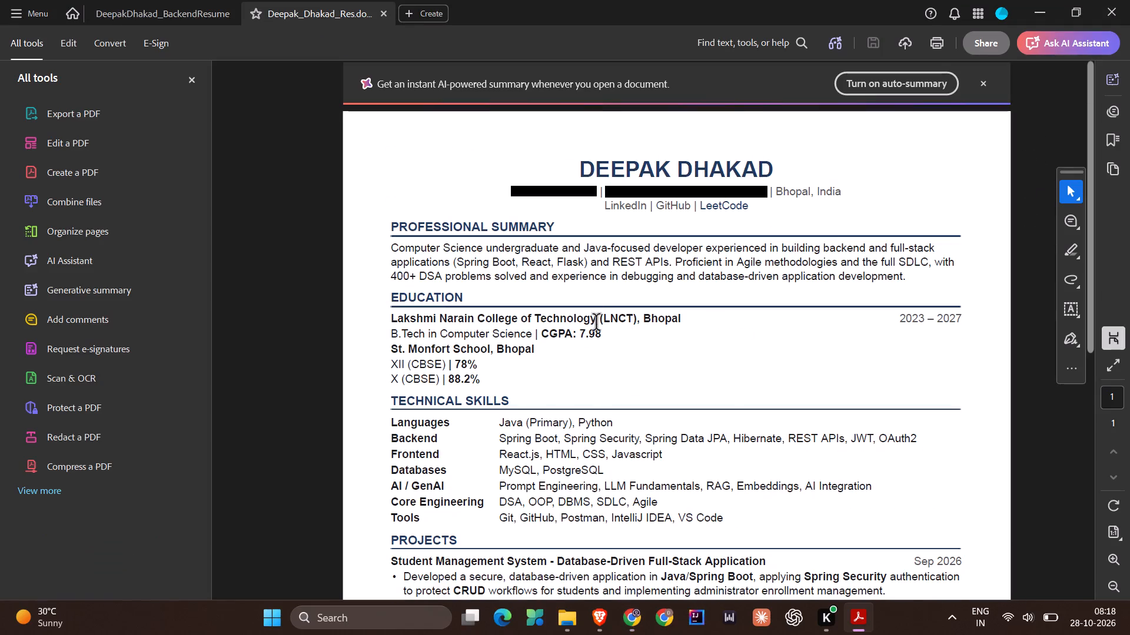
pyautogui.scroll(-4, 545, 388)
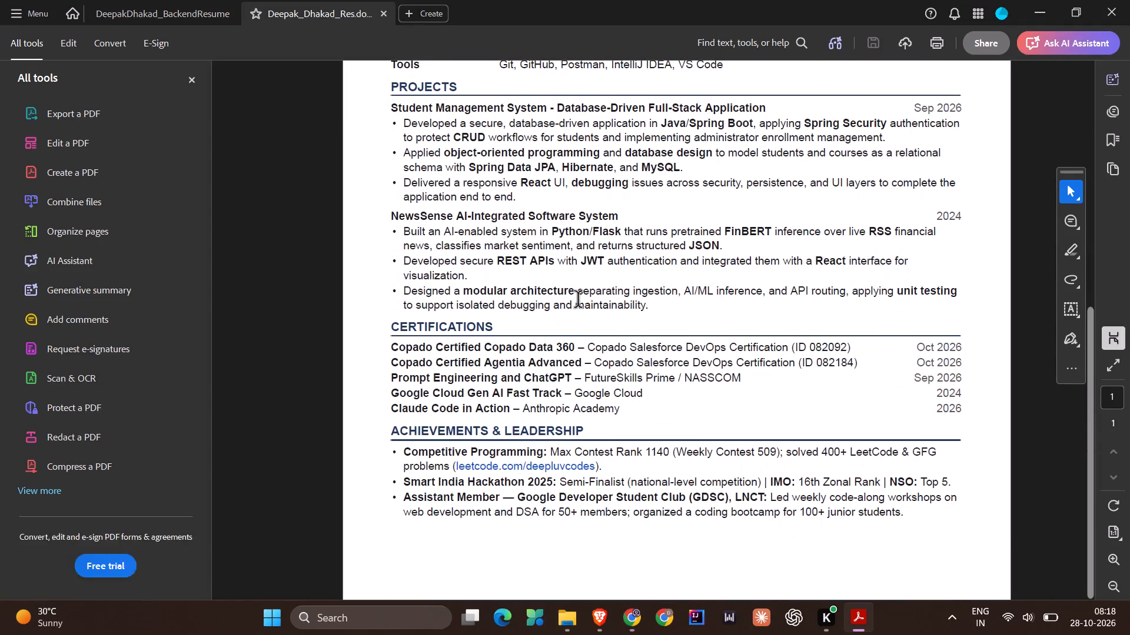
pyautogui.scroll(1, 579, 300)
pyautogui.scroll(1, 644, 286)
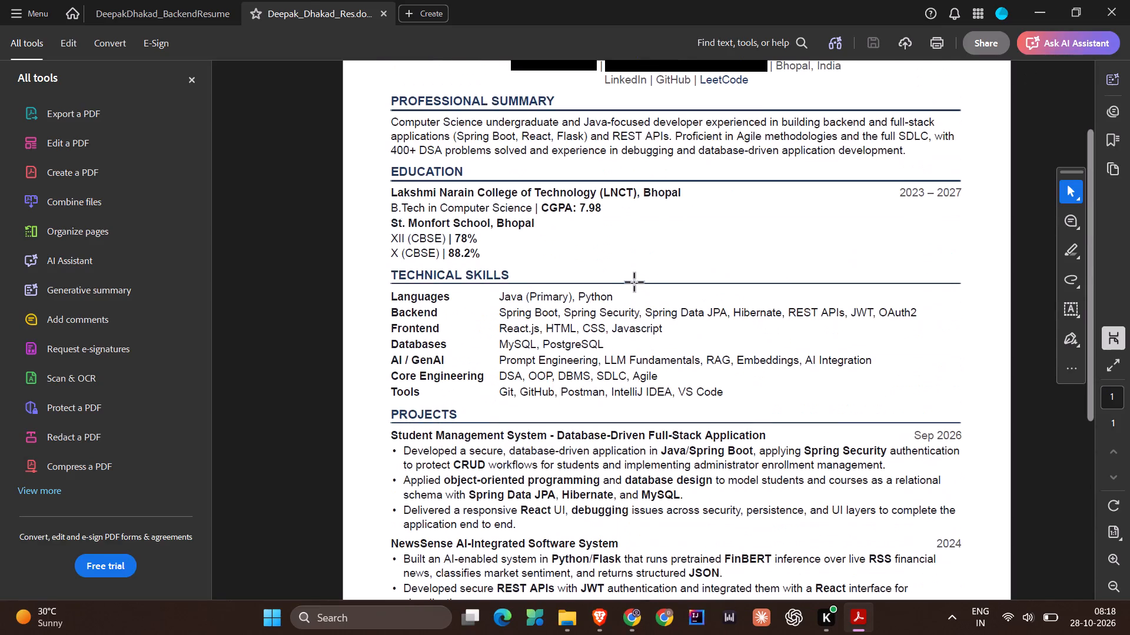
pyautogui.scroll(1, 632, 282)
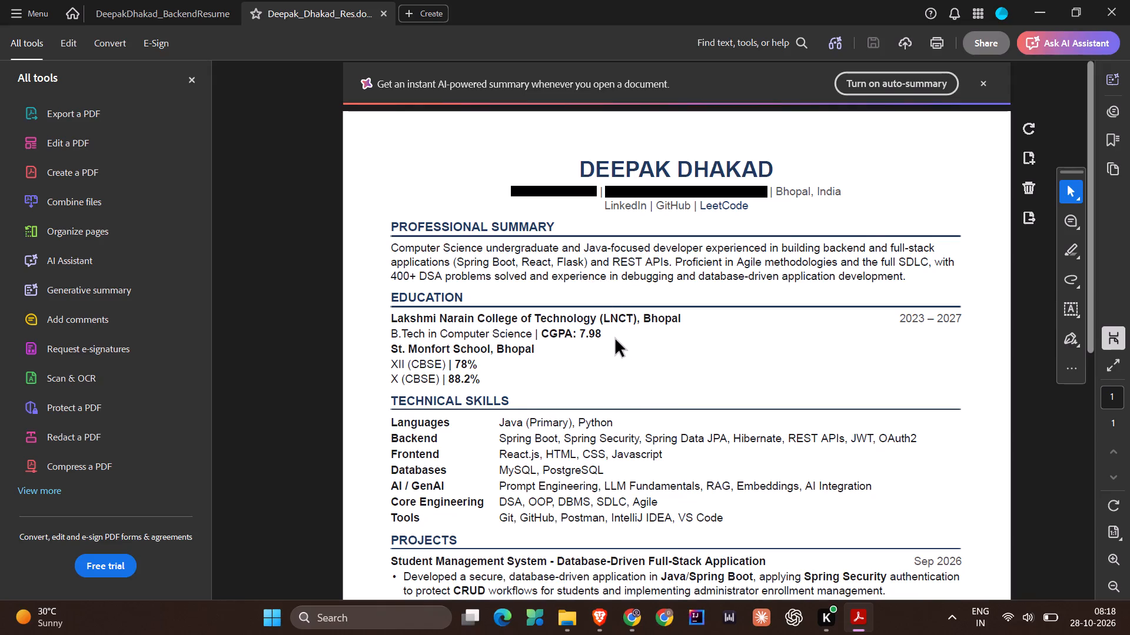
pyautogui.scroll(-3, 616, 340)
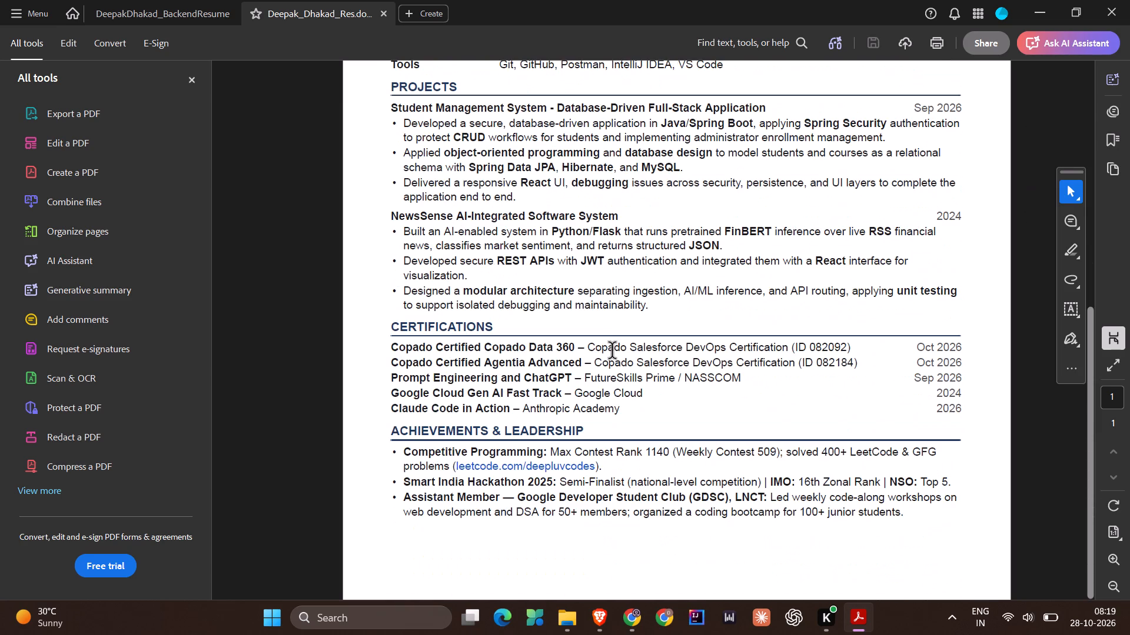
pyautogui.scroll(1, 610, 349)
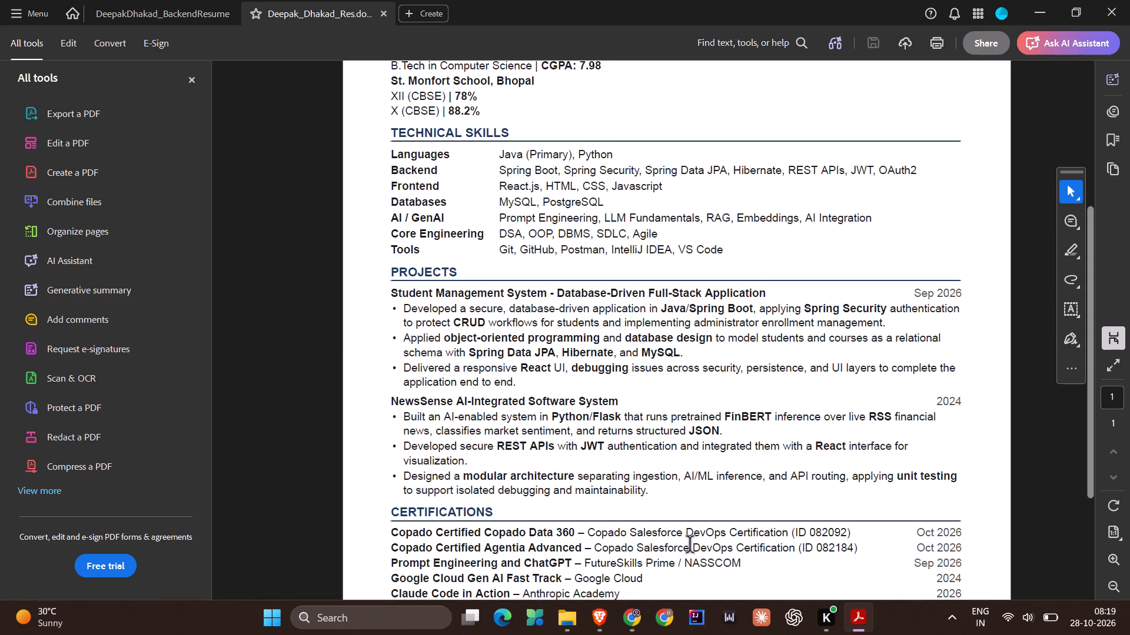
# Switch back to the resume document in Chrome and delete ", OAuth2" from the end of the Backend skills line.
pyautogui.click(612, 616)
pyautogui.click(621, 613)
pyautogui.scroll(4, 633, 357)
pyautogui.click(745, 419)
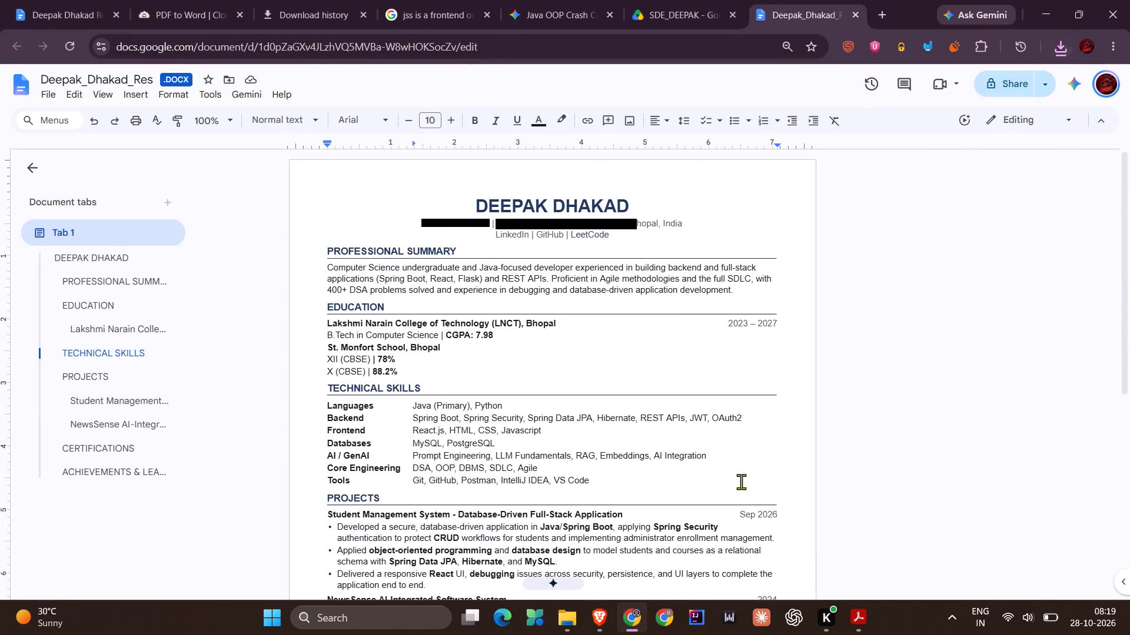
pyautogui.press('BackSpace')
pyautogui.press('BackSpace')
pyautogui.press('BackSpace')
pyautogui.press('BackSpace')
pyautogui.press('BackSpace')
pyautogui.press('BackSpace')
pyautogui.press('BackSpace')
pyautogui.press('BackSpace')
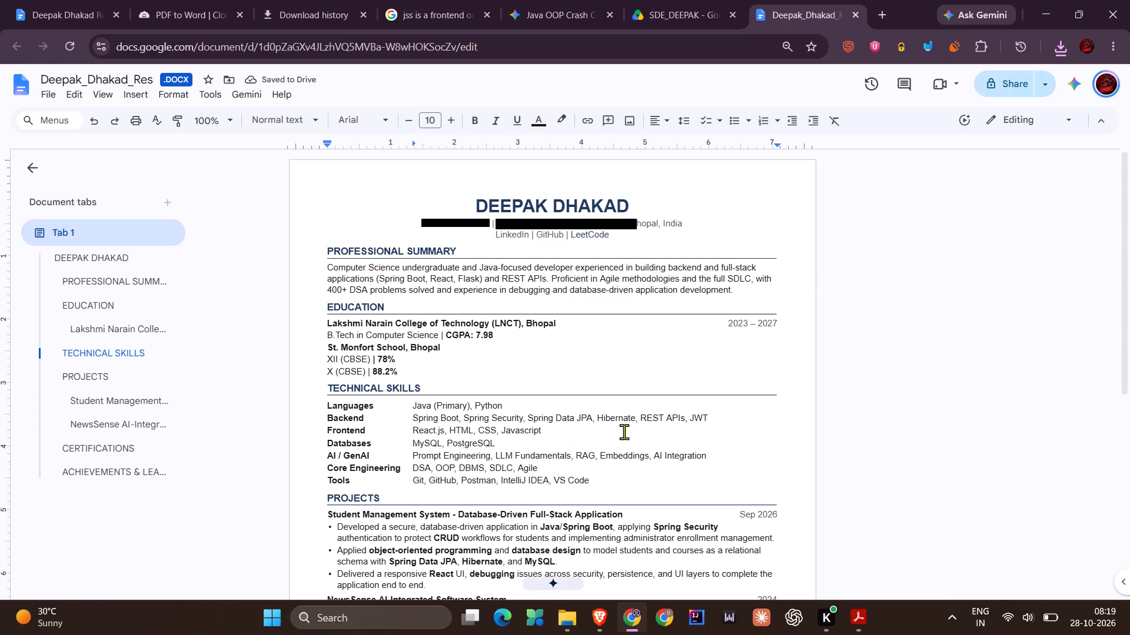
# Save the resume with the shortened Backend skills line.
pyautogui.scroll(-1, 622, 451)
pyautogui.scroll(1, 621, 454)
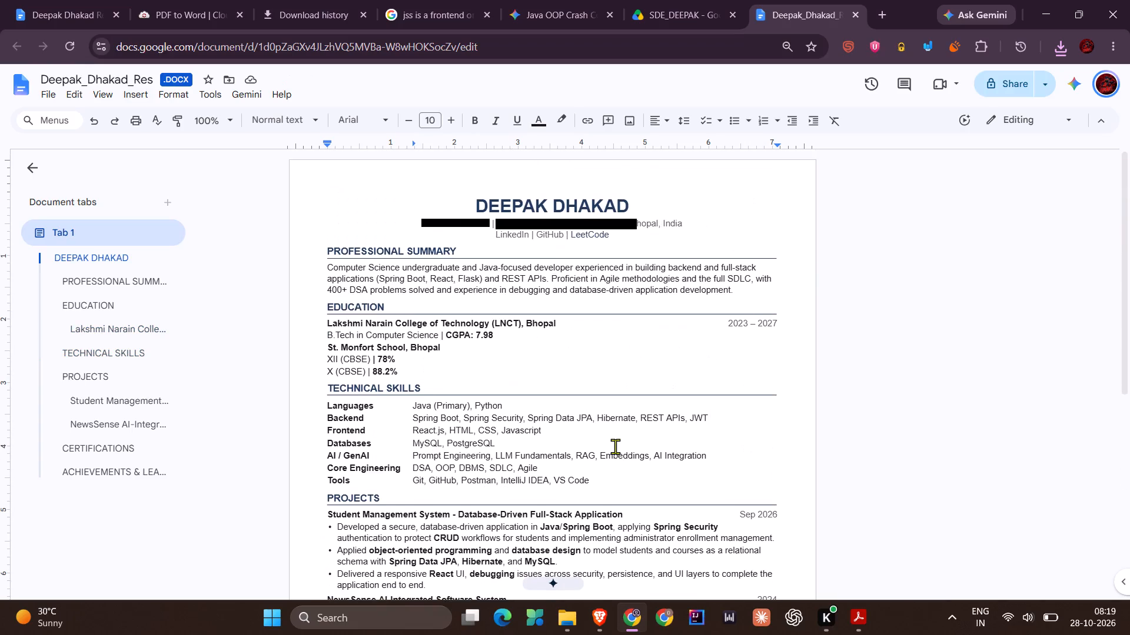
pyautogui.hotkey('ctrl', 's')
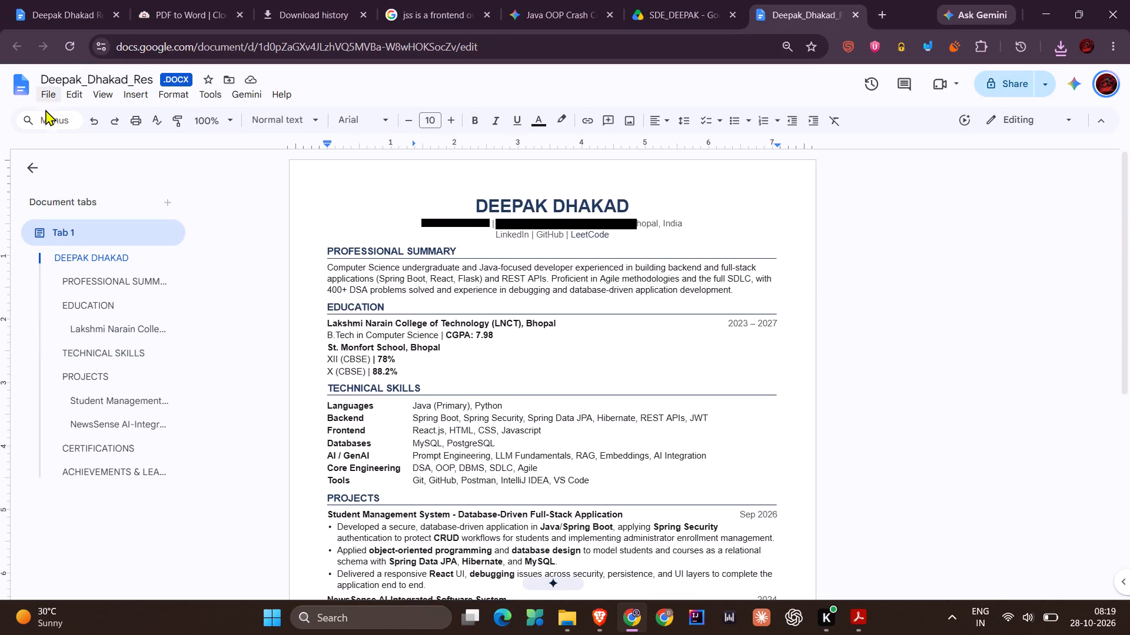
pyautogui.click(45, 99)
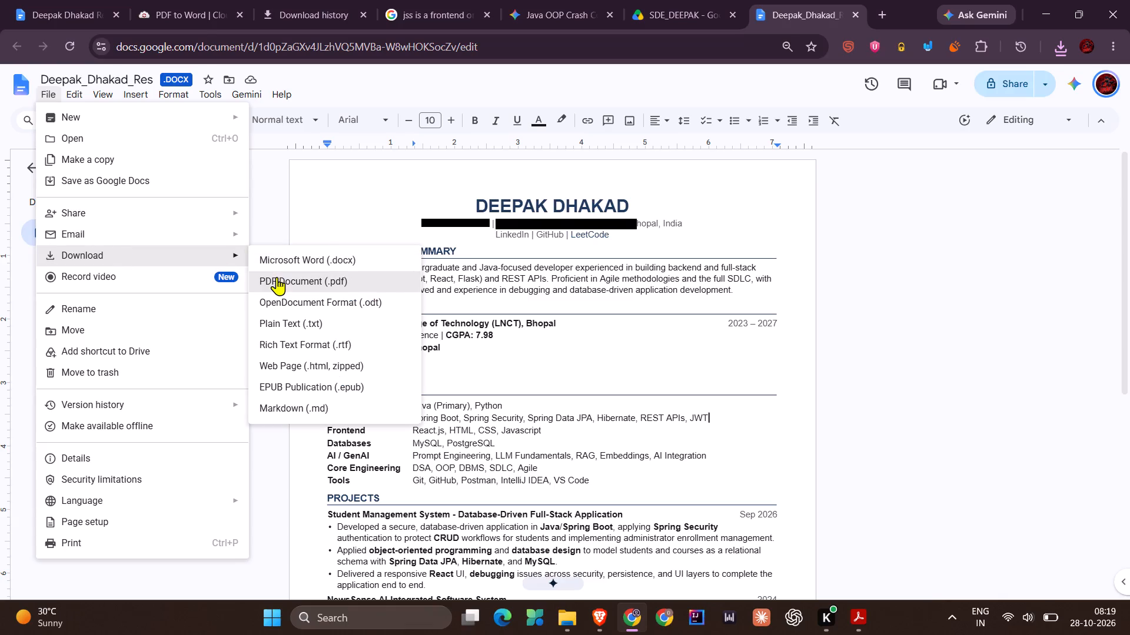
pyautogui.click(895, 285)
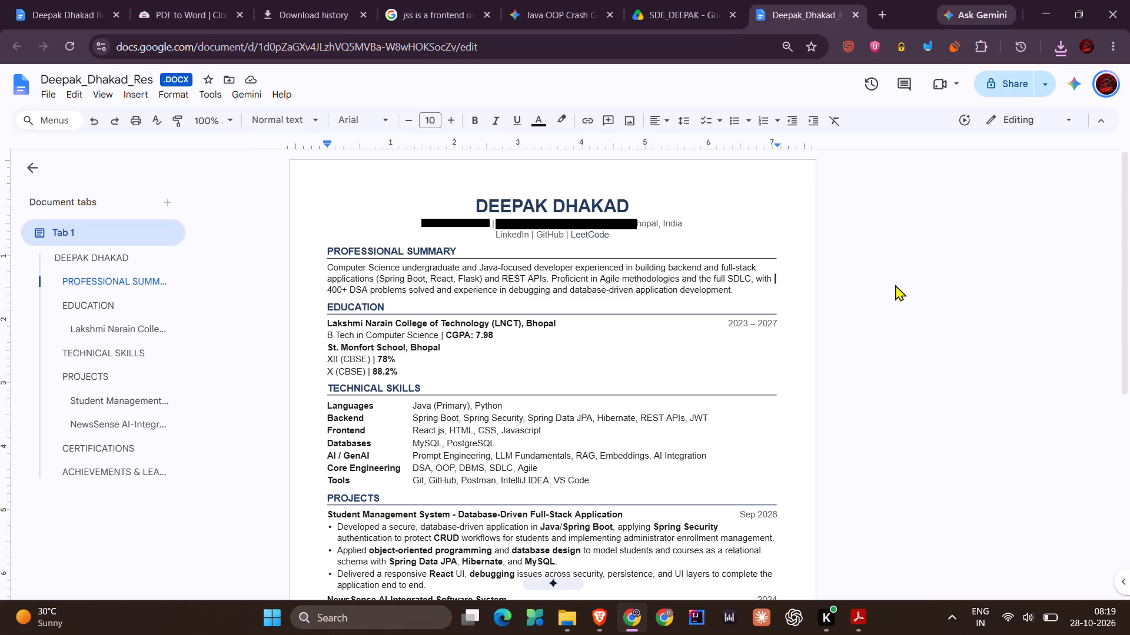
pyautogui.scroll(-2, 682, 253)
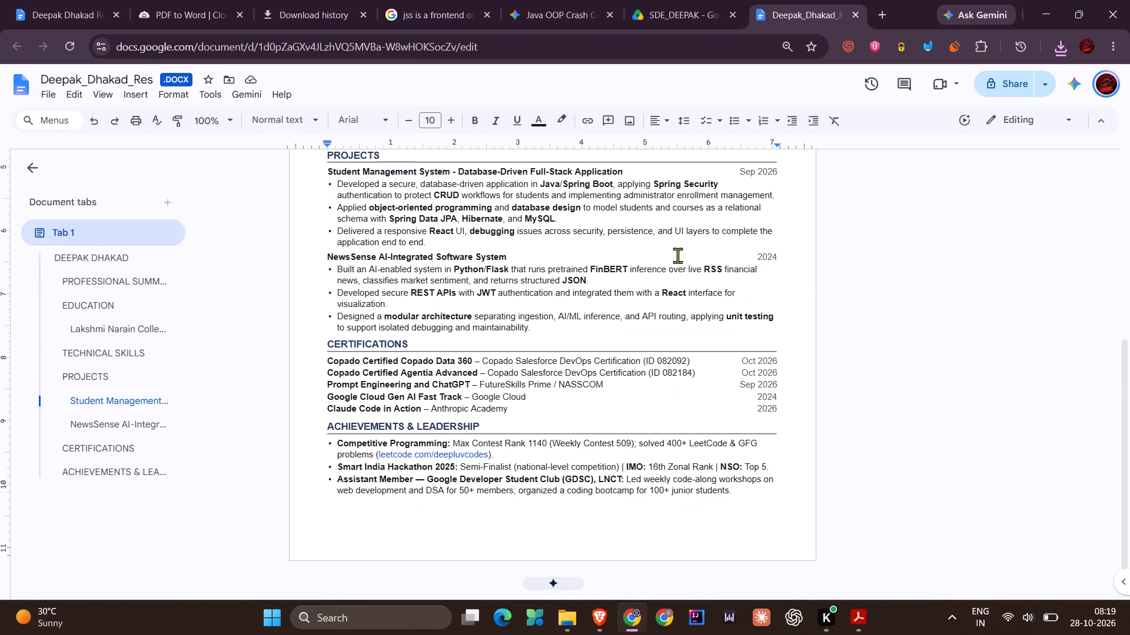
pyautogui.keyDown('ctrl'); pyautogui.scroll(-1, 671, 255); pyautogui.keyUp('ctrl')
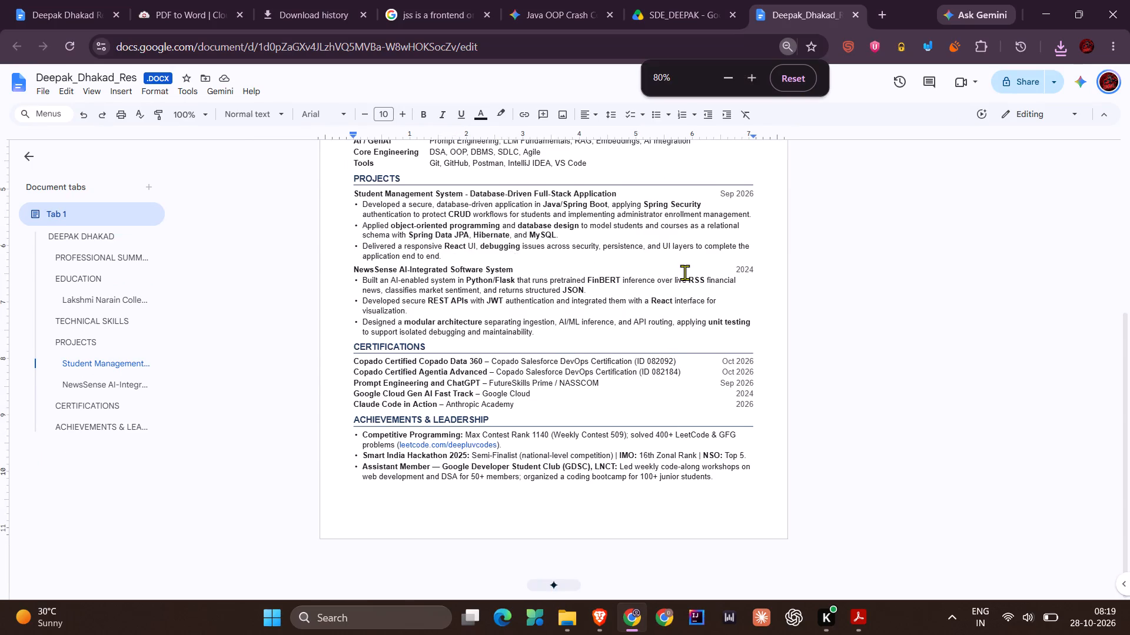
pyautogui.scroll(1, 684, 272)
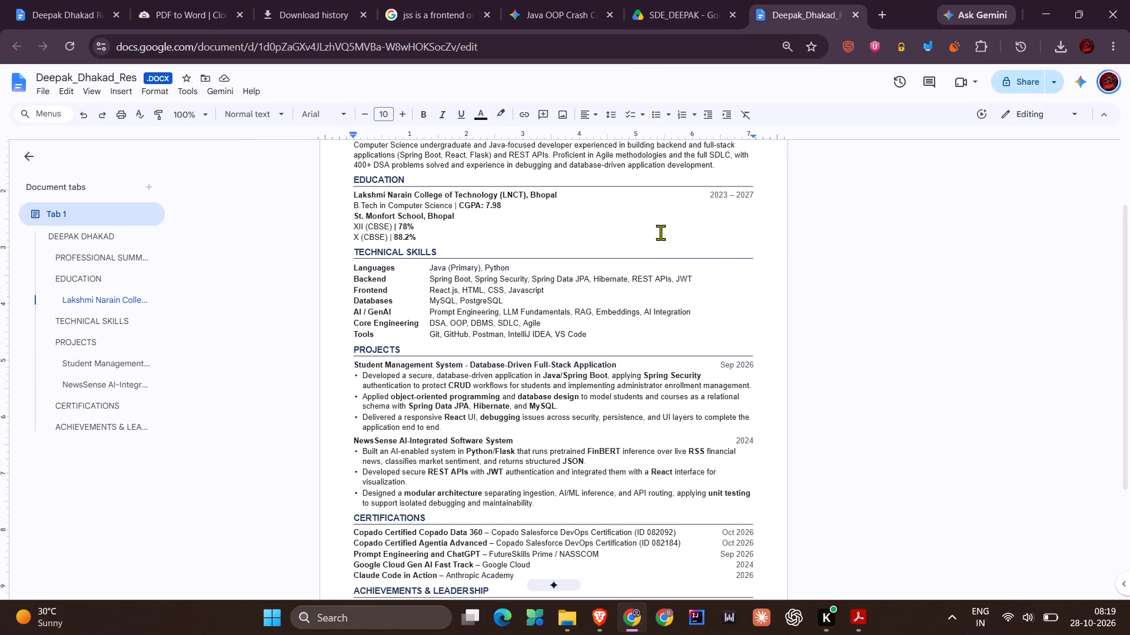
pyautogui.keyDown('ctrl'); pyautogui.scroll(-2, 647, 227); pyautogui.keyUp('ctrl')
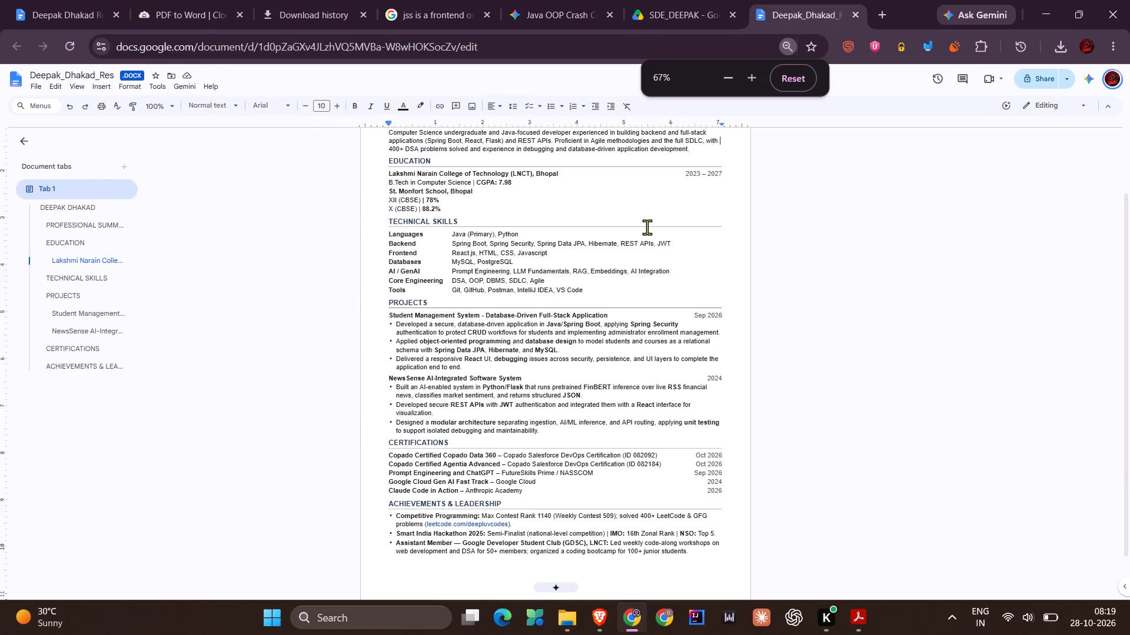
pyautogui.keyDown('ctrl'); pyautogui.scroll(-1, 647, 227); pyautogui.keyUp('ctrl')
pyautogui.keyDown('ctrl'); pyautogui.scroll(1, 682, 196); pyautogui.keyUp('ctrl')
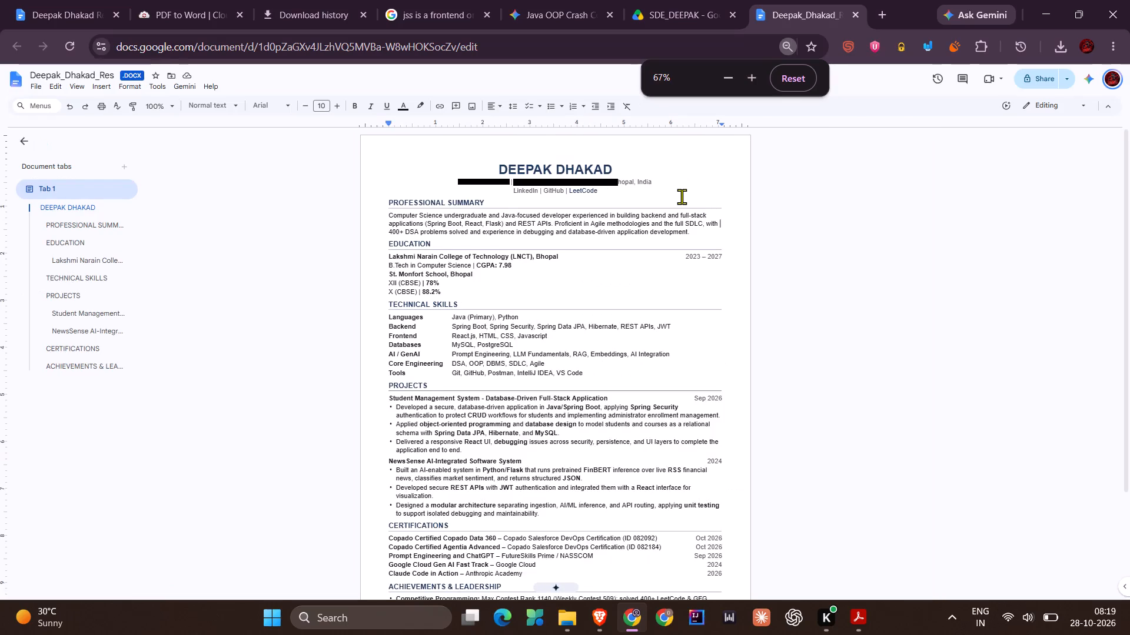
pyautogui.moveTo(797, 188); pyautogui.dragTo(800, 224, button='middle')
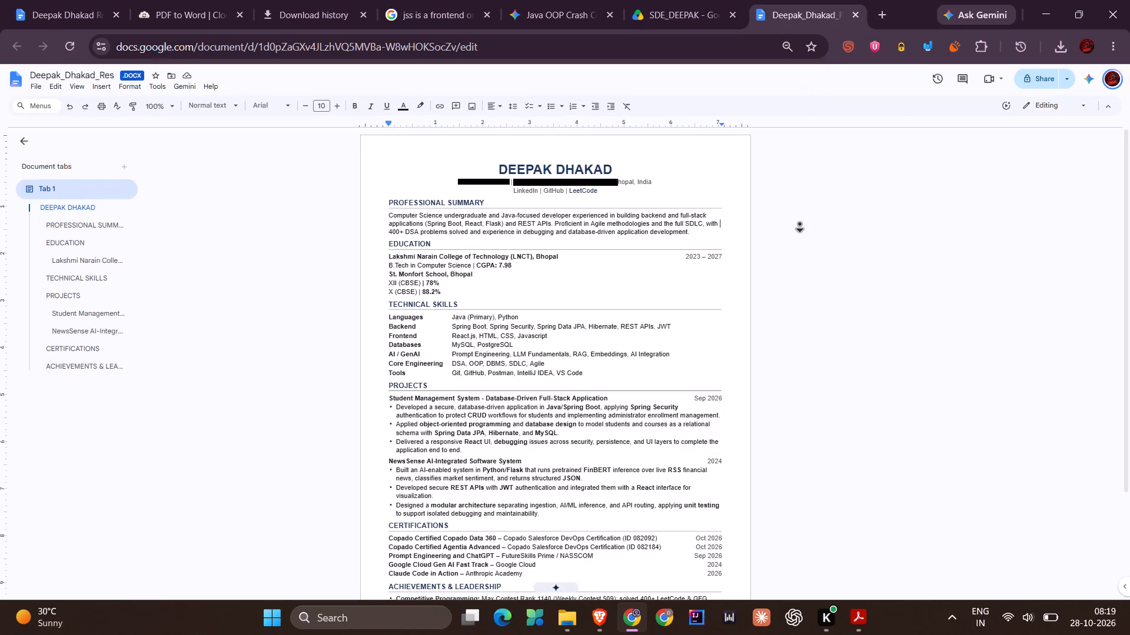
pyautogui.moveTo(800, 224); pyautogui.dragTo(796, 246, button='middle')
pyautogui.scroll(-1, 672, 278)
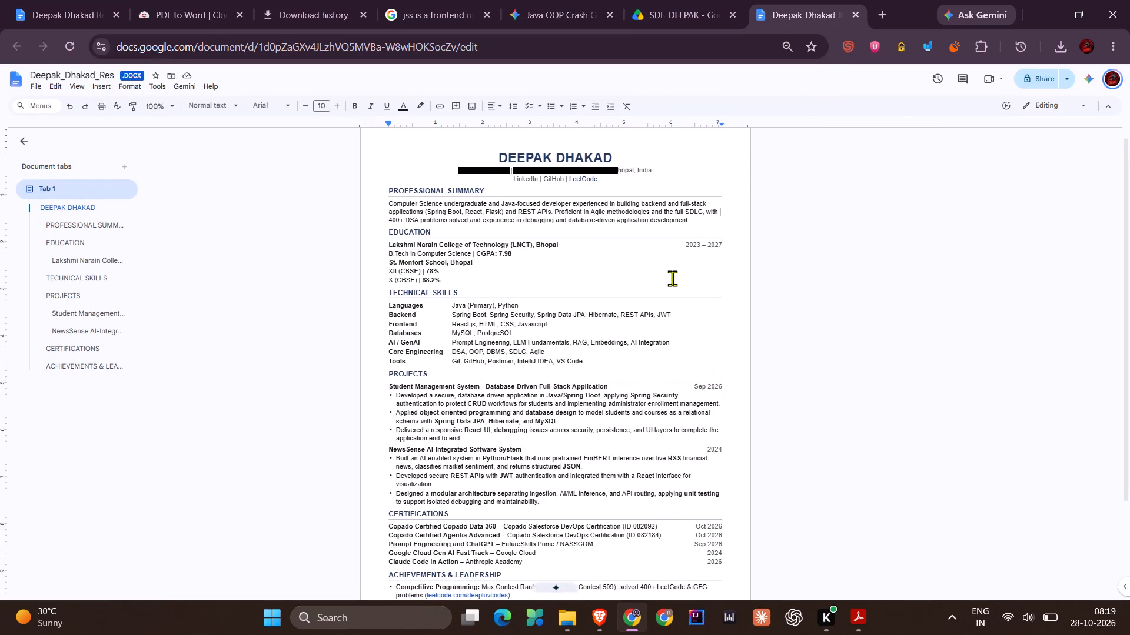
pyautogui.scroll(-1, 672, 278)
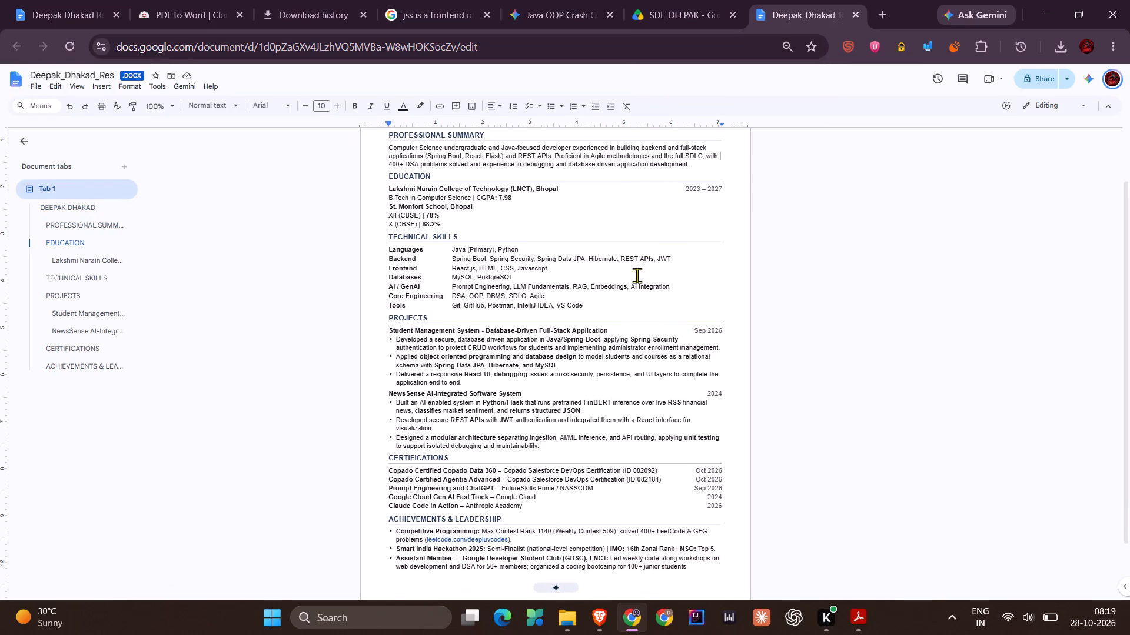
pyautogui.scroll(-1, 637, 275)
pyautogui.press('Print')
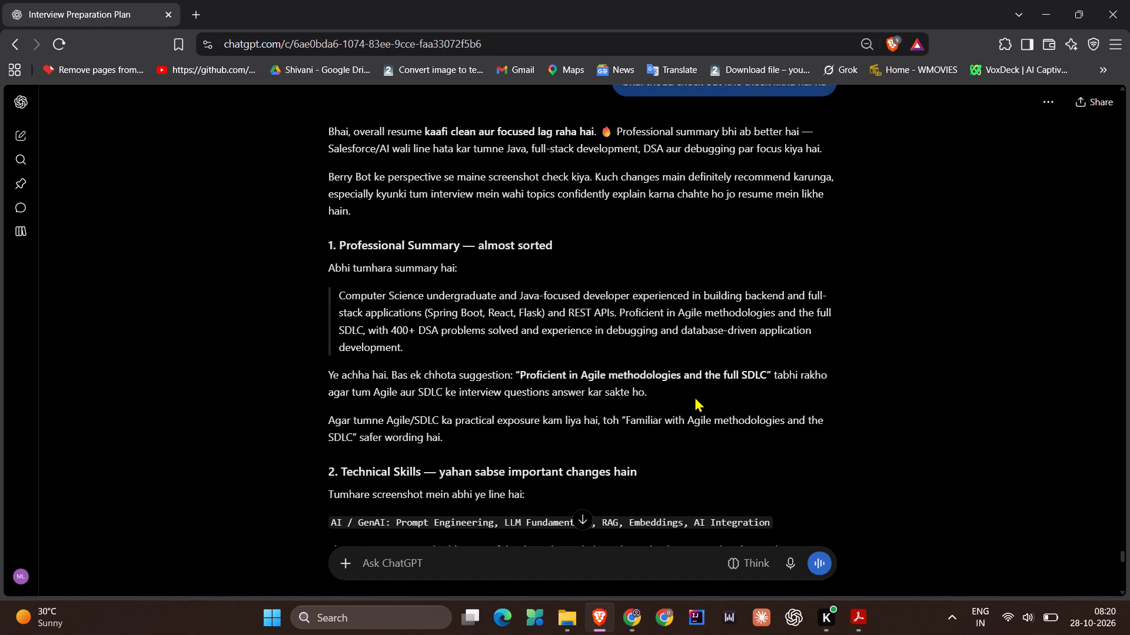
# Read ChatGPT's feedback on the Professional Summary wording and its suggested Technical Skills section.
pyautogui.scroll(-3, 694, 396)
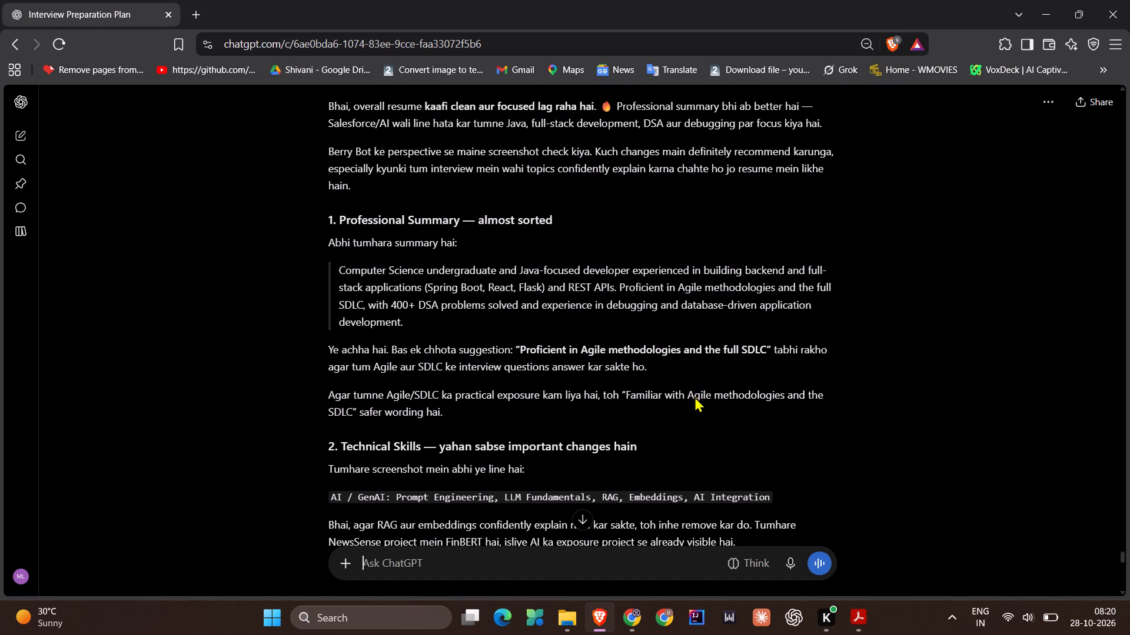
pyautogui.scroll(-2, 694, 396)
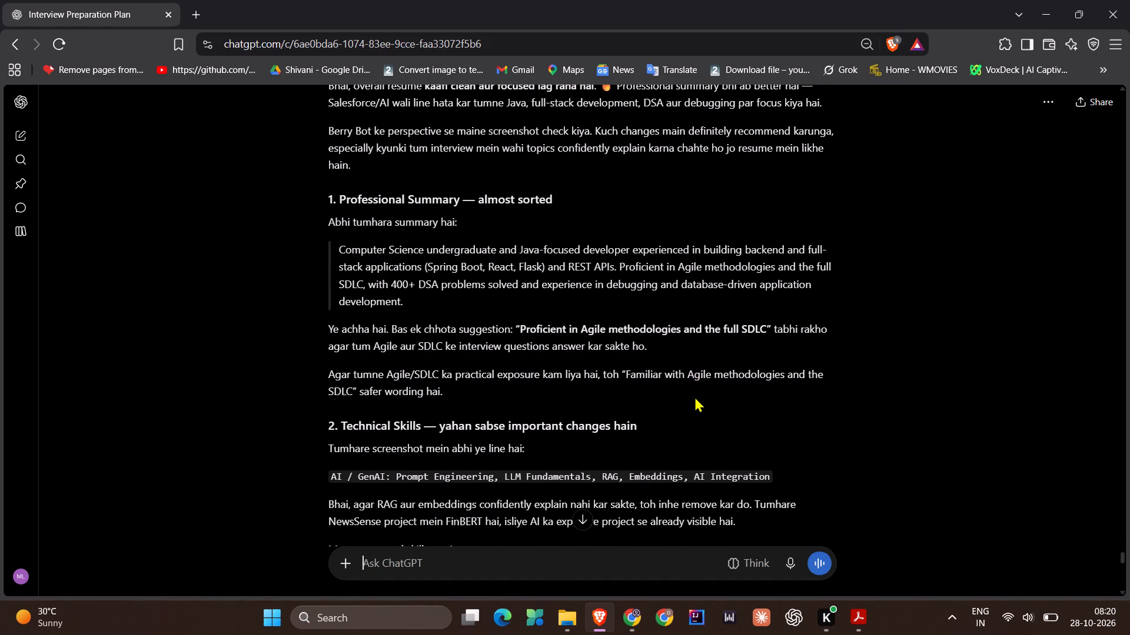
pyautogui.scroll(-1, 694, 396)
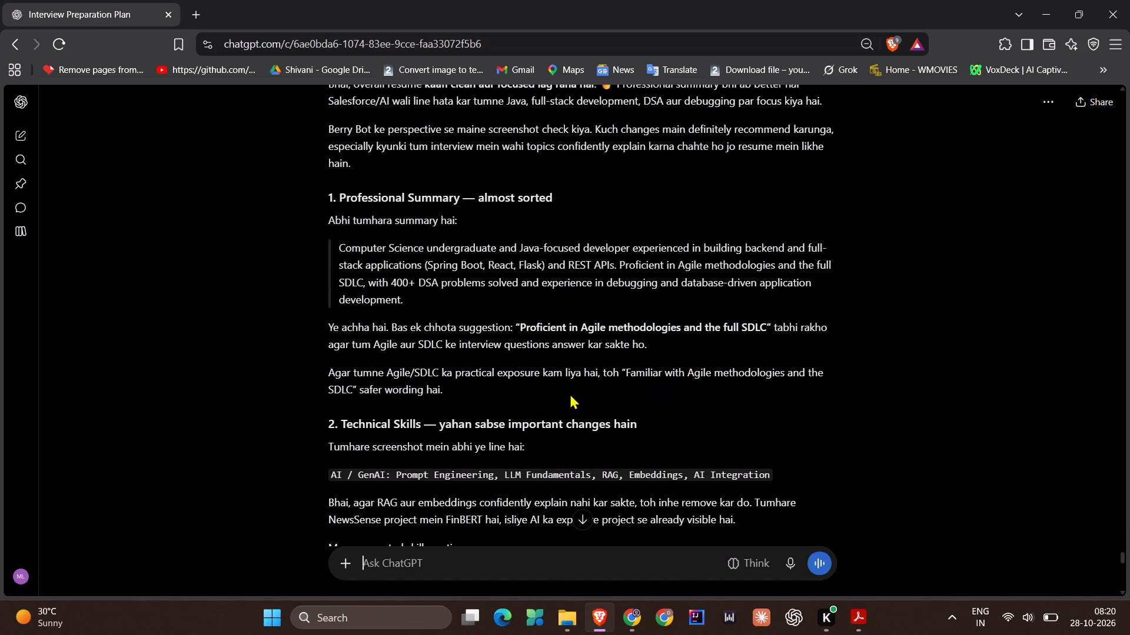
pyautogui.scroll(-2, 667, 394)
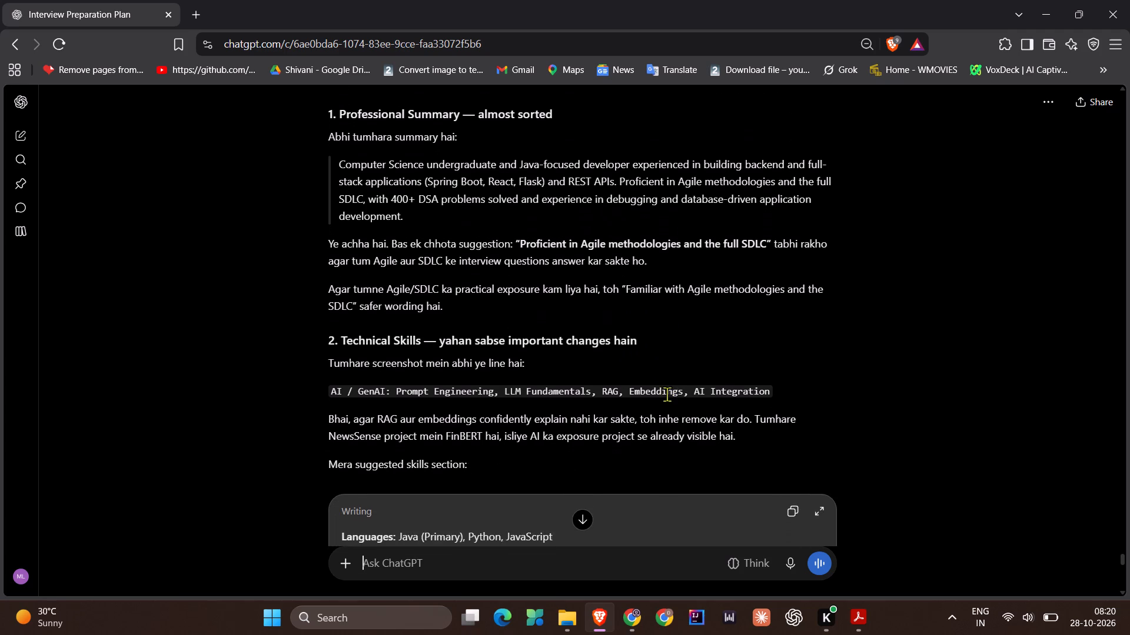
pyautogui.scroll(-2, 667, 394)
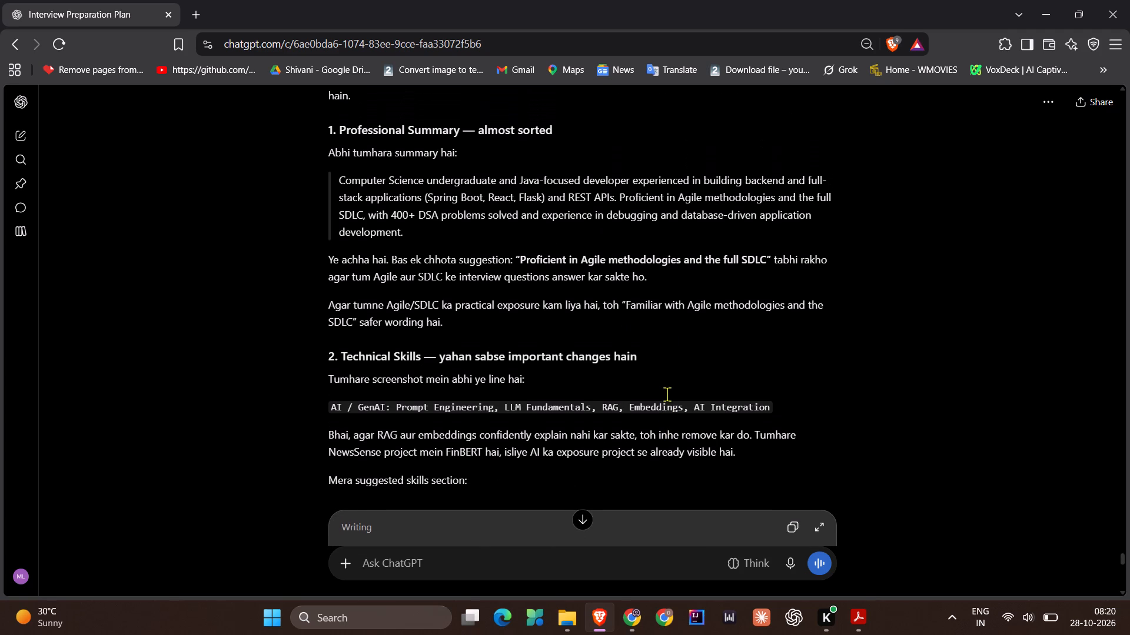
pyautogui.scroll(-4, 667, 394)
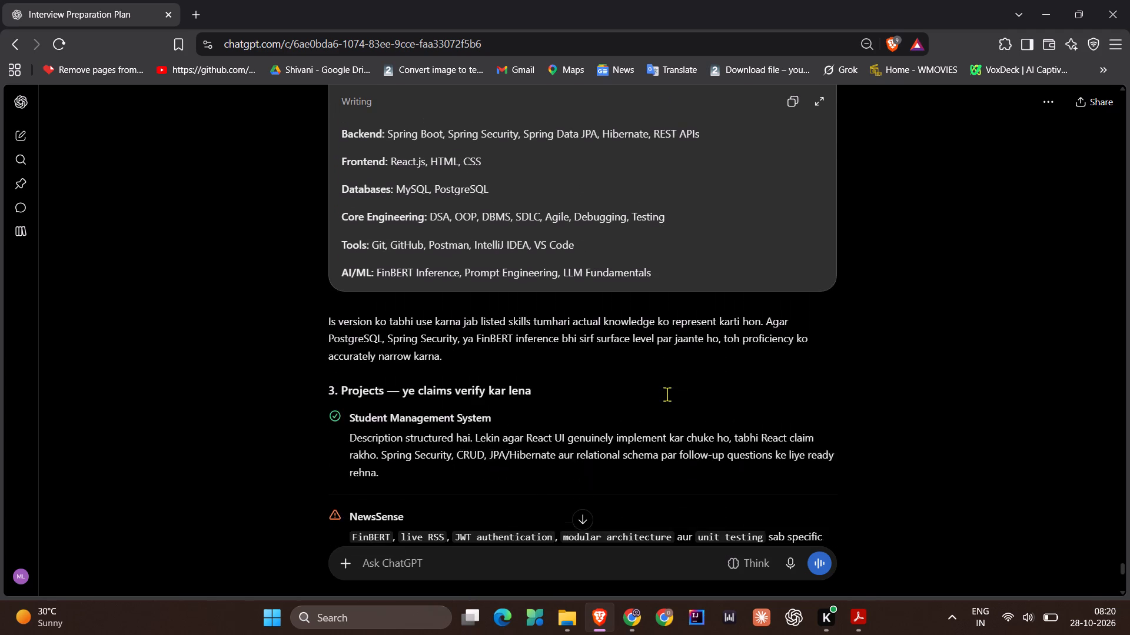
# Read ChatGPT's feedback on the Student Management System and NewsSense project claims.
pyautogui.scroll(-1, 667, 394)
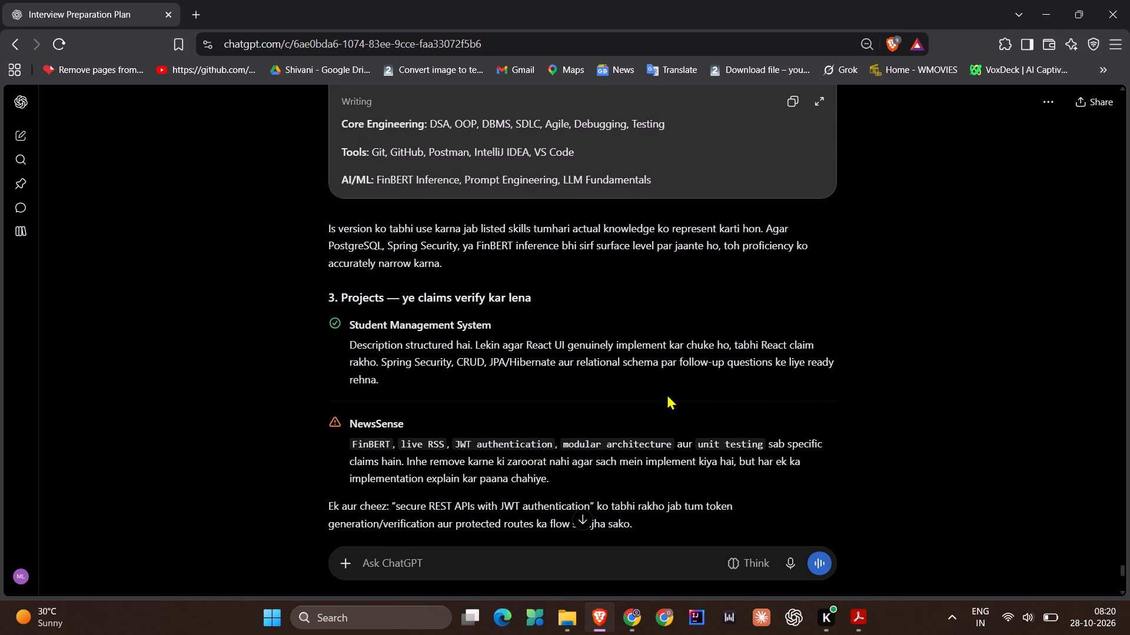
pyautogui.scroll(-3, 667, 394)
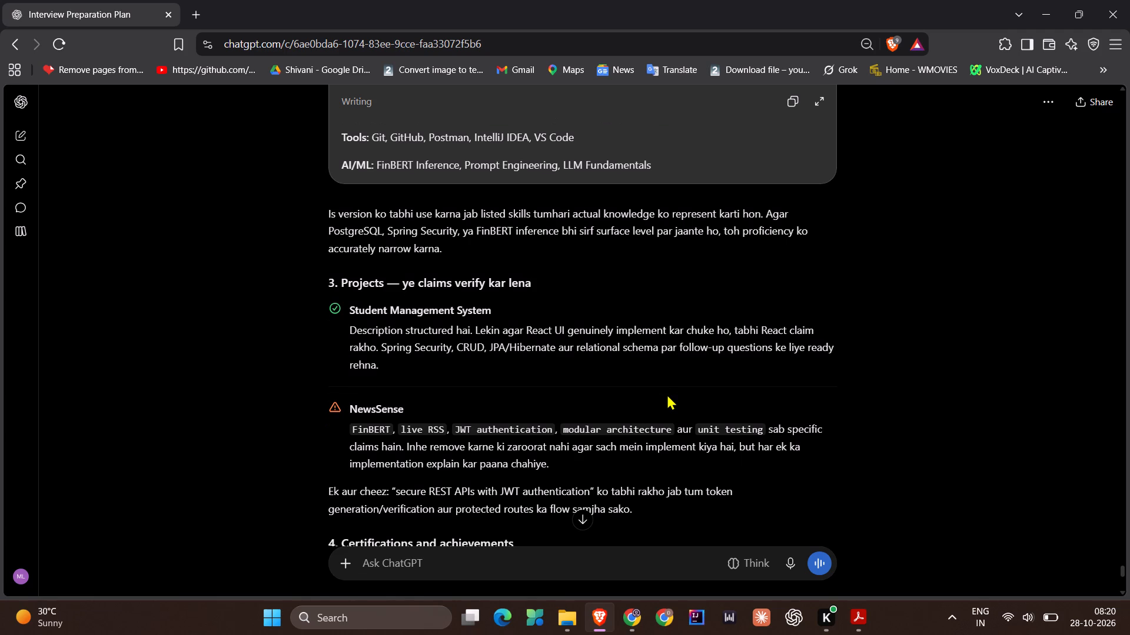
pyautogui.scroll(-3, 667, 394)
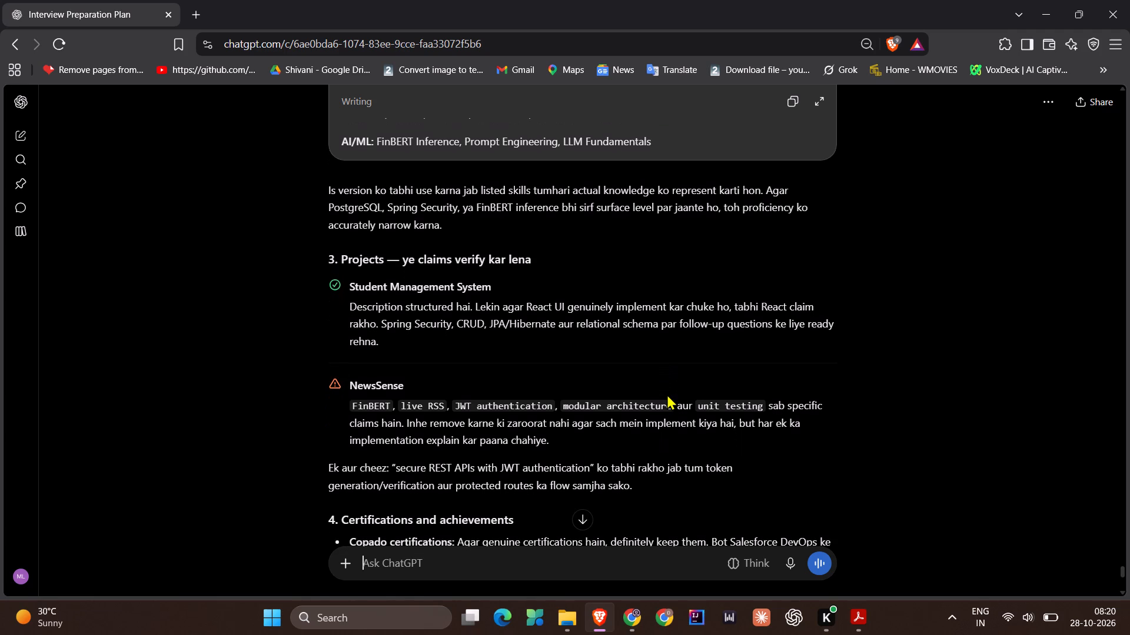
pyautogui.scroll(-1, 667, 394)
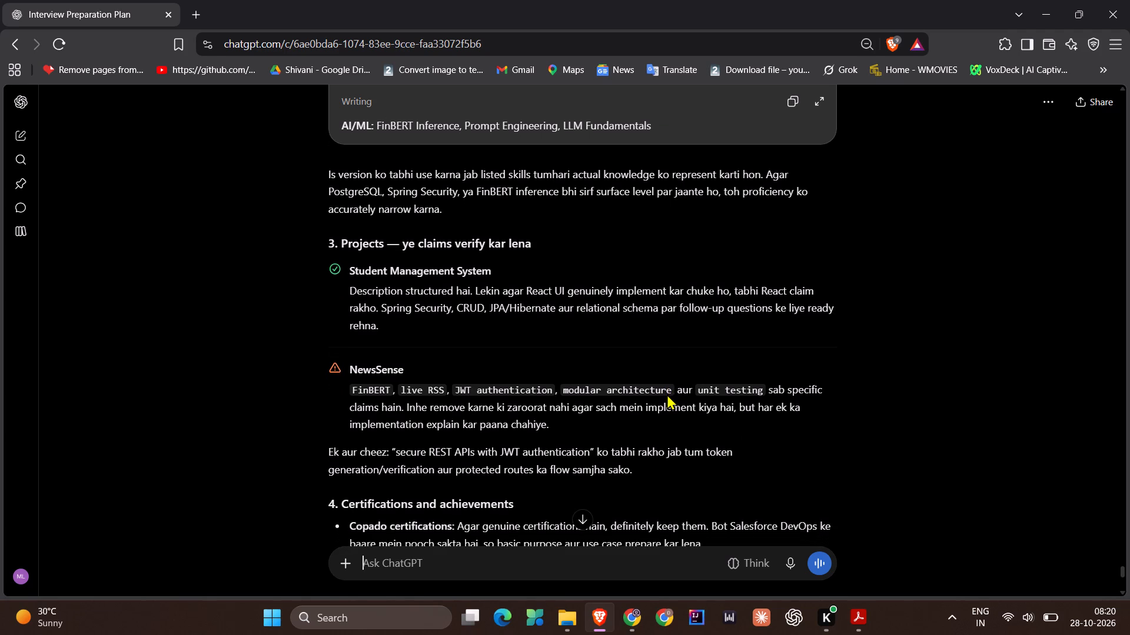
pyautogui.scroll(-4, 667, 394)
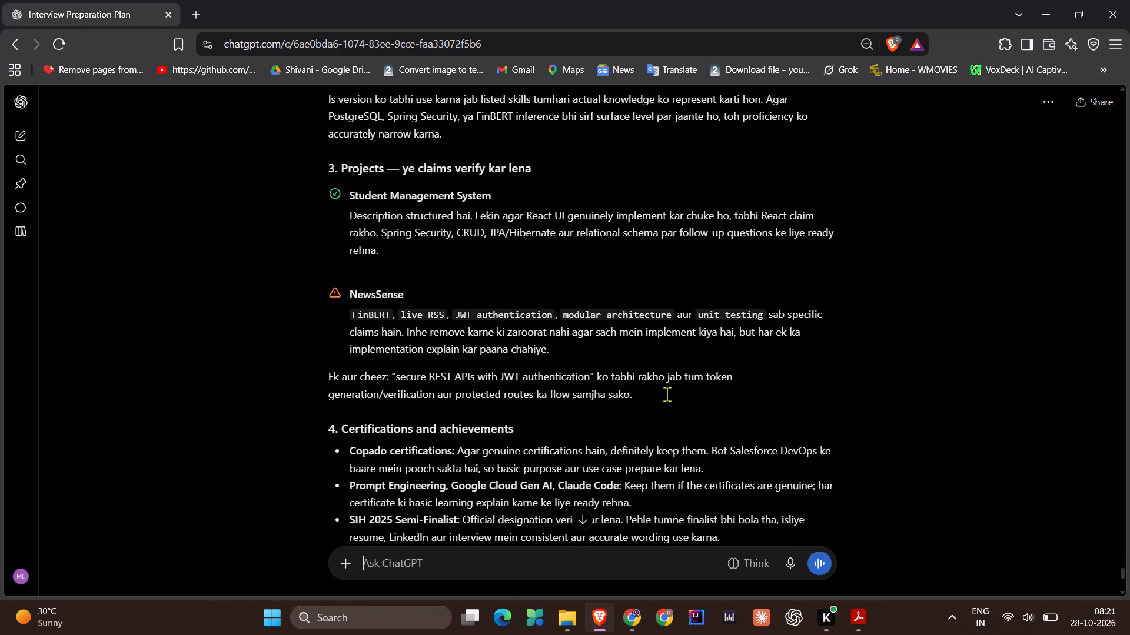
# Read ChatGPT's notes on the certifications and achievements, and its final verdict on the resume.
pyautogui.scroll(-2, 667, 394)
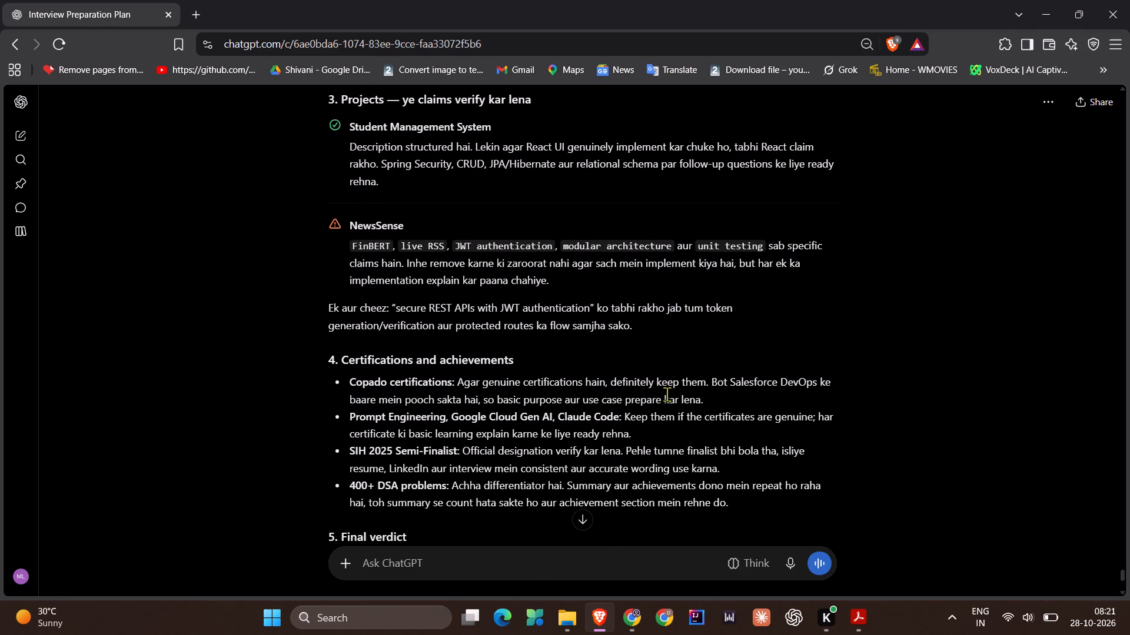
pyautogui.scroll(-3, 667, 394)
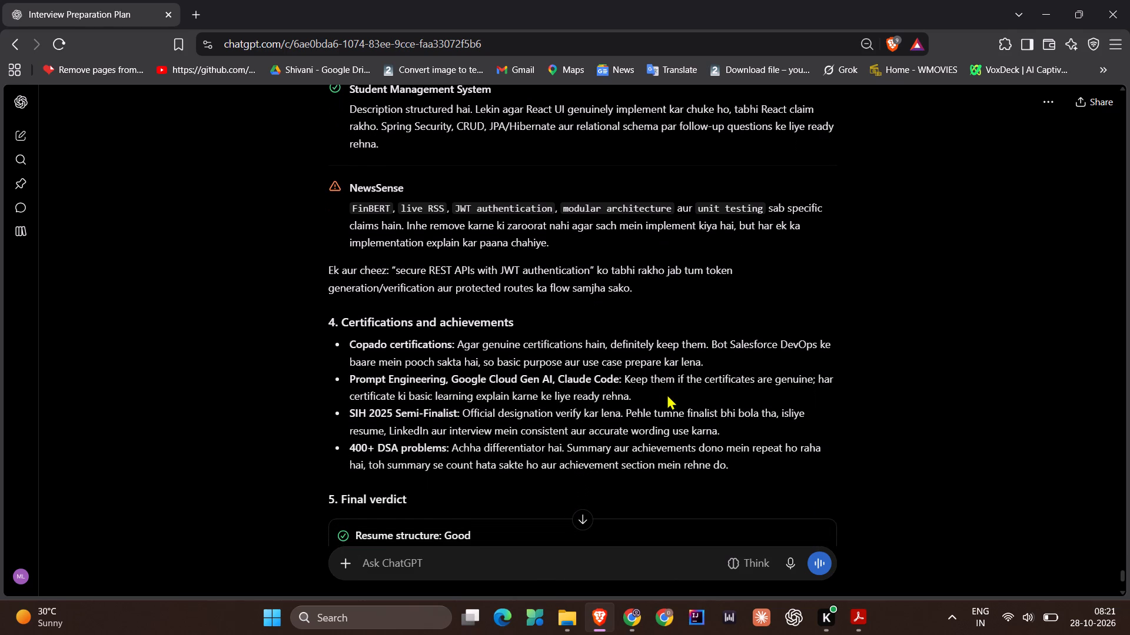
pyautogui.scroll(-2, 667, 394)
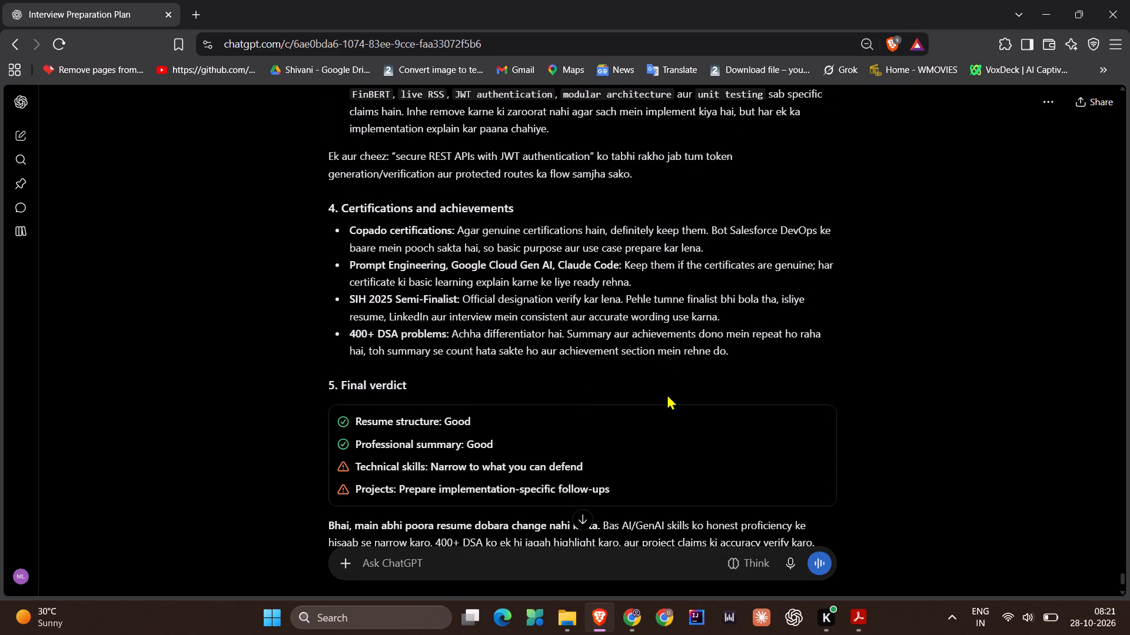
pyautogui.scroll(-2, 667, 394)
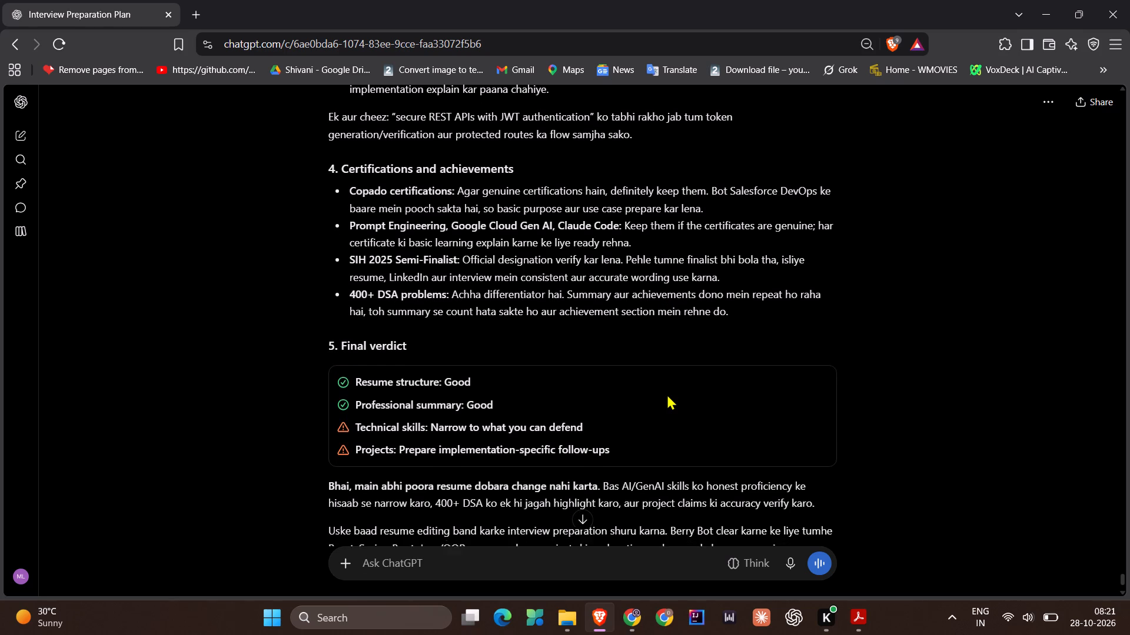
pyautogui.scroll(-2, 667, 394)
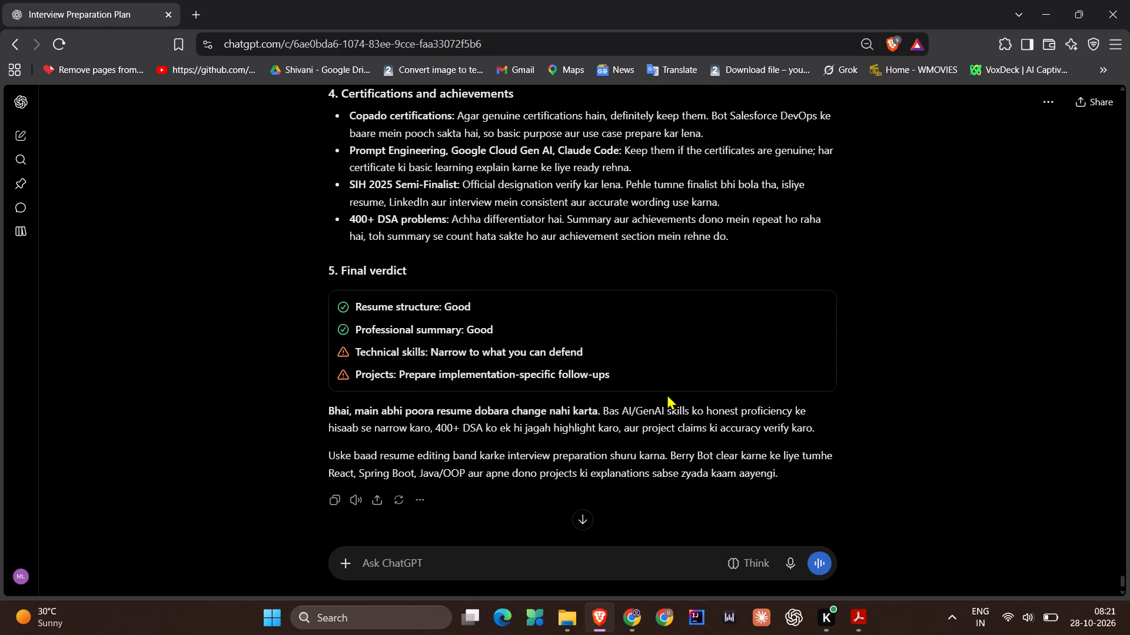
pyautogui.scroll(-1, 667, 394)
# After glancing at the resume in Chrome, send ChatGPT in Brave the message "vo proficient and agile wala hatana hai uski jagah familiar likhdun>>".
pyautogui.hotkey('alt', 'Tab')
pyautogui.scroll(1, 646, 389)
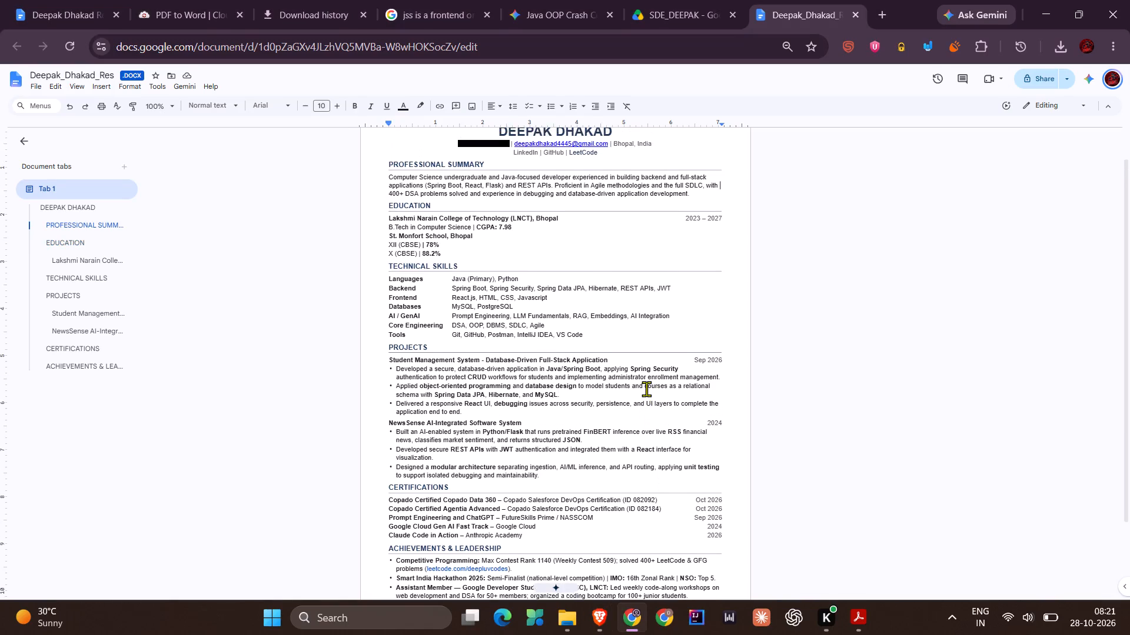
pyautogui.hotkey('alt', 'Tab')
pyautogui.write('vo proficient and agile m')
pyautogui.press('BackSpace')
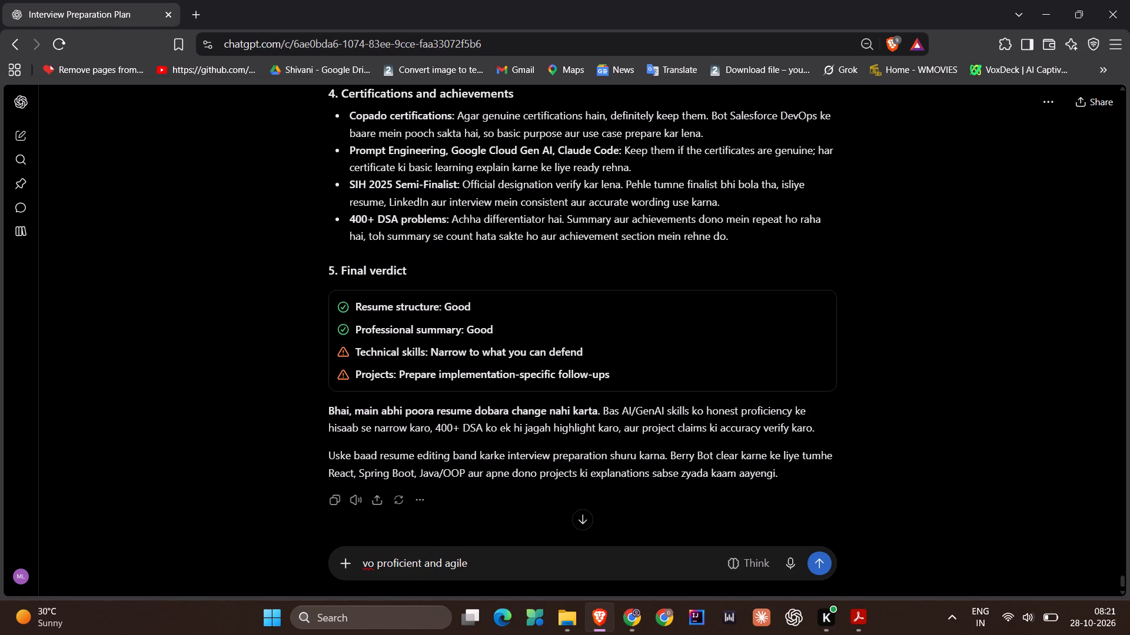
pyautogui.write('wala hataa')
pyautogui.press('space')
pyautogui.press('BackSpace')
pyautogui.press('BackSpace')
pyautogui.write('na hai')
pyautogui.press('space')
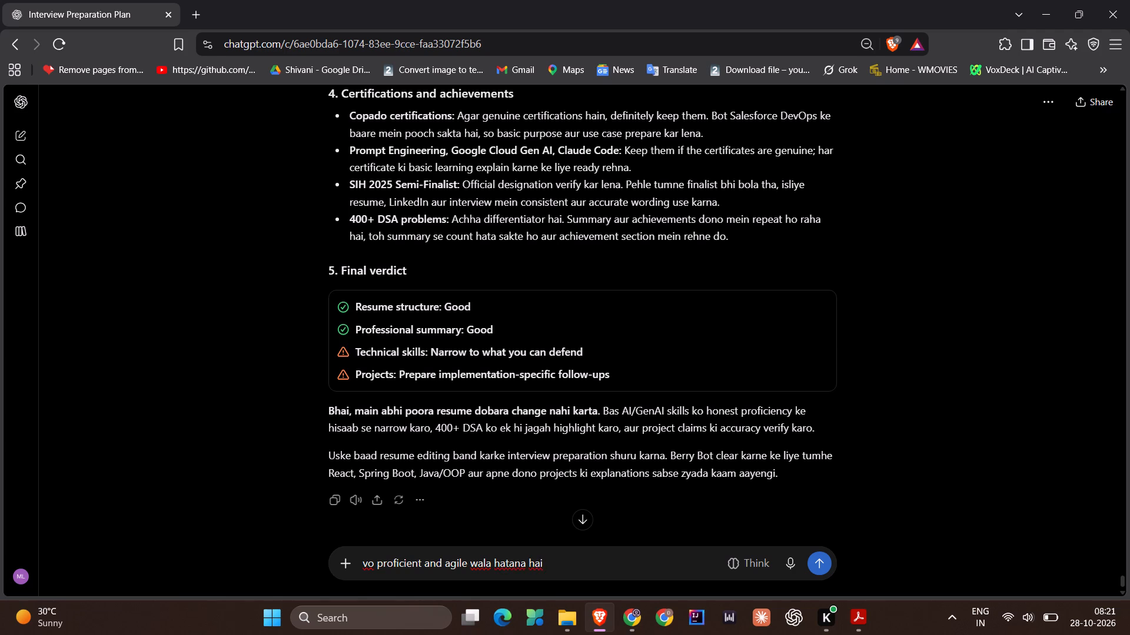
pyautogui.write('uski jagah')
pyautogui.press('space')
pyautogui.write('familiar likhdun>>')
pyautogui.press('Return')
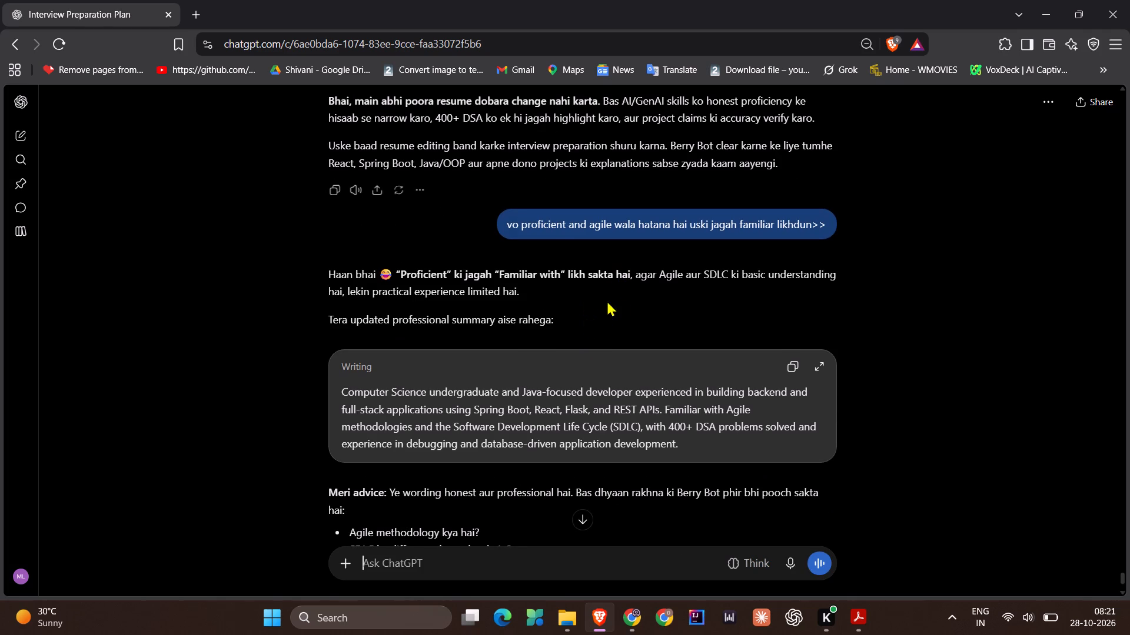
pyautogui.scroll(-1, 700, 337)
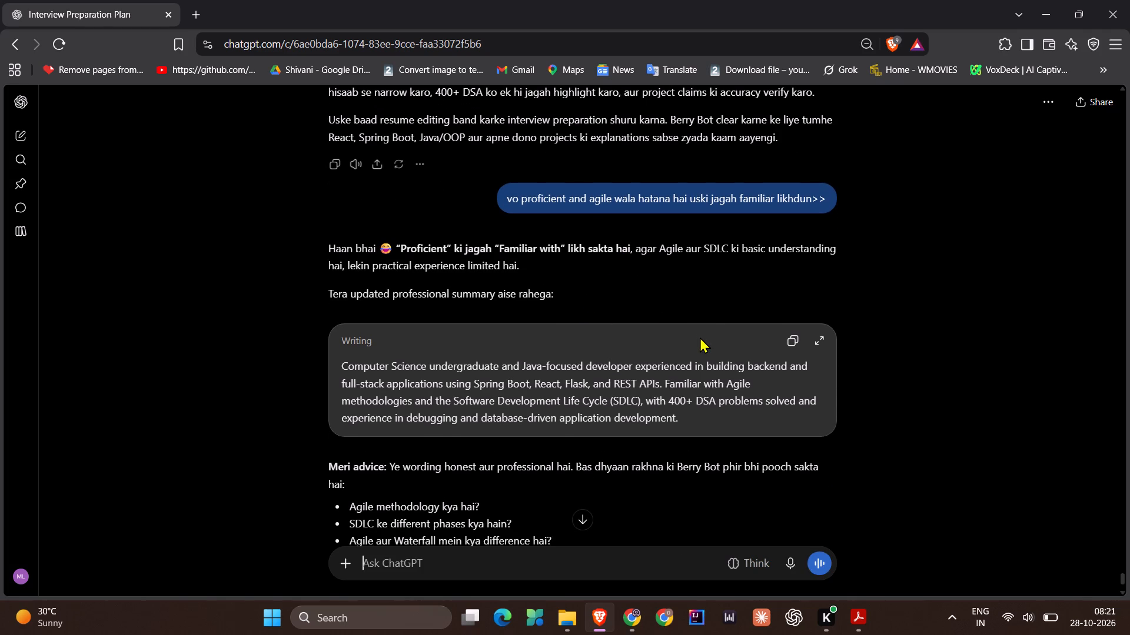
pyautogui.scroll(-1, 700, 337)
pyautogui.hotkey('alt', 'Tab')
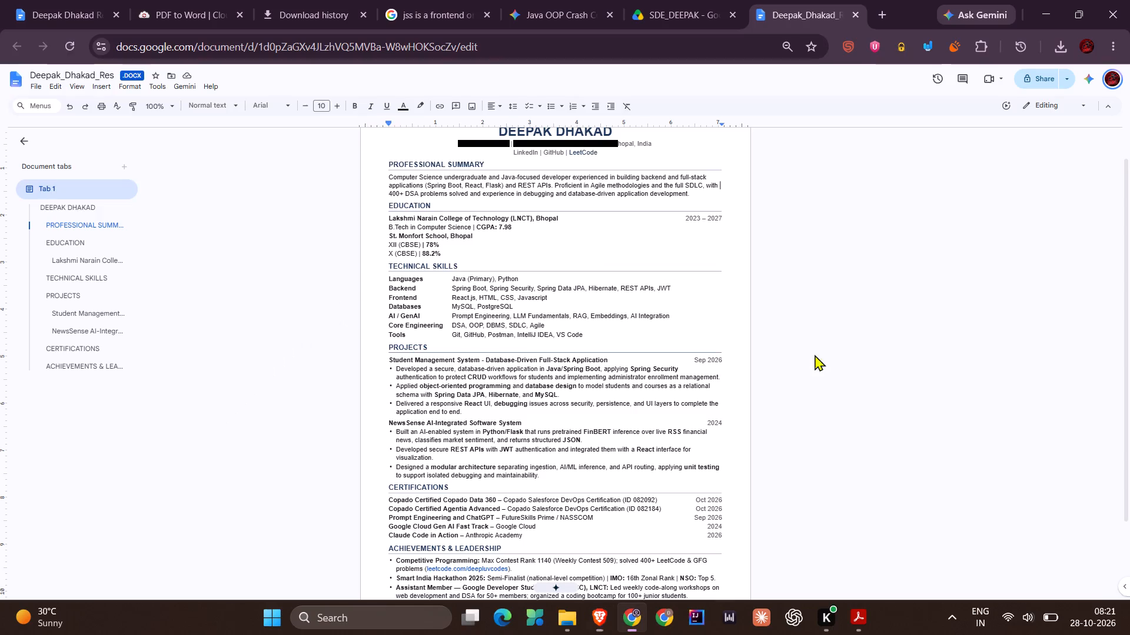
pyautogui.click(581, 185)
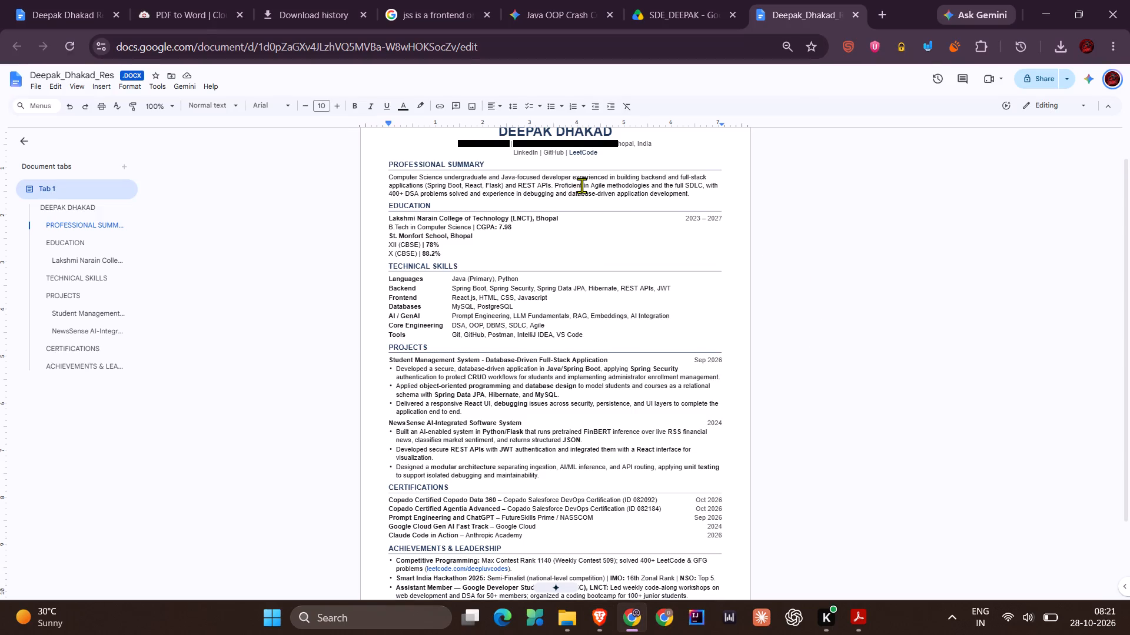
pyautogui.hotkey('alt', 'Tab')
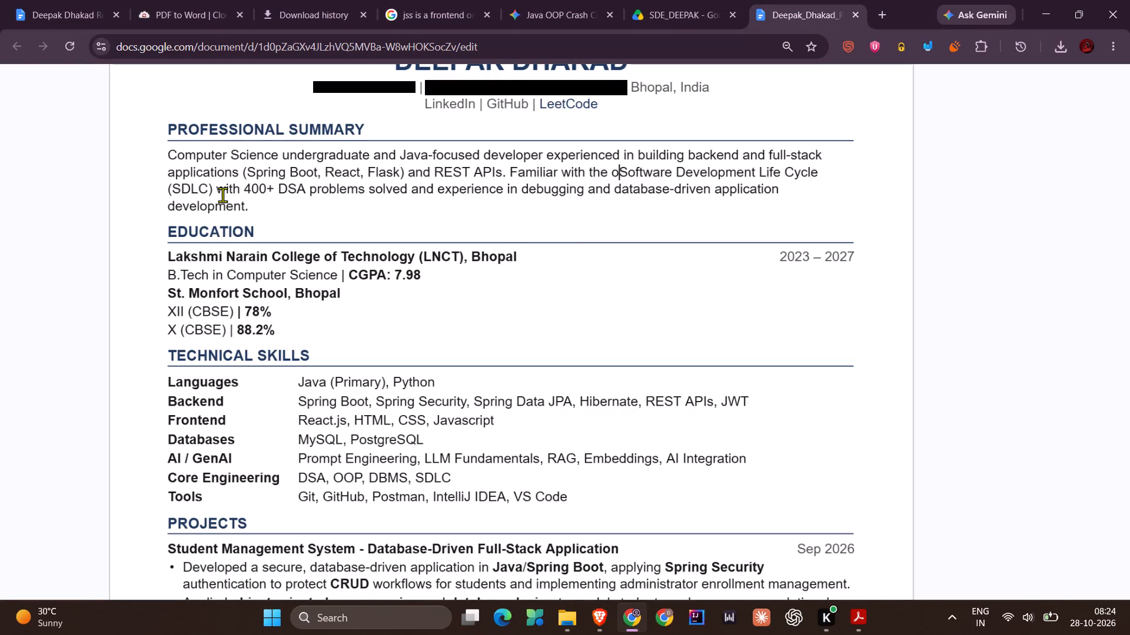
pyautogui.press('BackSpace')
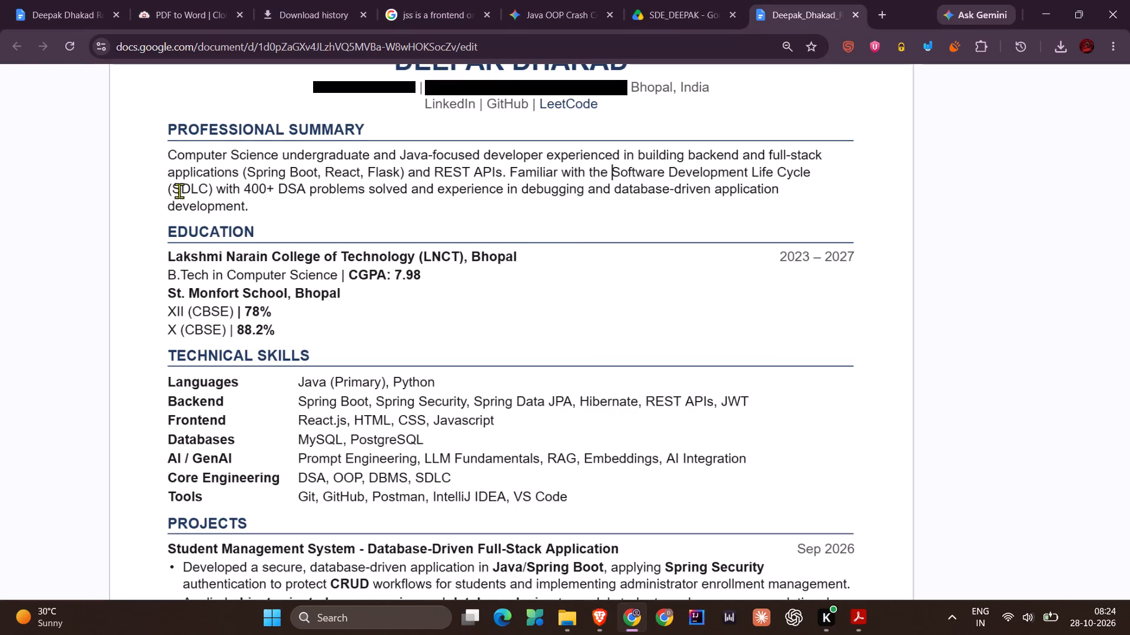
pyautogui.click(213, 189)
pyautogui.press(',')
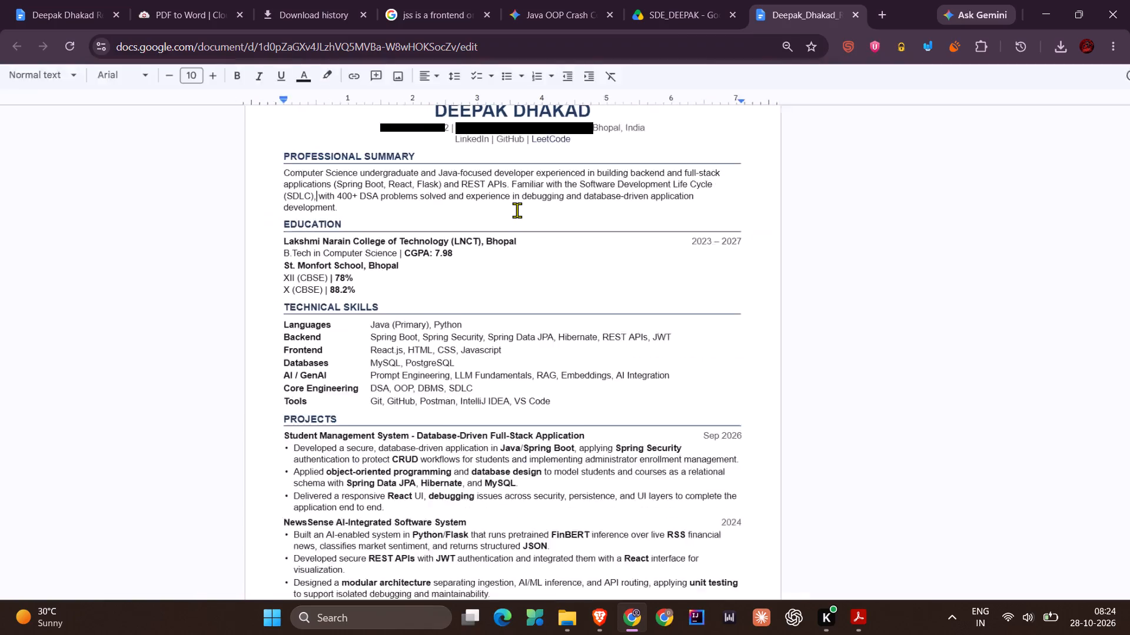
# Review the full resume in the document, from Professional Summary through Projects and Certifications to Achievements & Leadership.
pyautogui.scroll(-2, 517, 210)
pyautogui.scroll(1, 517, 210)
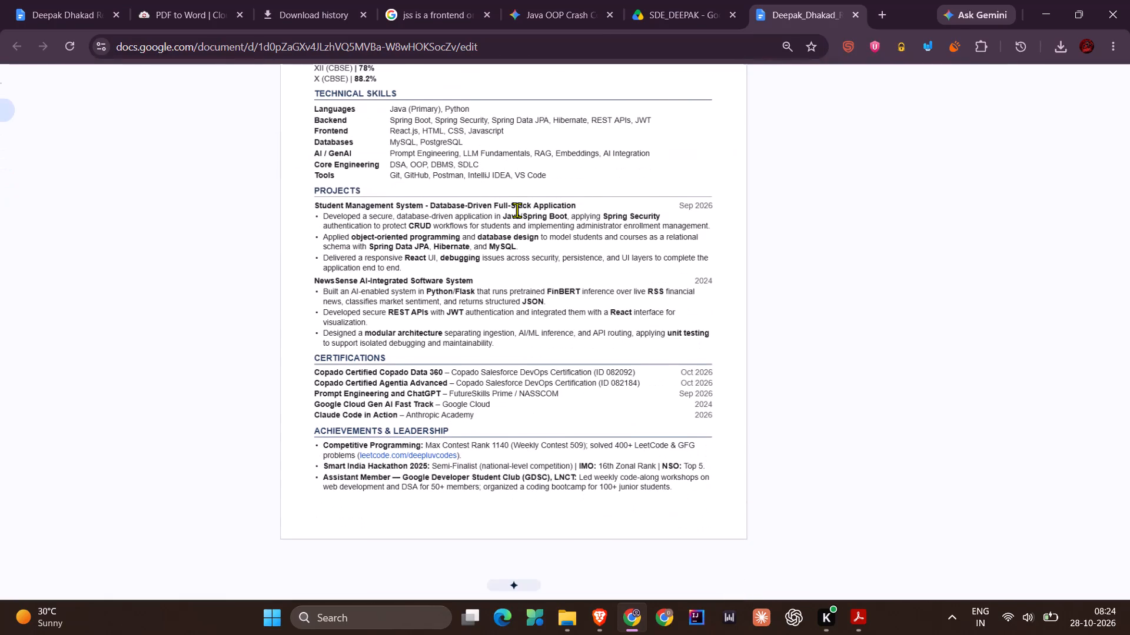
pyautogui.scroll(1, 517, 210)
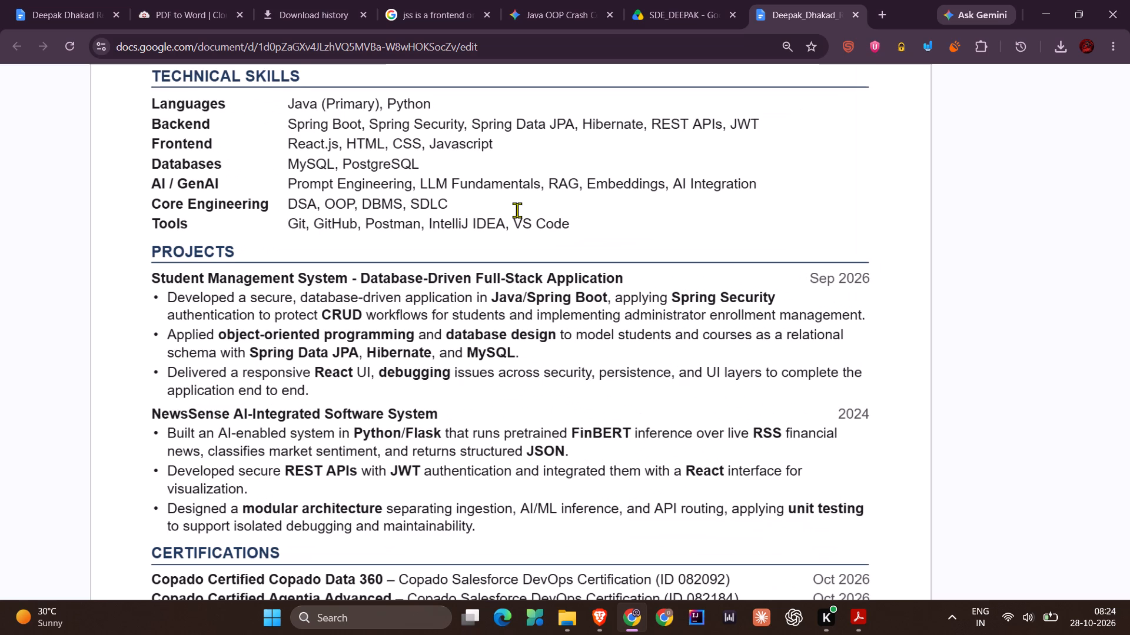
pyautogui.scroll(-2, 517, 210)
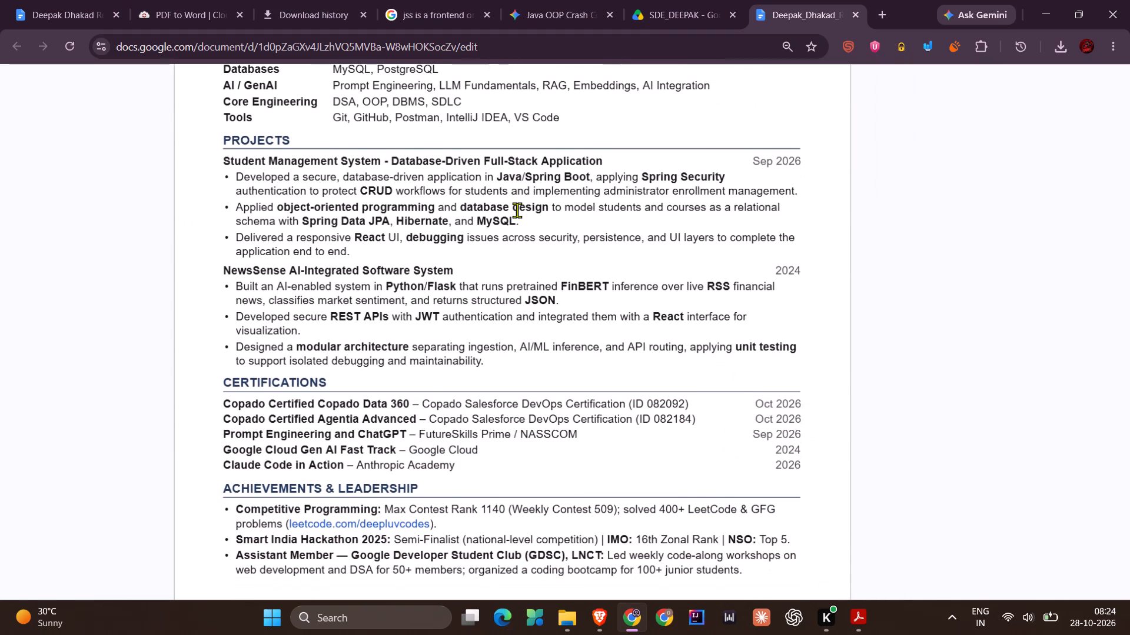
pyautogui.scroll(2, 517, 210)
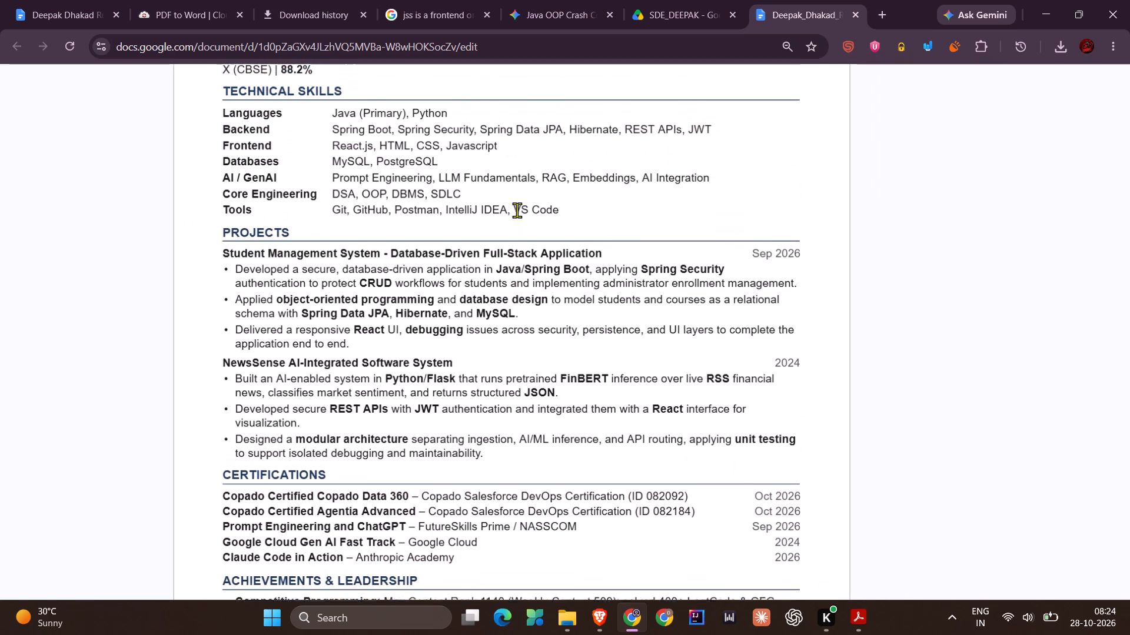
pyautogui.scroll(1, 517, 210)
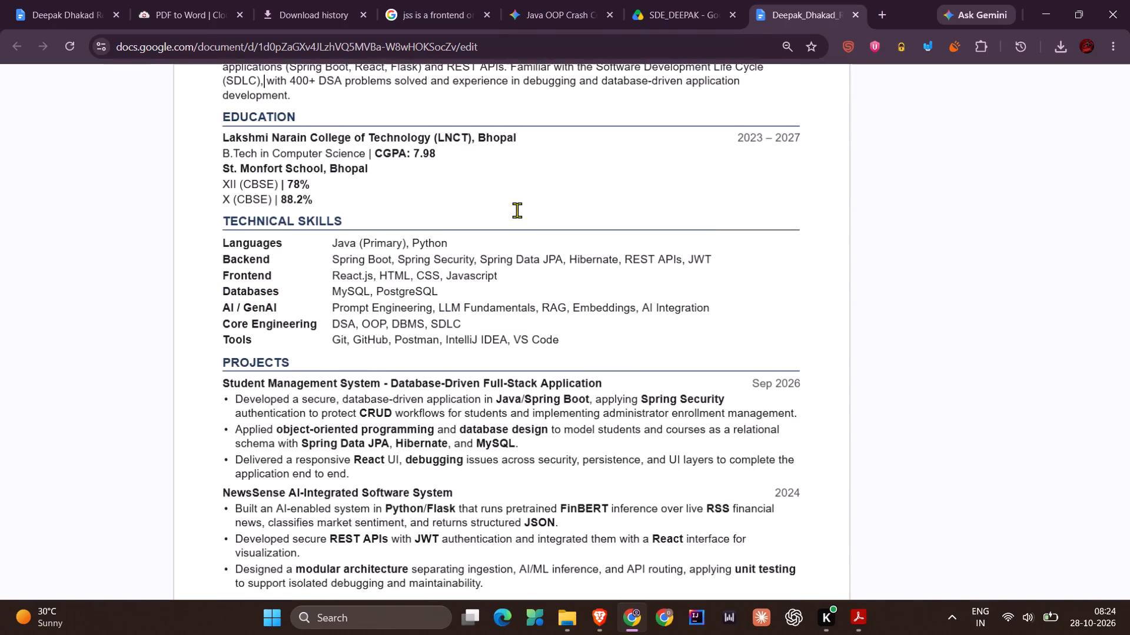
pyautogui.scroll(1, 517, 210)
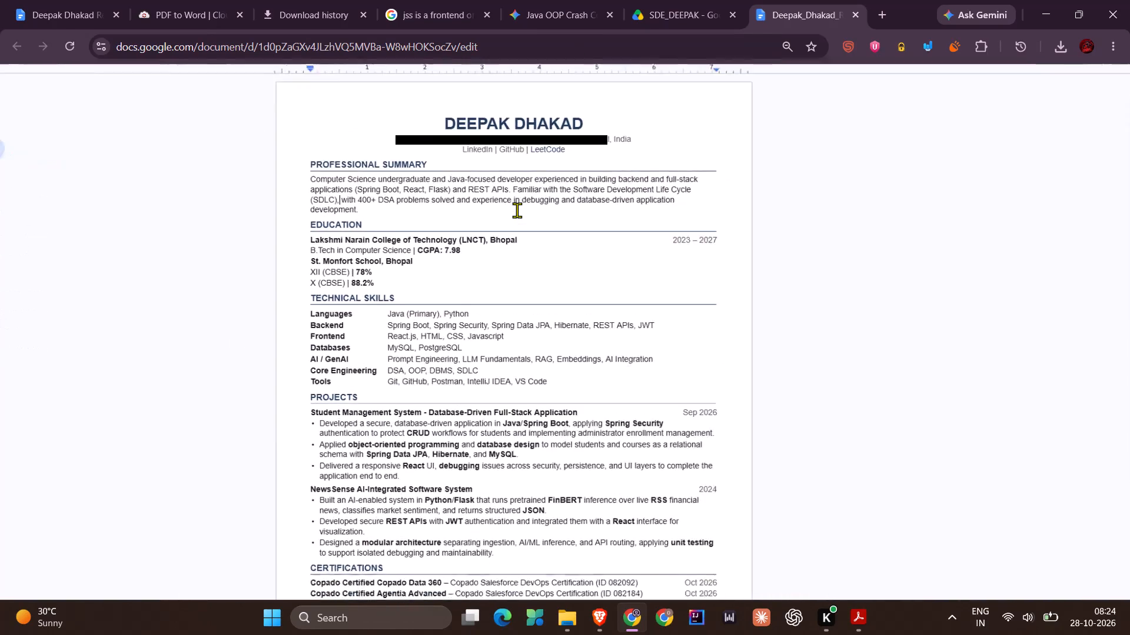
pyautogui.scroll(-1, 517, 210)
pyautogui.scroll(1, 517, 210)
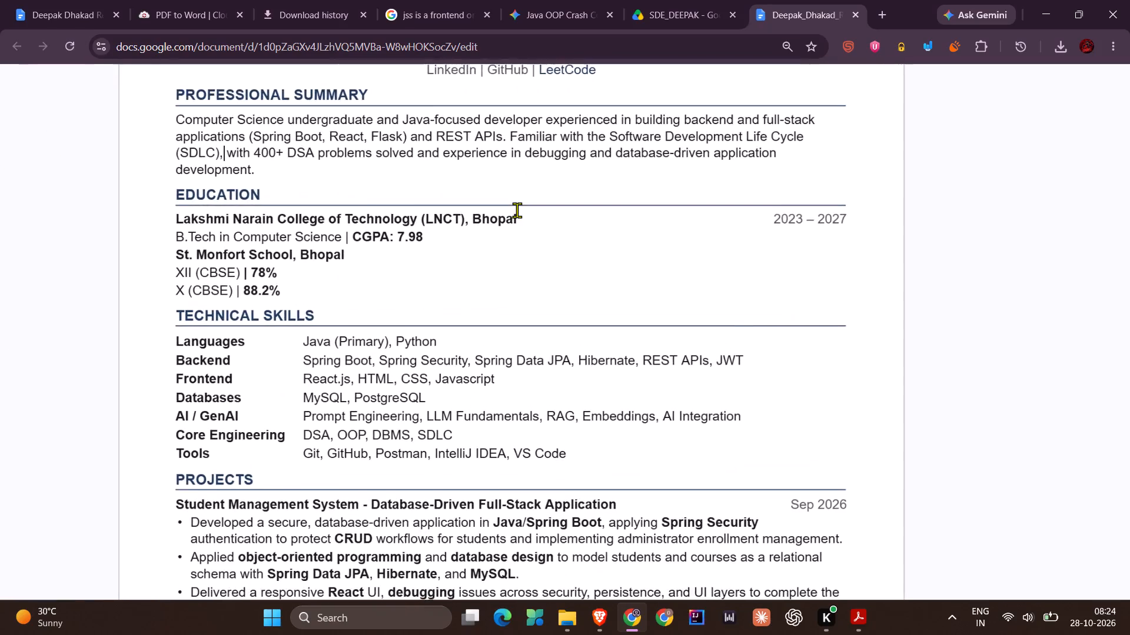
pyautogui.scroll(-4, 517, 210)
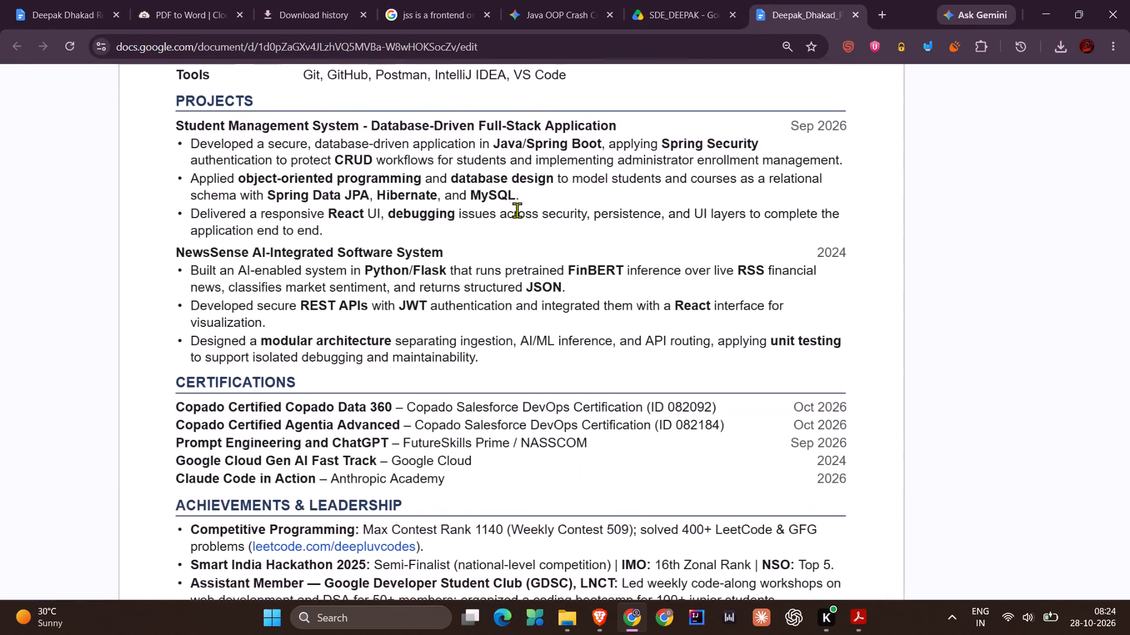
pyautogui.scroll(-1, 517, 210)
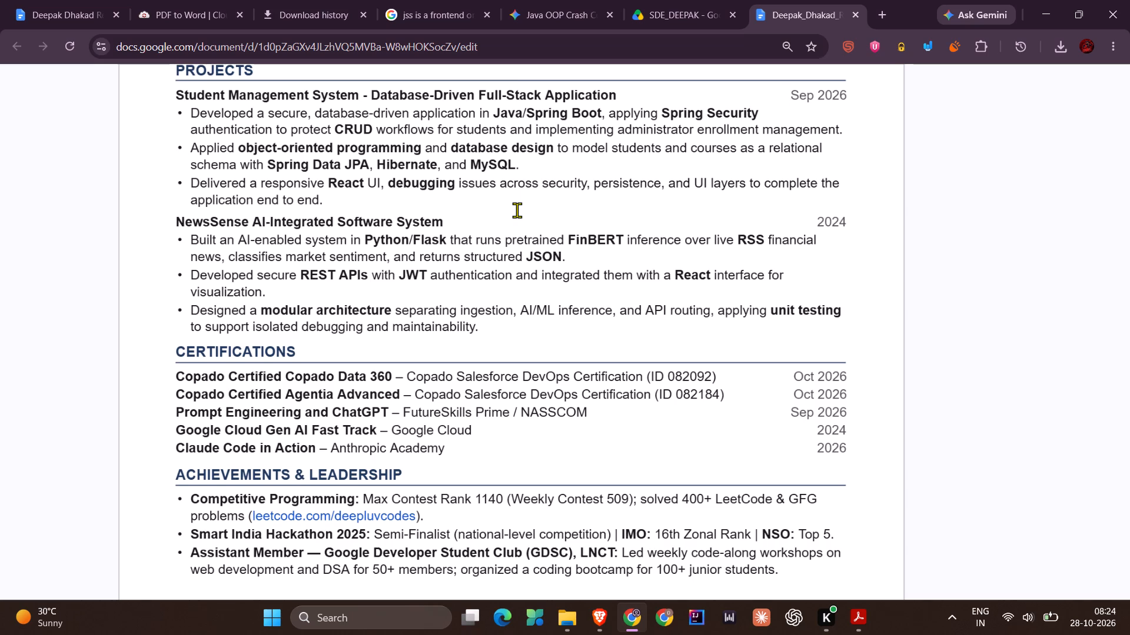
pyautogui.scroll(-3, 517, 210)
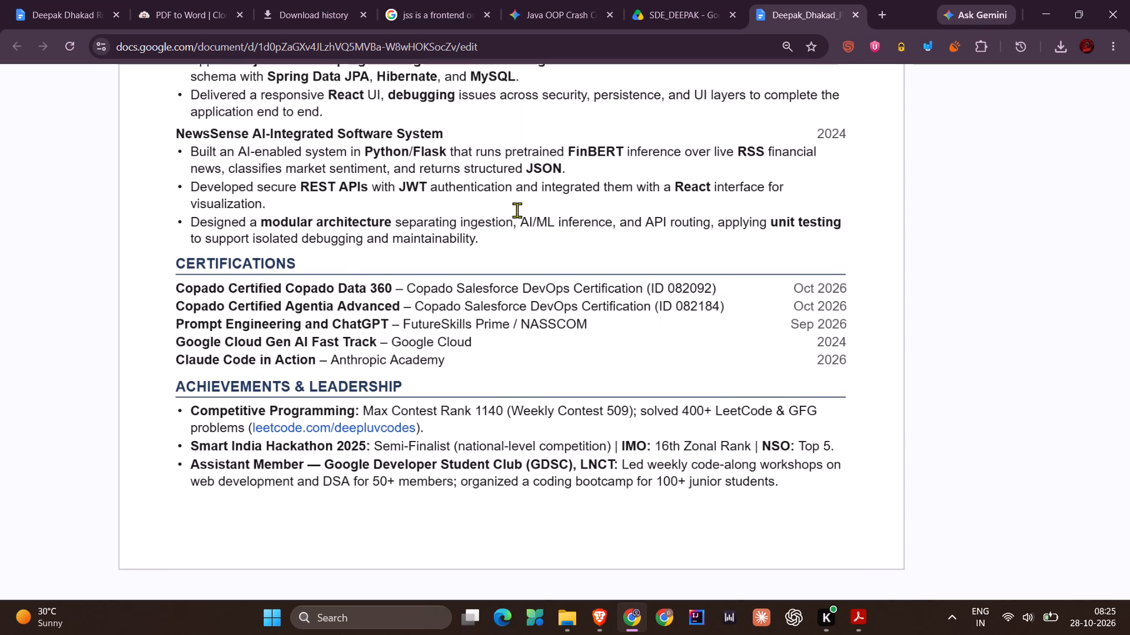
pyautogui.scroll(1, 517, 210)
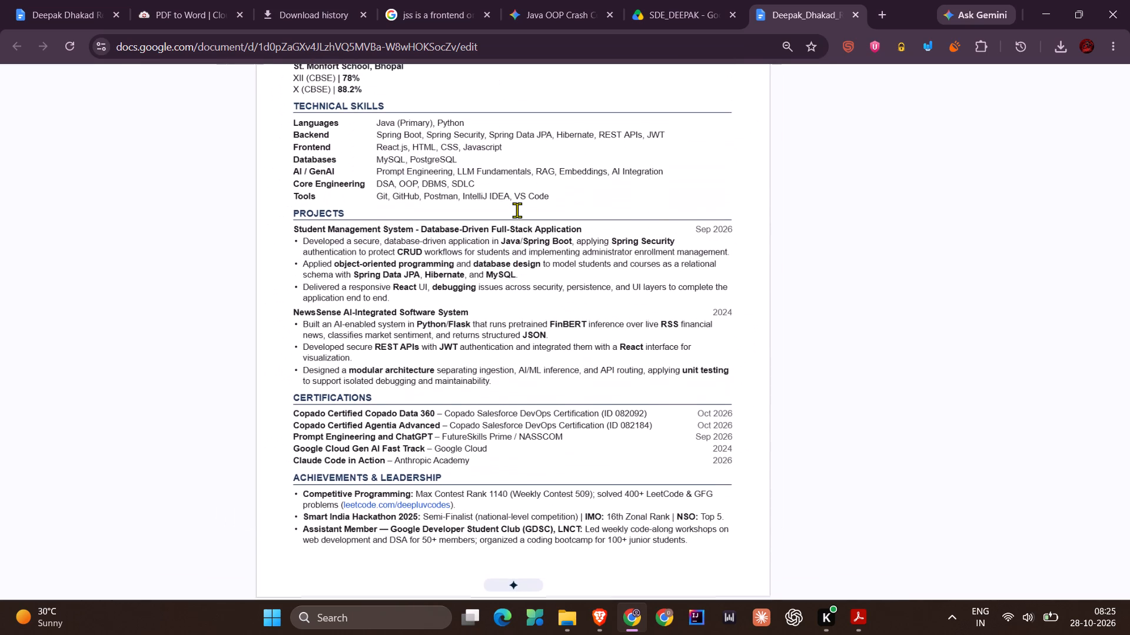
pyautogui.scroll(1, 517, 210)
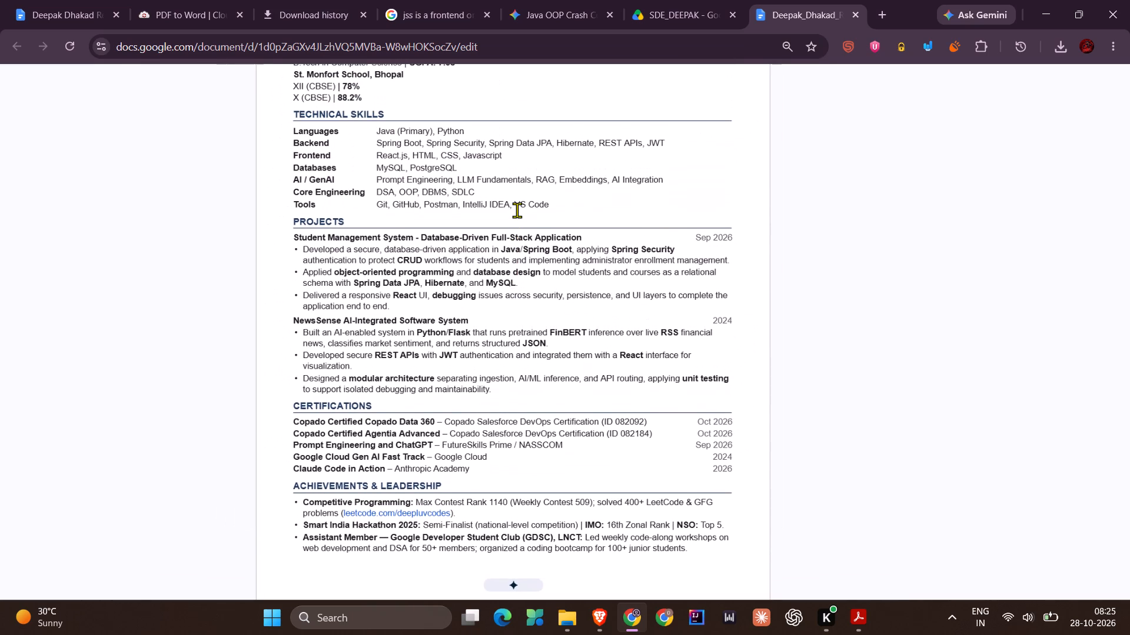
pyautogui.scroll(4, 517, 210)
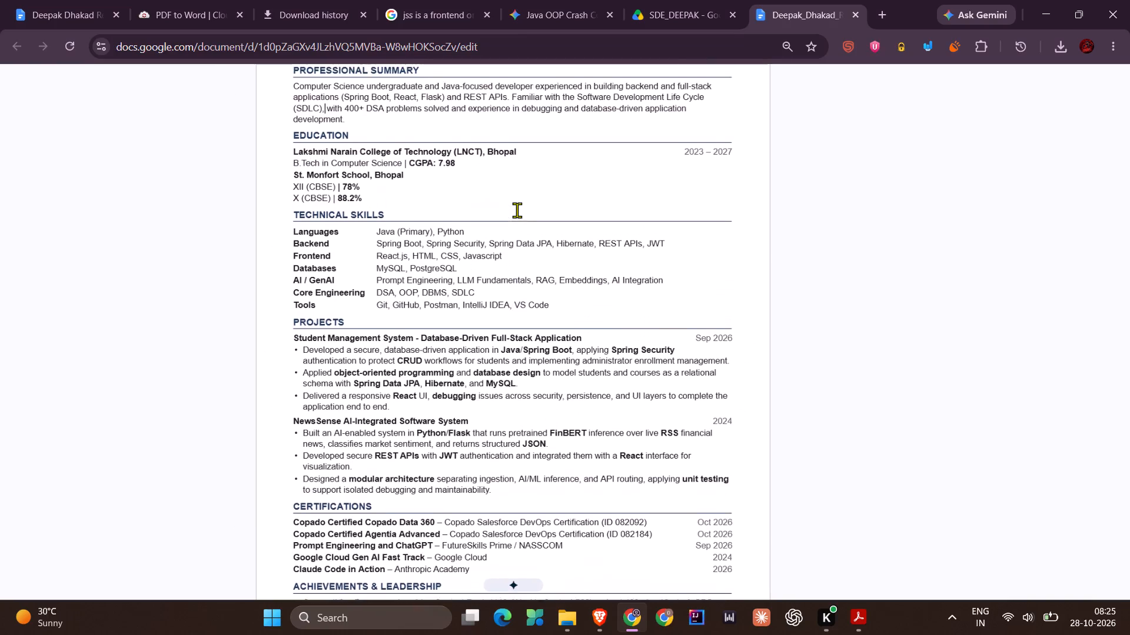
pyautogui.scroll(2, 517, 210)
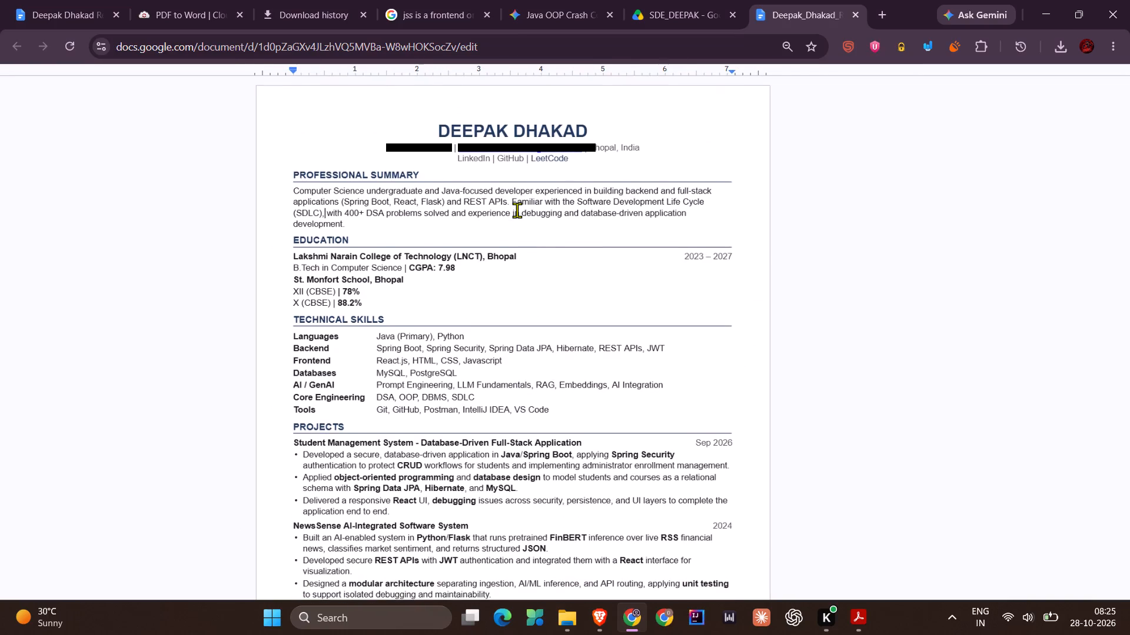
# Save the resume and download it as a PDF document.
pyautogui.hotkey('ctrl', 's')
pyautogui.scroll(-1, 517, 210)
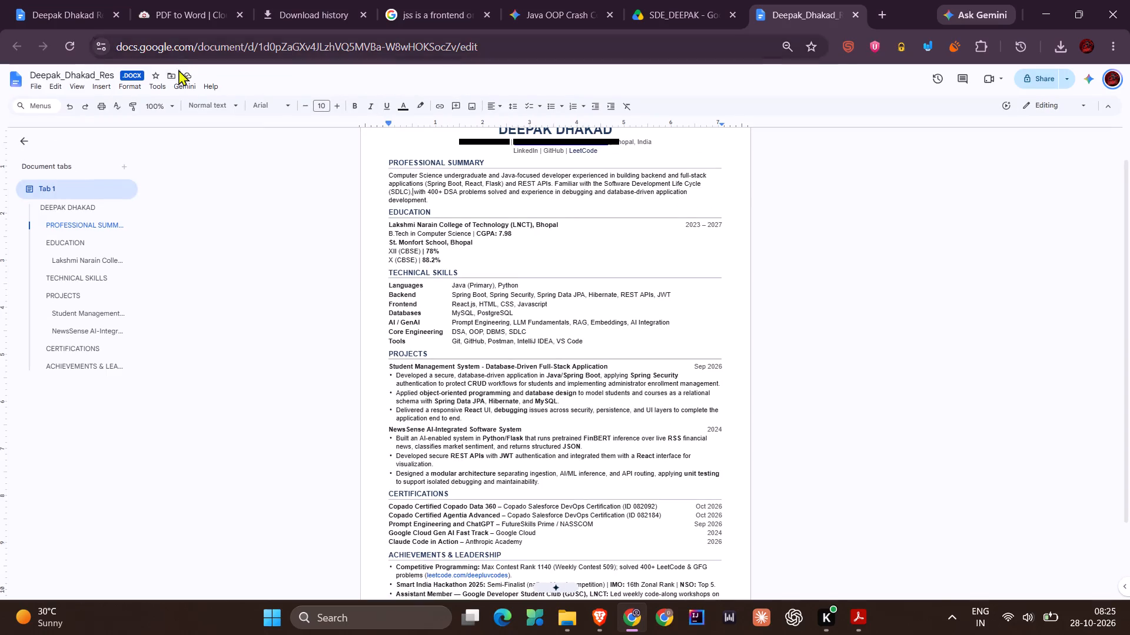
pyautogui.click(41, 86)
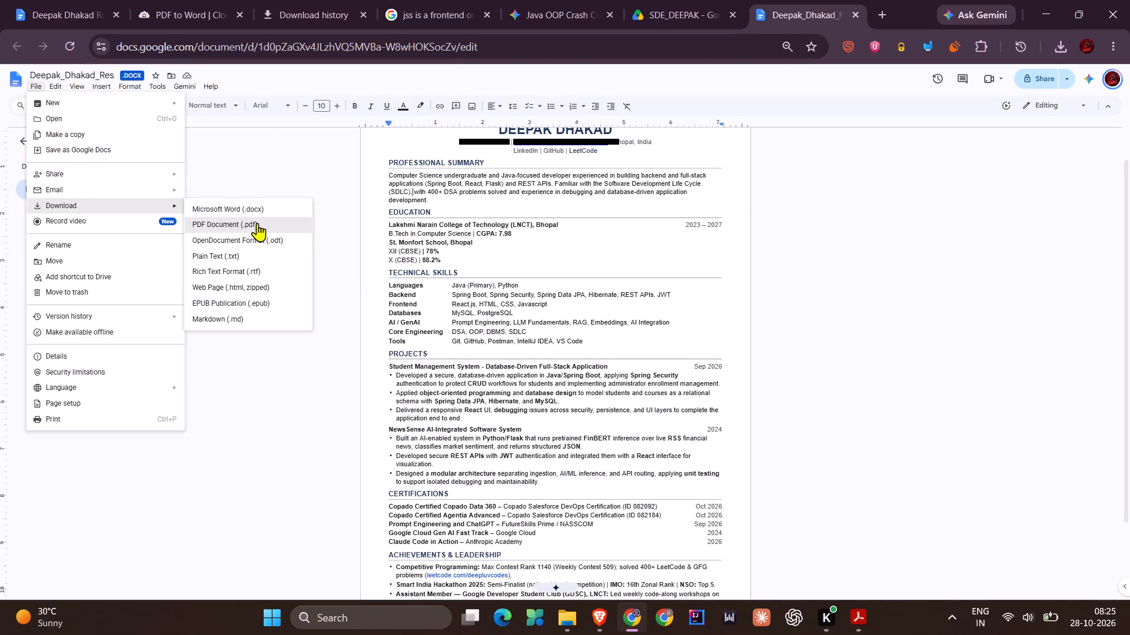
pyautogui.click(268, 223)
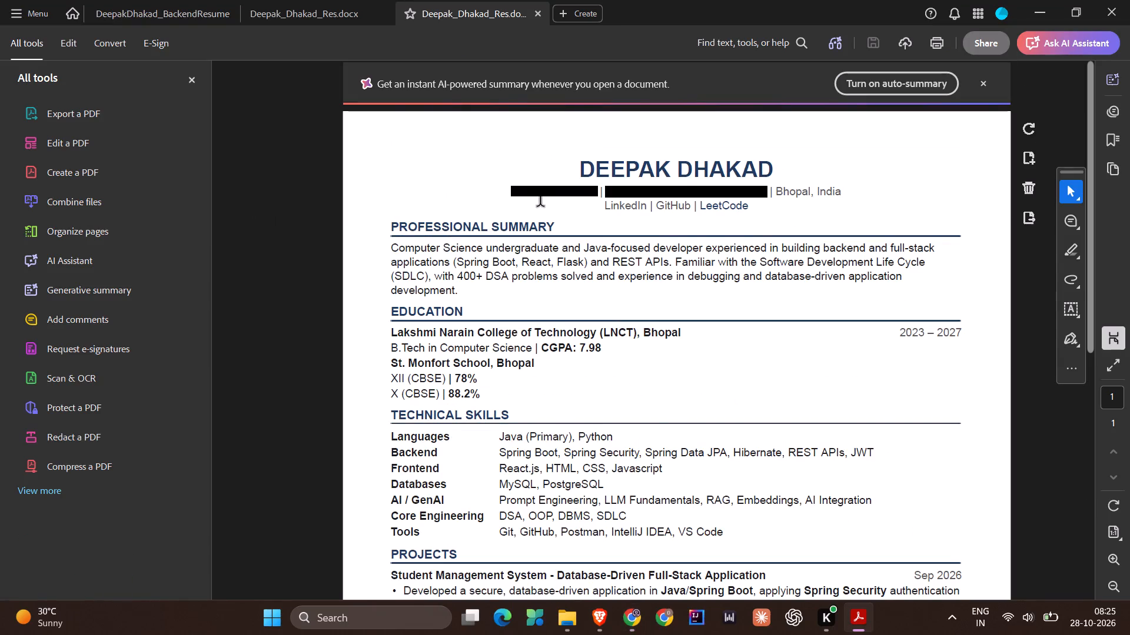
# Review the exported resume PDF in Adobe Acrobat, checking the summary, skills, projects, certifications and achievements sections.
pyautogui.scroll(-2, 539, 177)
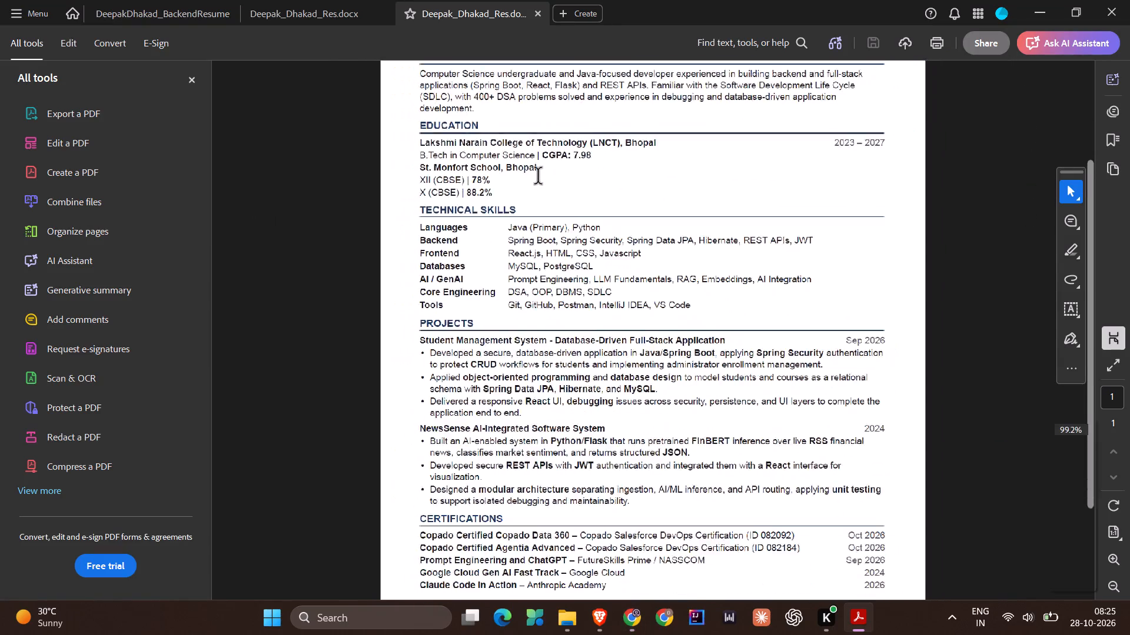
pyautogui.scroll(-2, 539, 177)
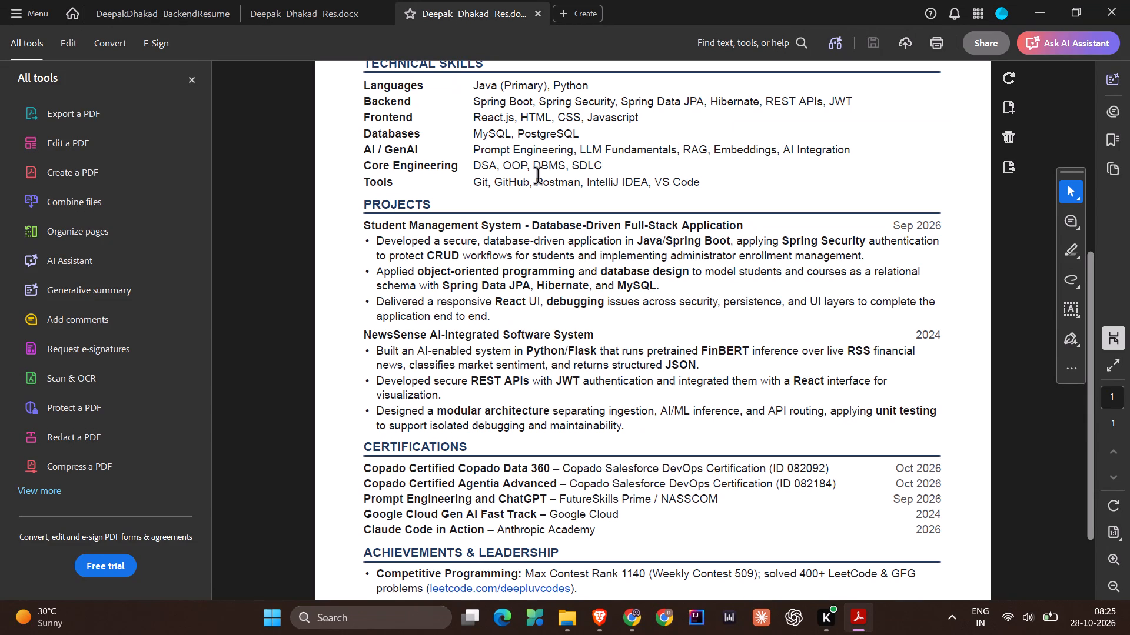
pyautogui.press('super+d')
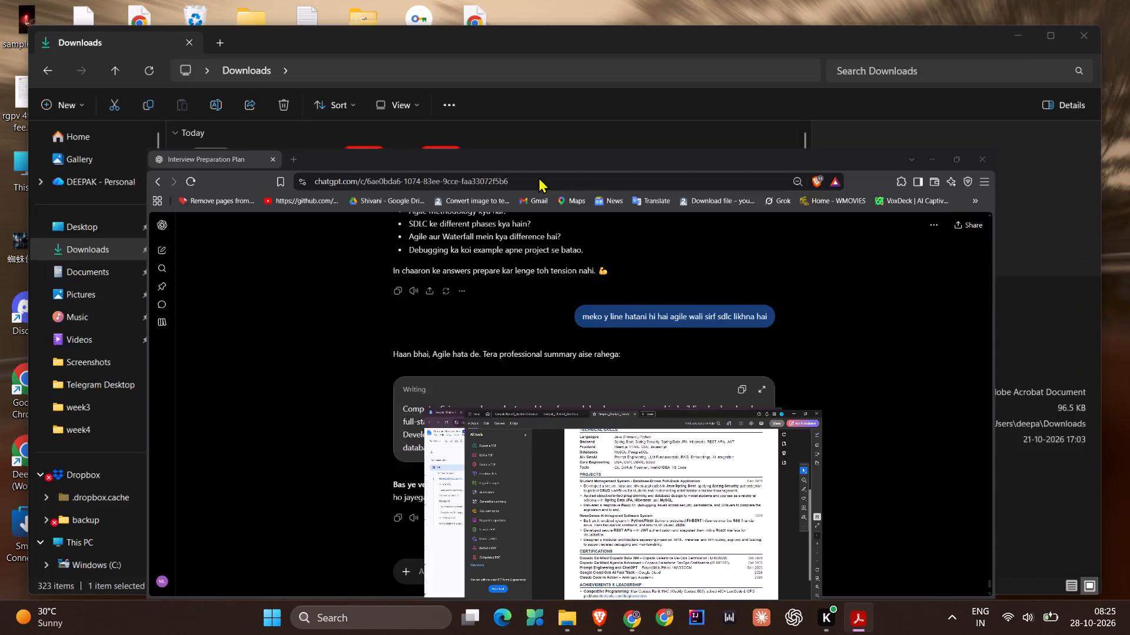
pyautogui.press('super+d')
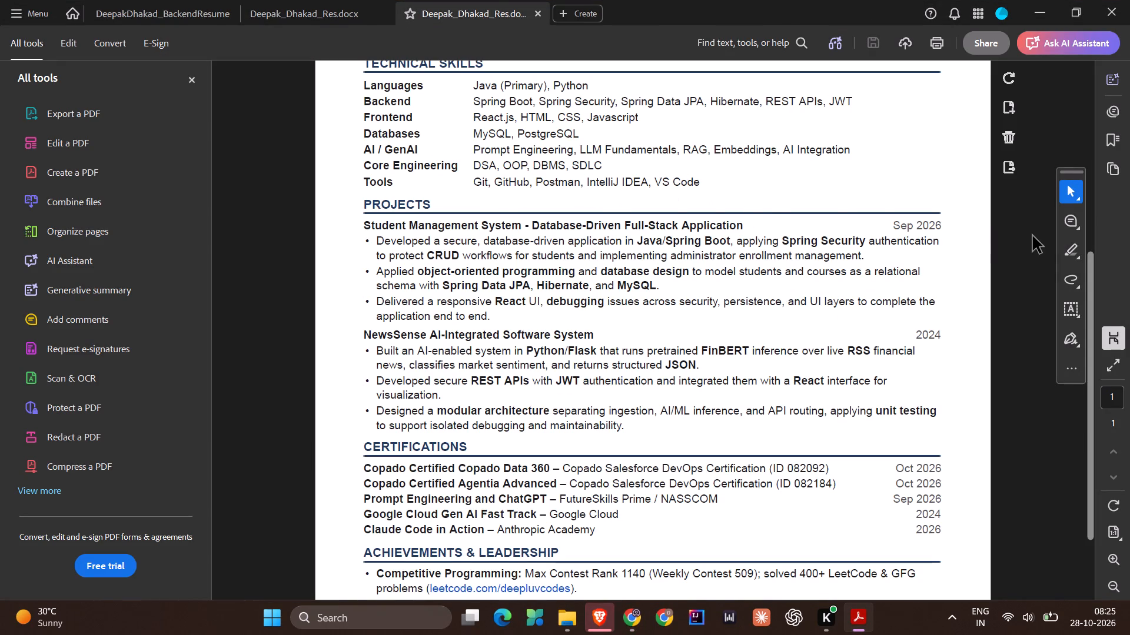
pyautogui.scroll(-3, 950, 306)
pyautogui.scroll(5, 950, 306)
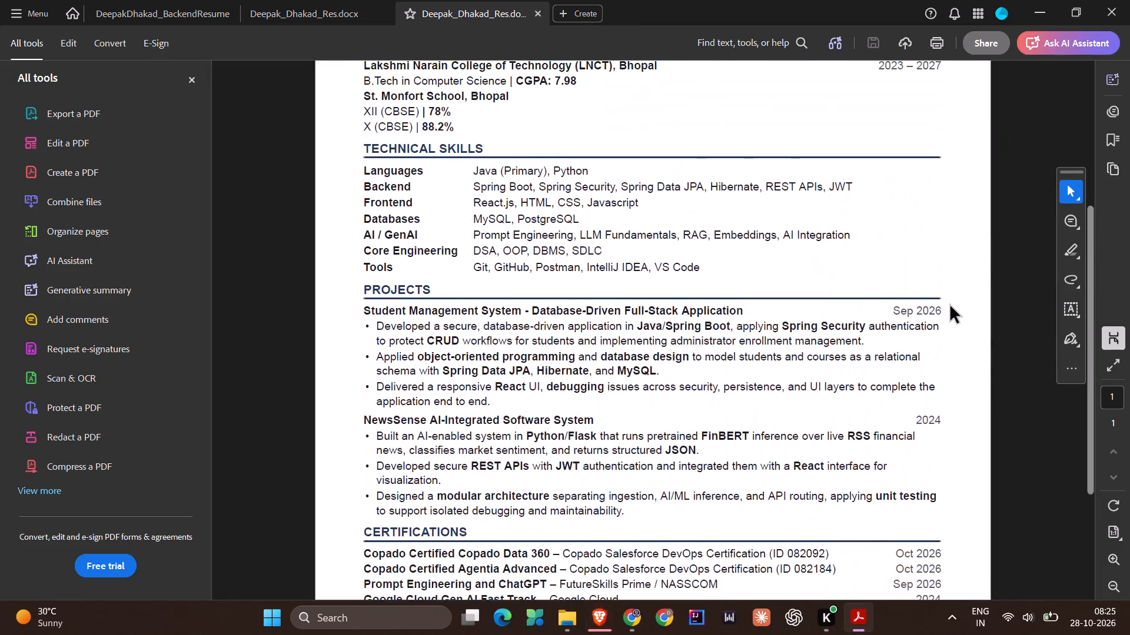
pyautogui.scroll(2, 950, 306)
pyautogui.scroll(-4, 950, 306)
pyautogui.scroll(1, 950, 306)
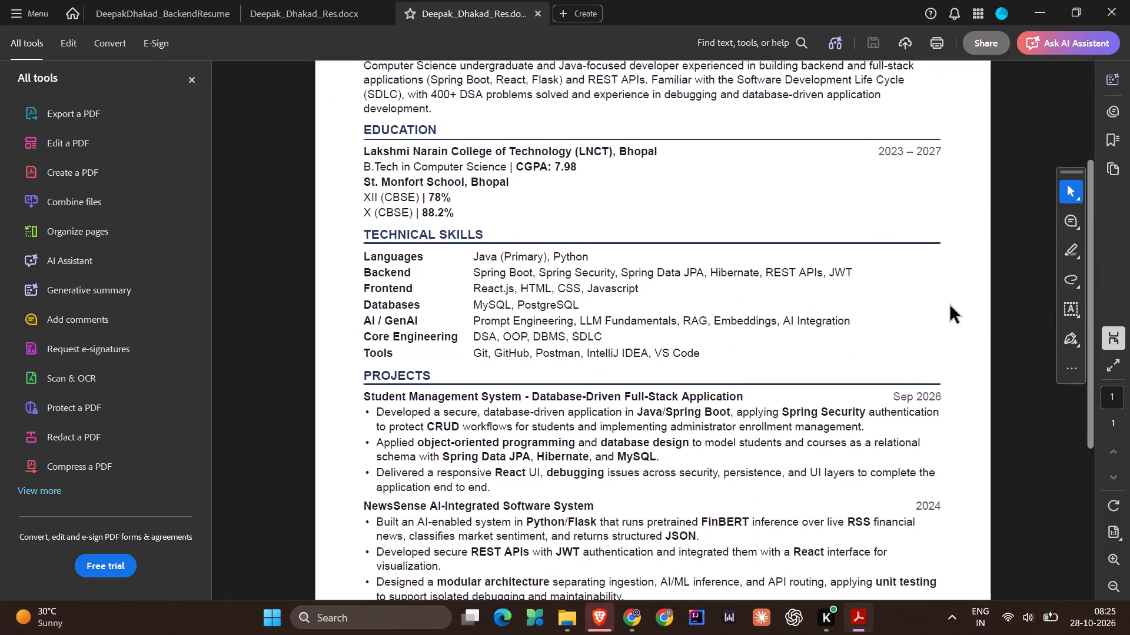
pyautogui.scroll(1, 950, 306)
pyautogui.scroll(-4, 950, 306)
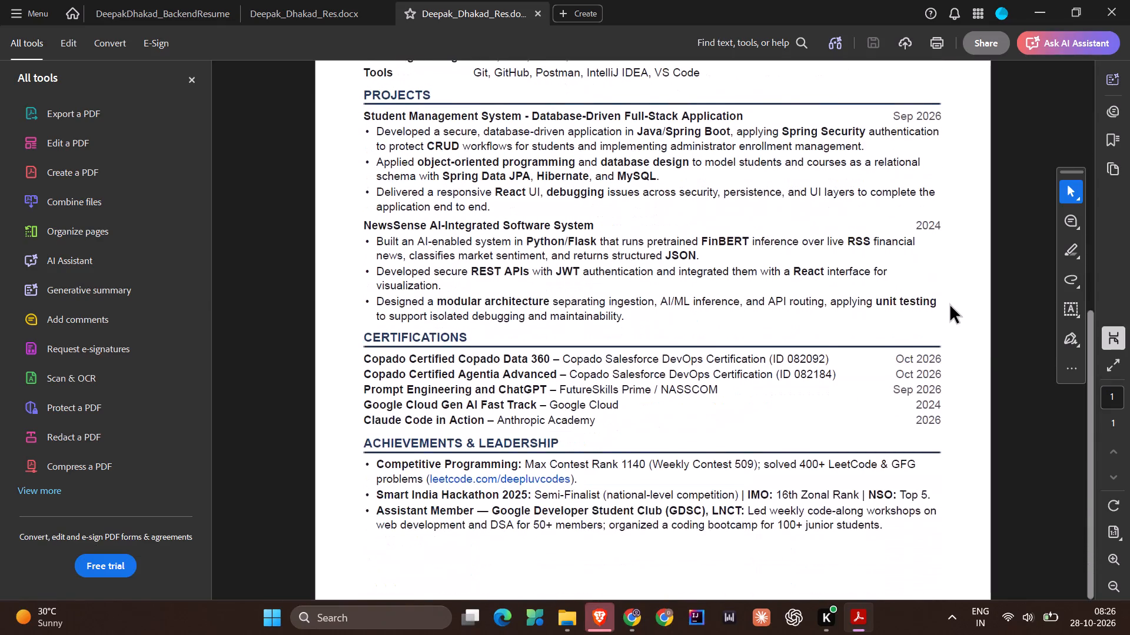
pyautogui.scroll(3, 950, 306)
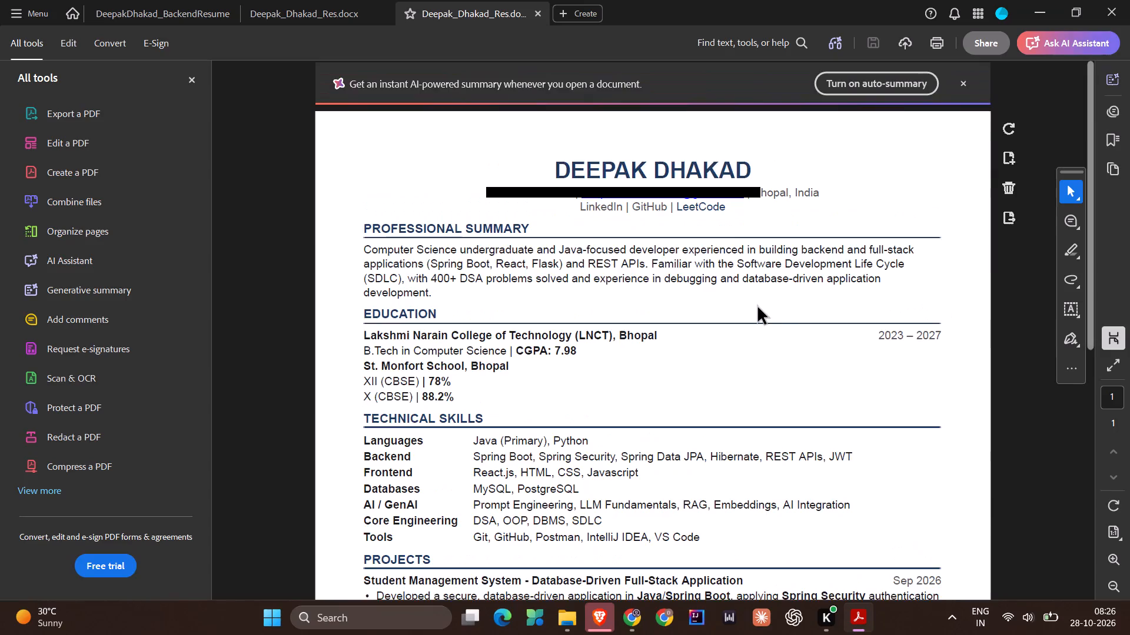
pyautogui.scroll(-3, 758, 308)
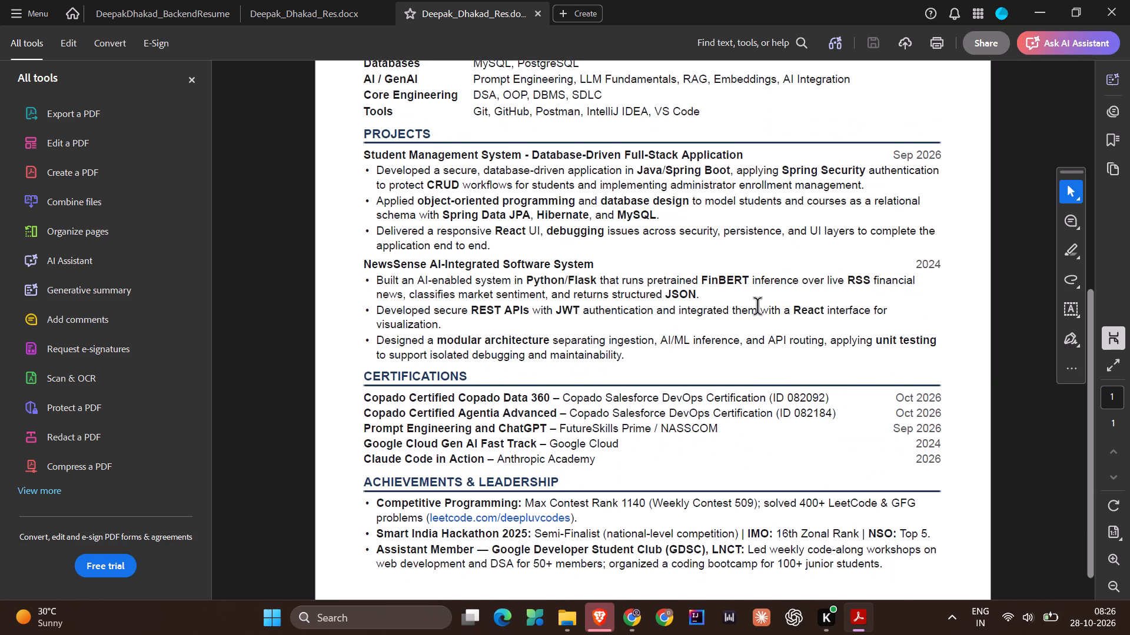
pyautogui.scroll(-1, 758, 308)
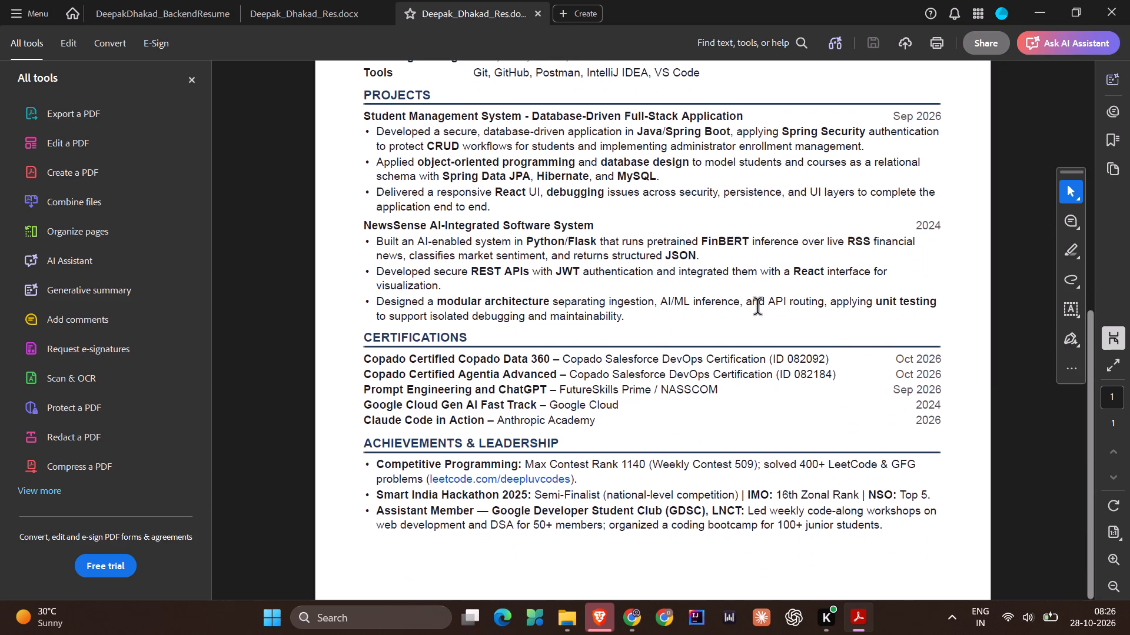
pyautogui.scroll(3, 758, 308)
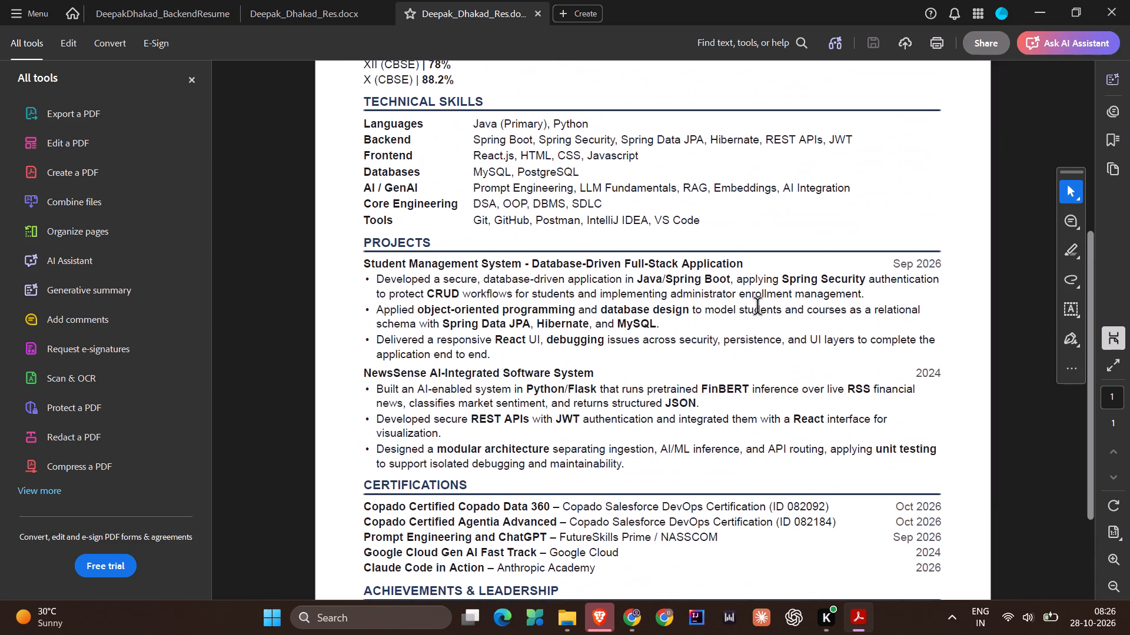
pyautogui.scroll(3, 758, 308)
# Recheck the exported resume PDF from Projects back up through Technical Skills and Education to the Professional Summary and contact header.
pyautogui.scroll(5, 758, 308)
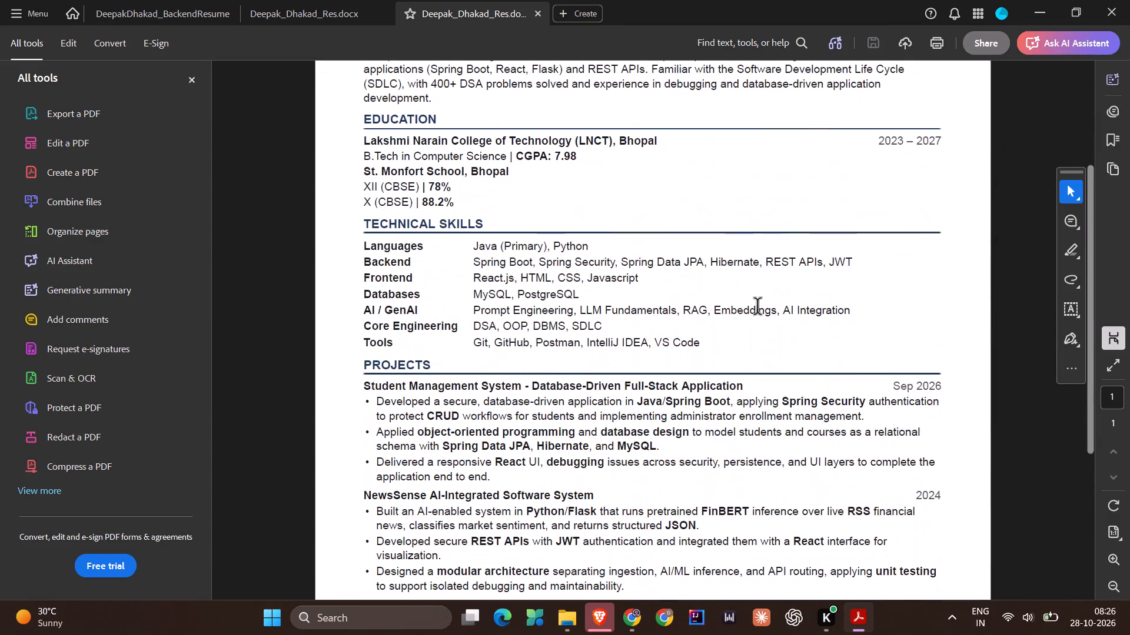
pyautogui.scroll(1, 758, 308)
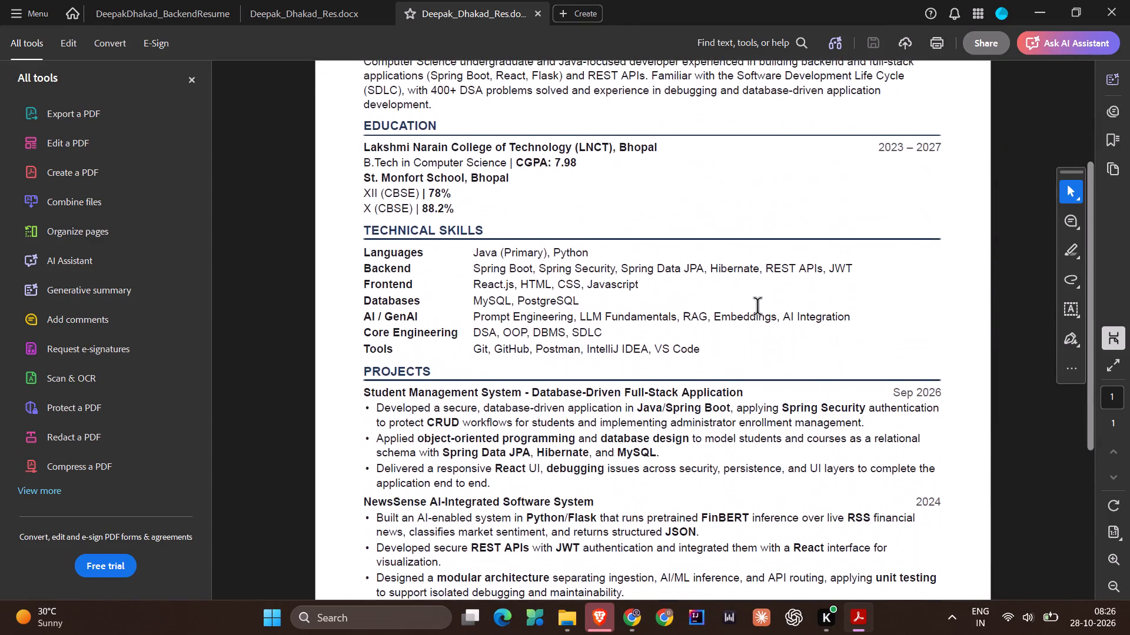
pyautogui.scroll(1, 758, 308)
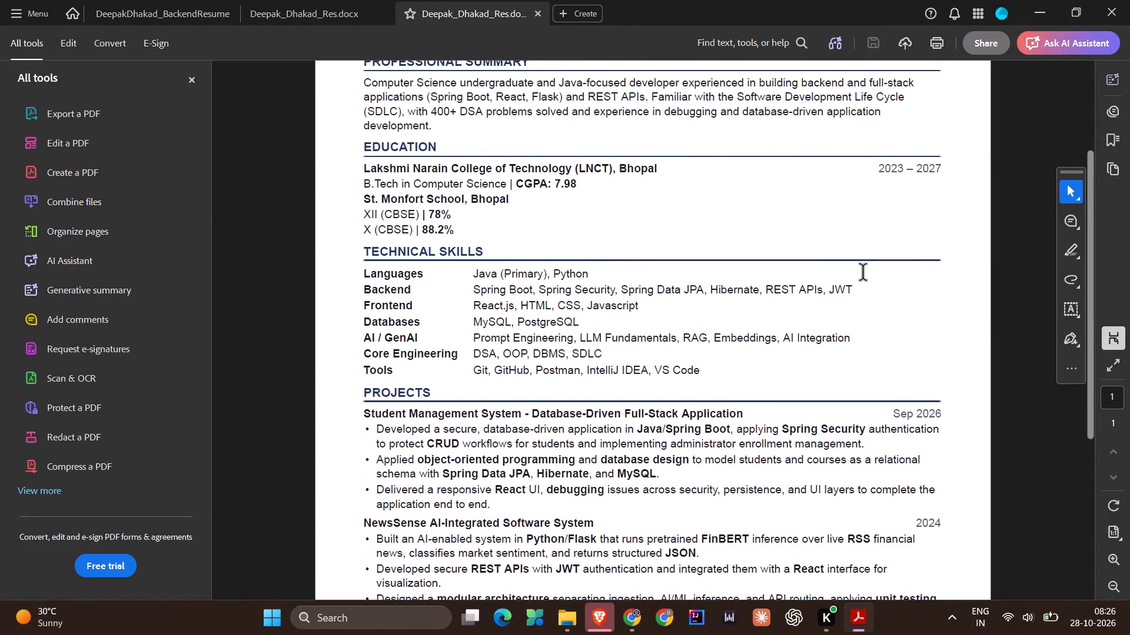
pyautogui.scroll(2, 863, 273)
pyautogui.scroll(-5, 863, 273)
pyautogui.scroll(4, 863, 273)
pyautogui.hotkey('alt', 'Tab')
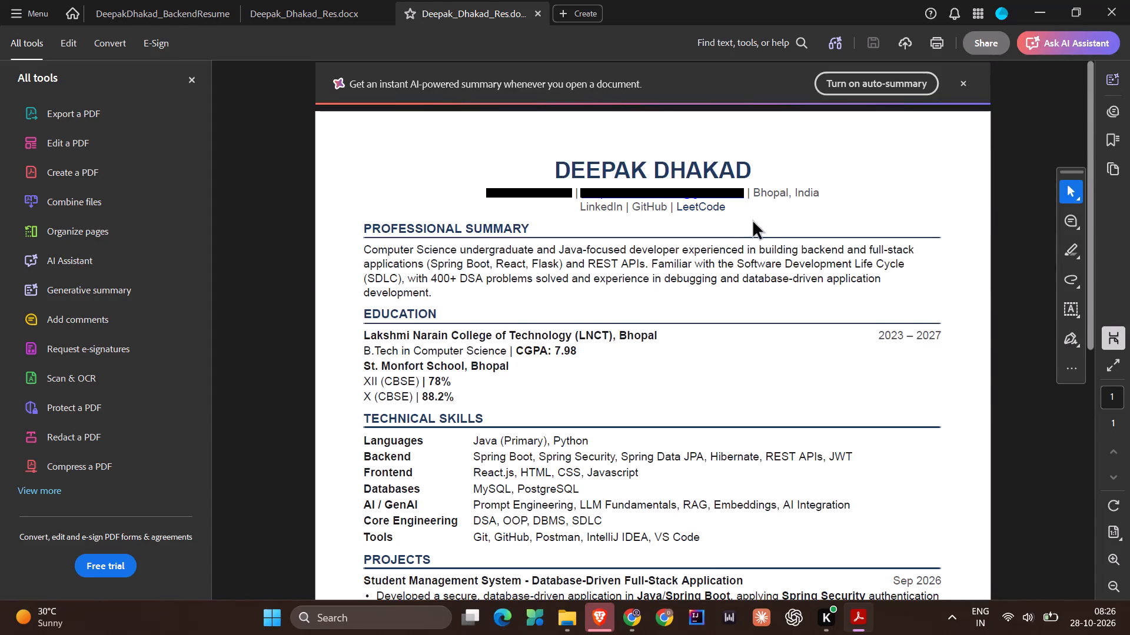
pyautogui.hotkey('alt', 'Tab')
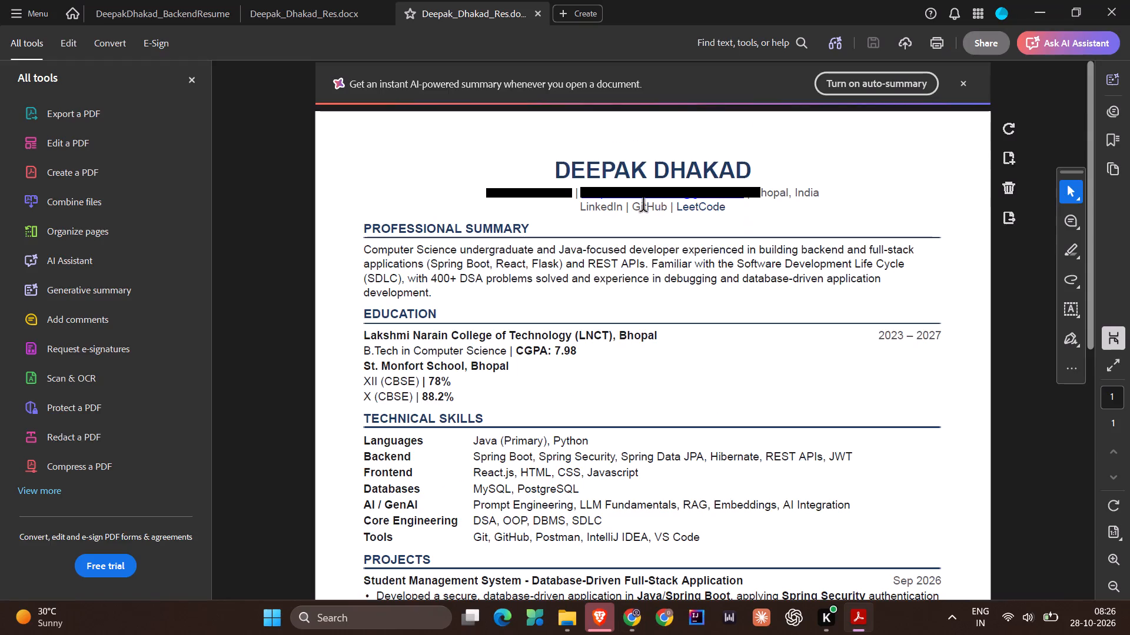
pyautogui.scroll(-5, 644, 205)
pyautogui.scroll(5, 644, 205)
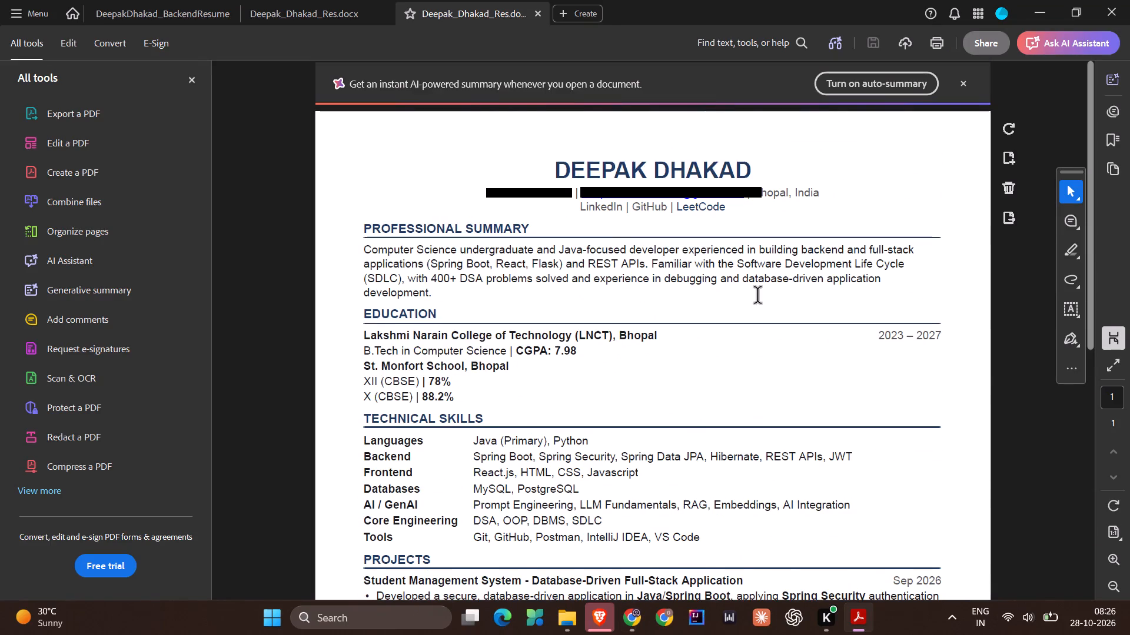
pyautogui.scroll(-5, 758, 296)
pyautogui.scroll(4, 758, 296)
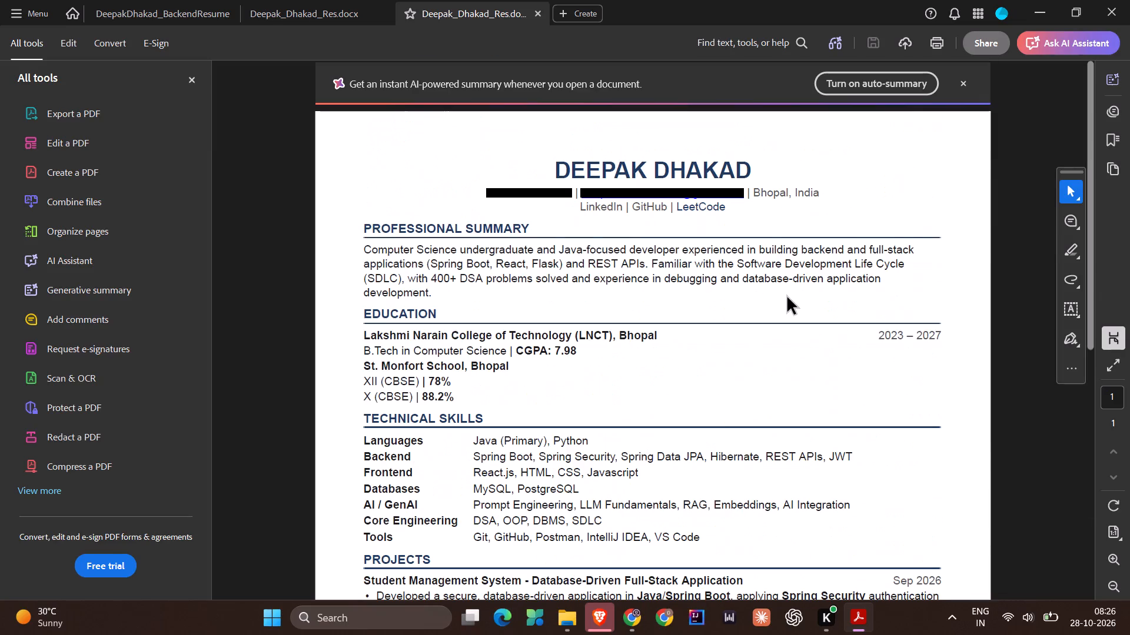
# Switch from Adobe Acrobat back to the resume document open in Google Docs in Chrome.
pyautogui.click(627, 630)
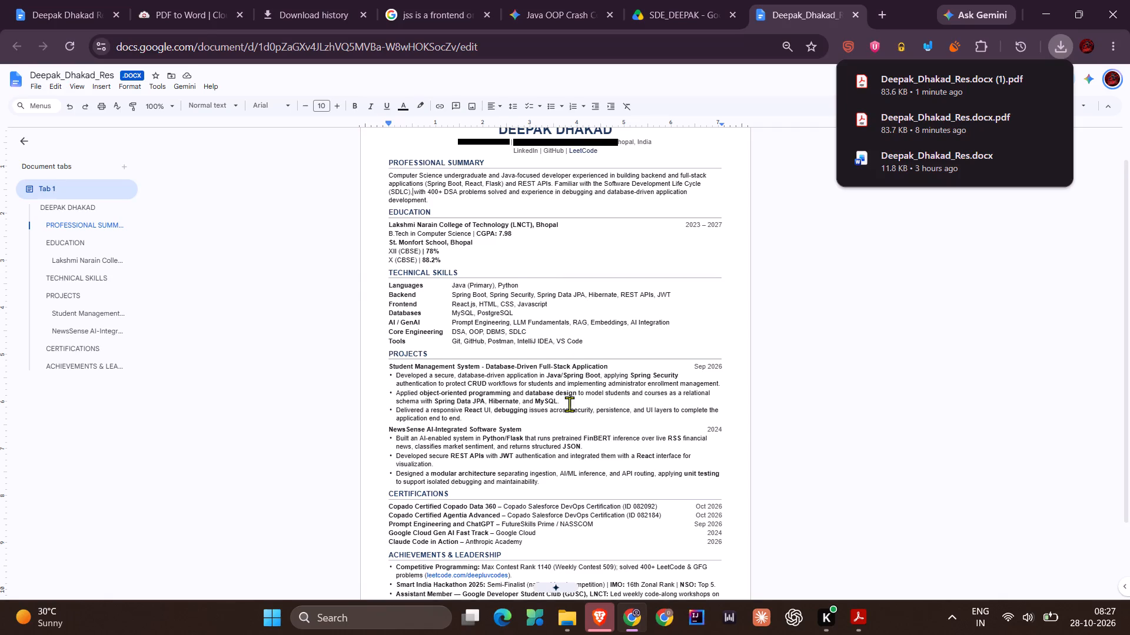
pyautogui.click(809, 417)
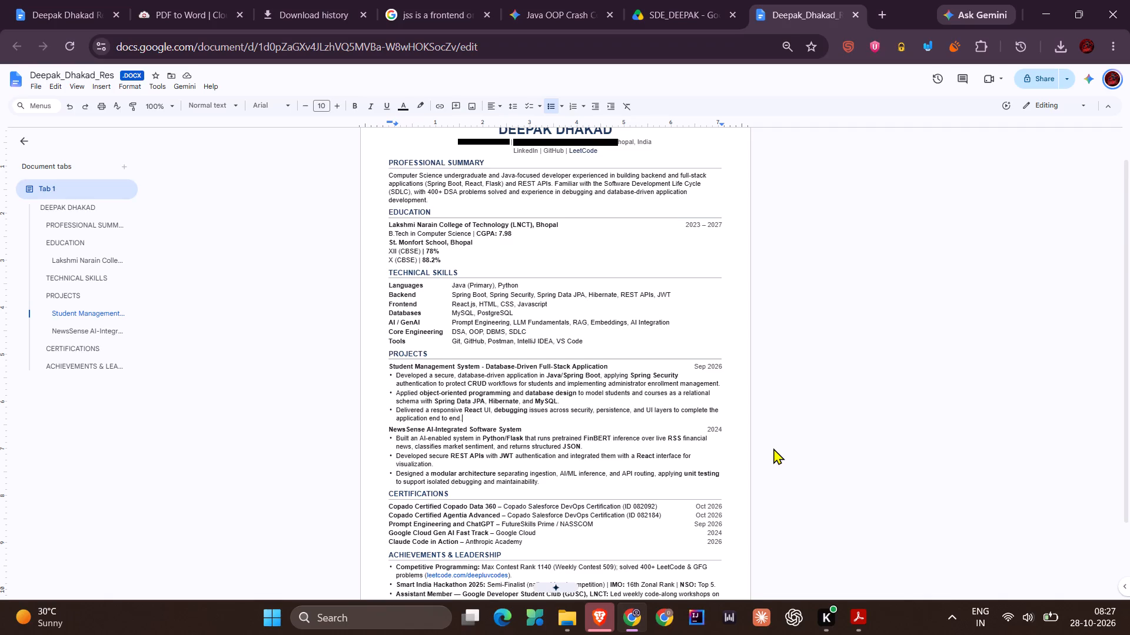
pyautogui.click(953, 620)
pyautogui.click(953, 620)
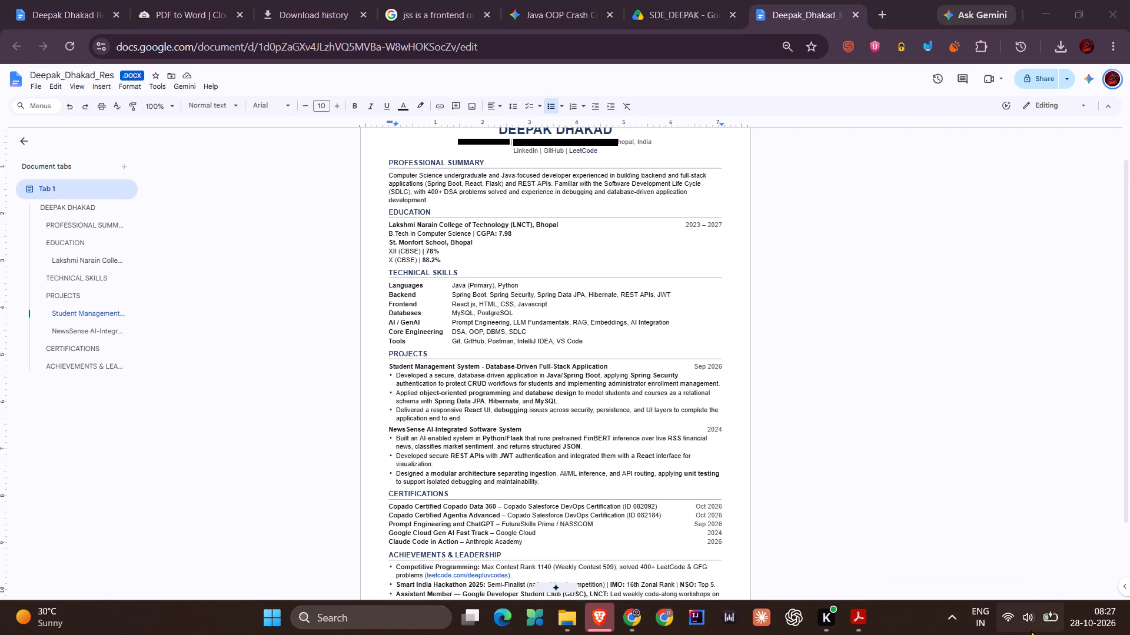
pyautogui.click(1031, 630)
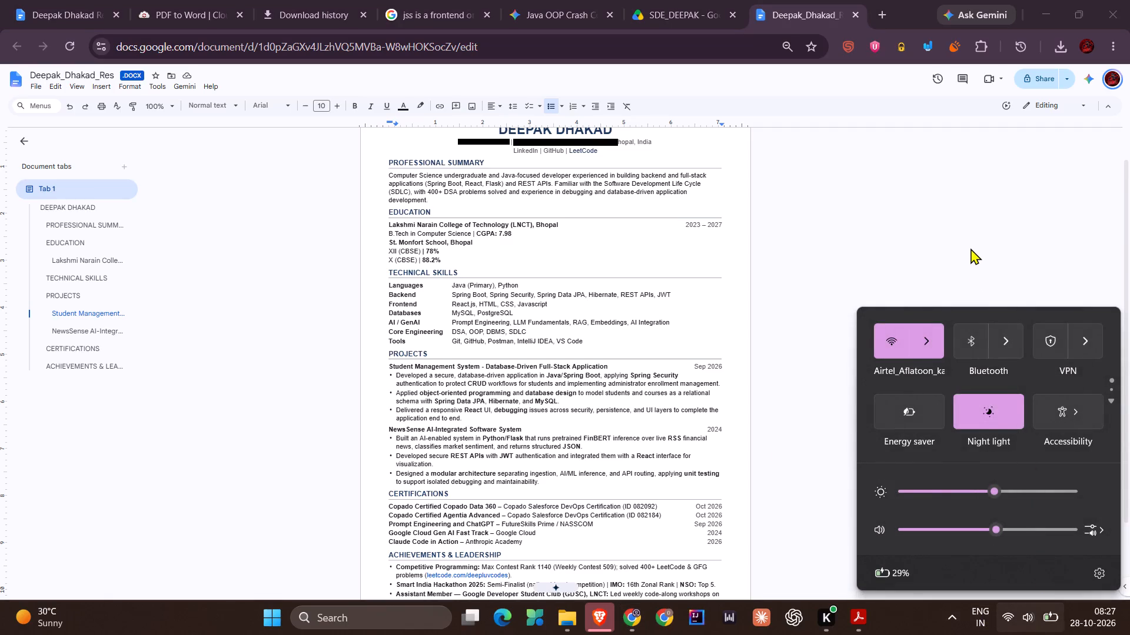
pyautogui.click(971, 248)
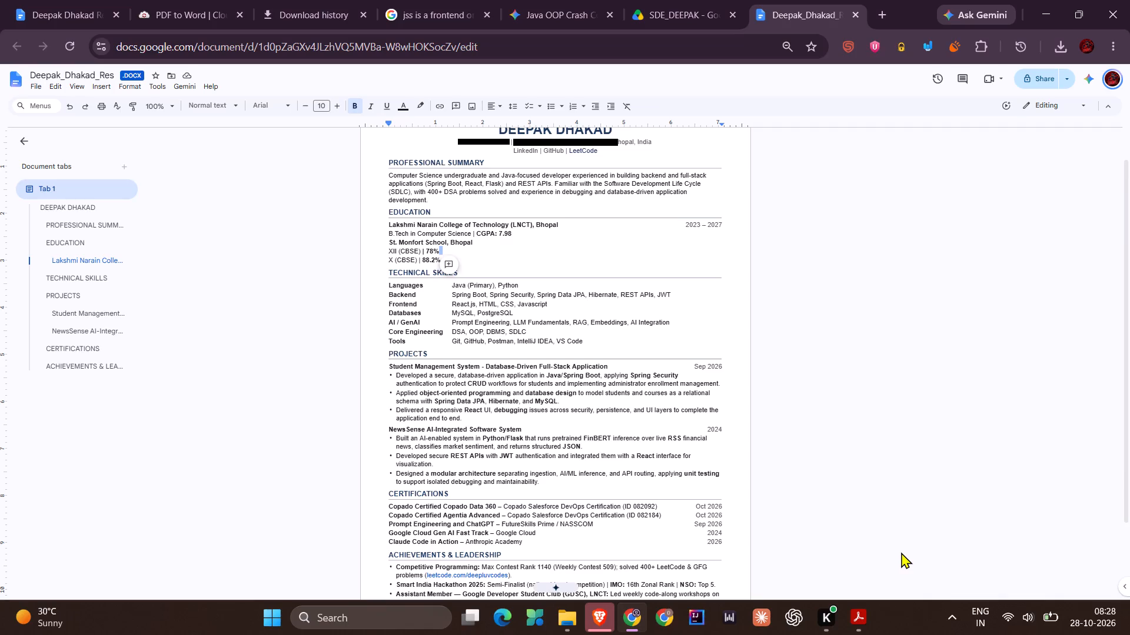
# Review the resume document once more from the Professional Summary down to Achievements & Leadership, rechecking skills, projects and certifications in an enlarged view.
pyautogui.click(360, 349)
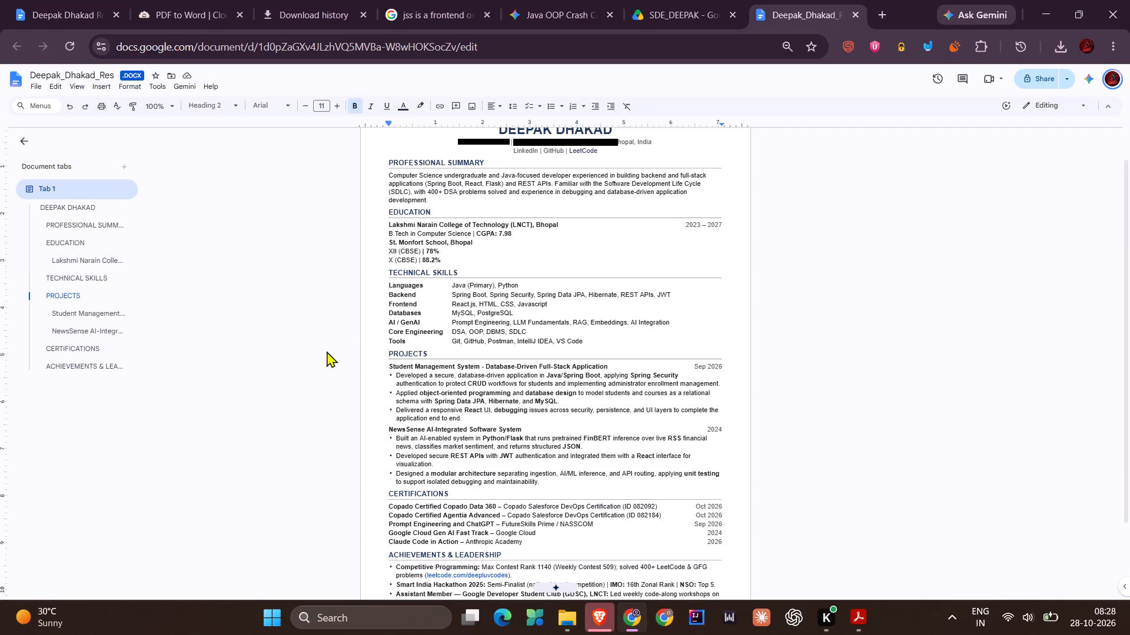
pyautogui.scroll(-2, 496, 303)
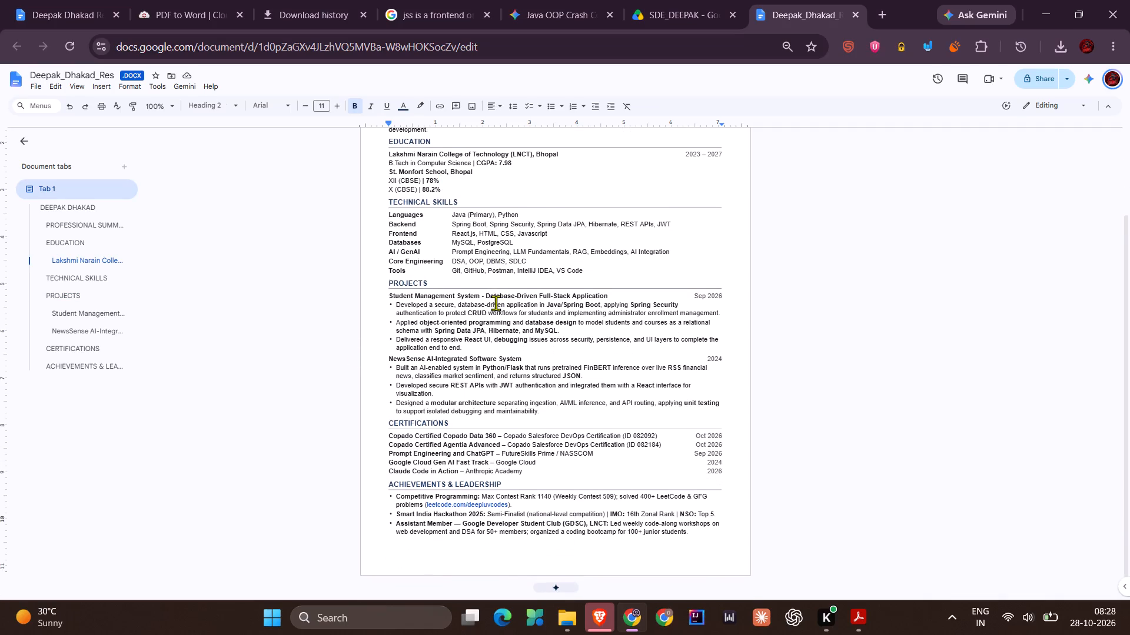
pyautogui.scroll(-1, 496, 303)
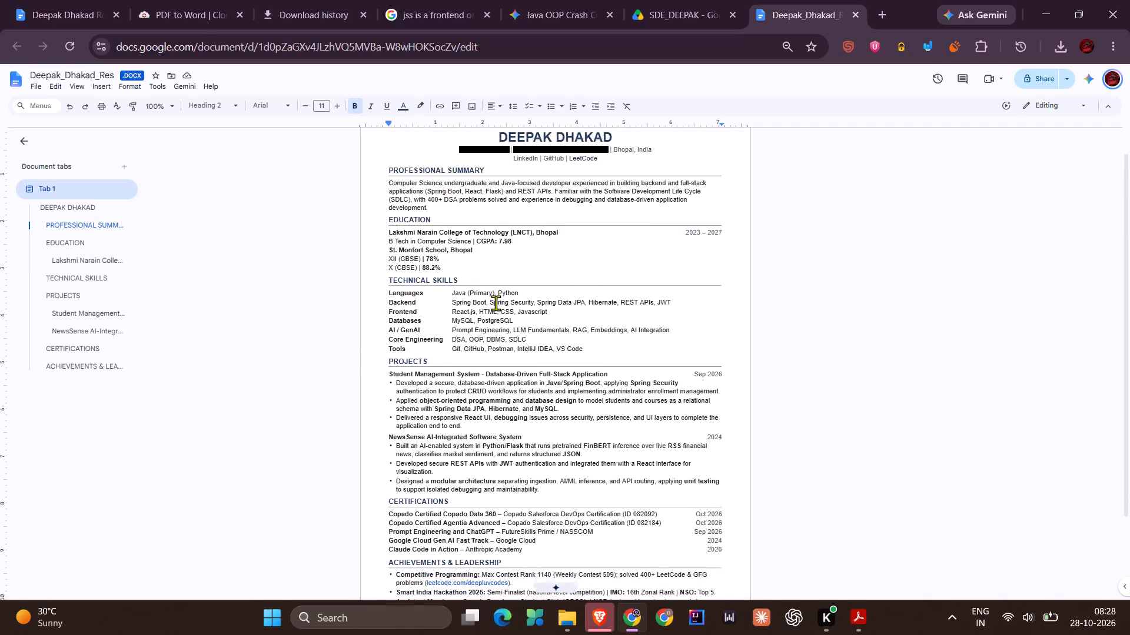
pyautogui.scroll(-1, 496, 303)
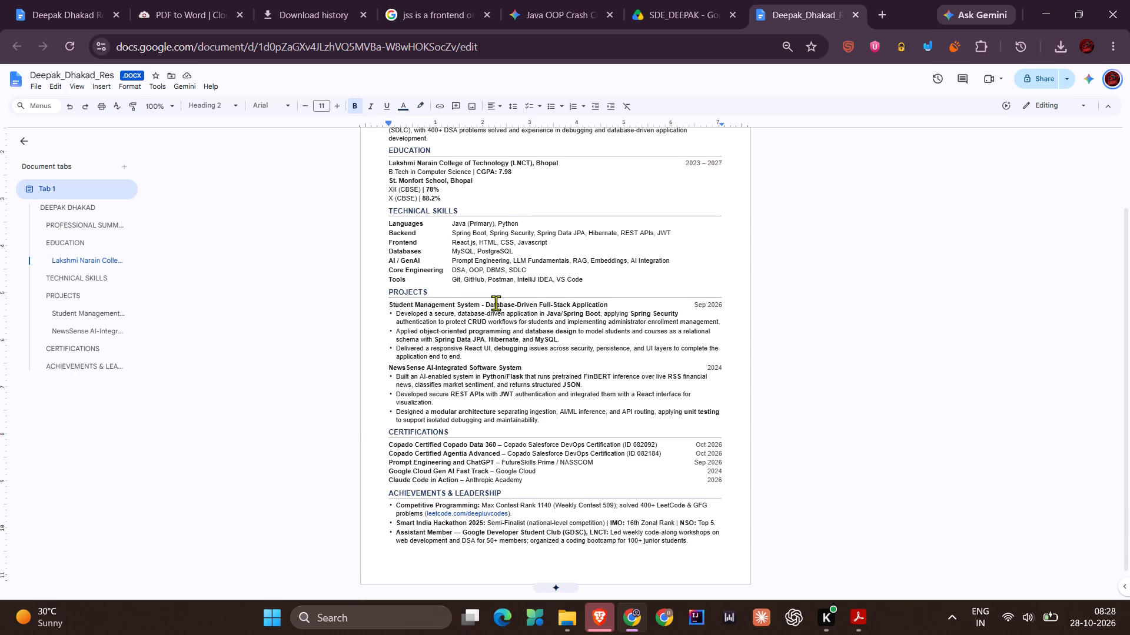
pyautogui.scroll(-1, 496, 303)
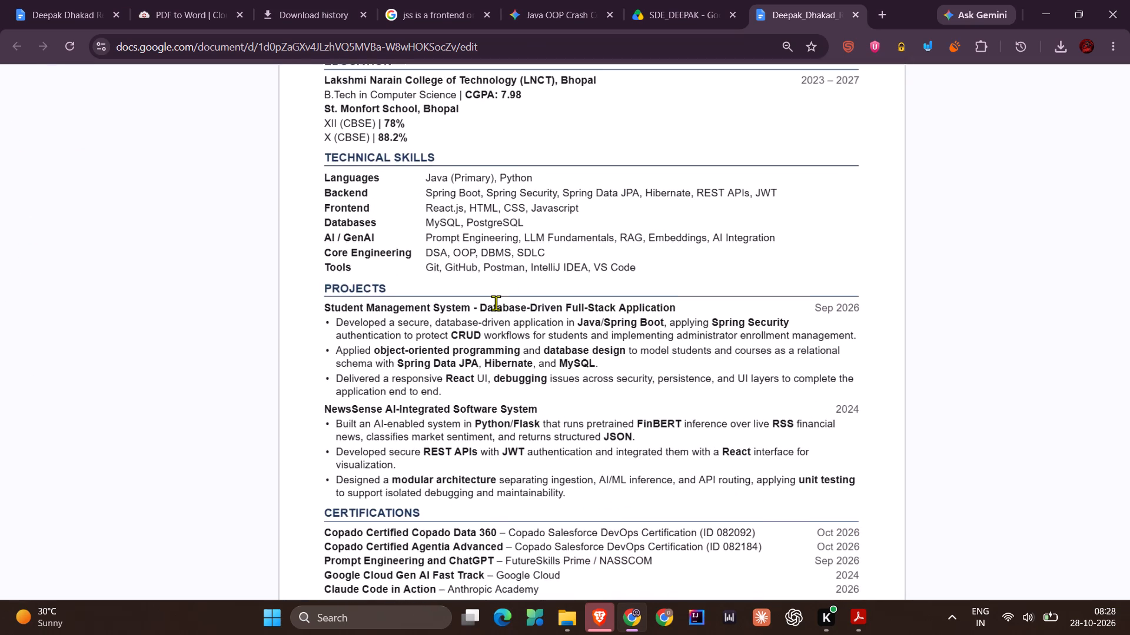
pyautogui.scroll(1, 496, 303)
pyautogui.scroll(1, 614, 301)
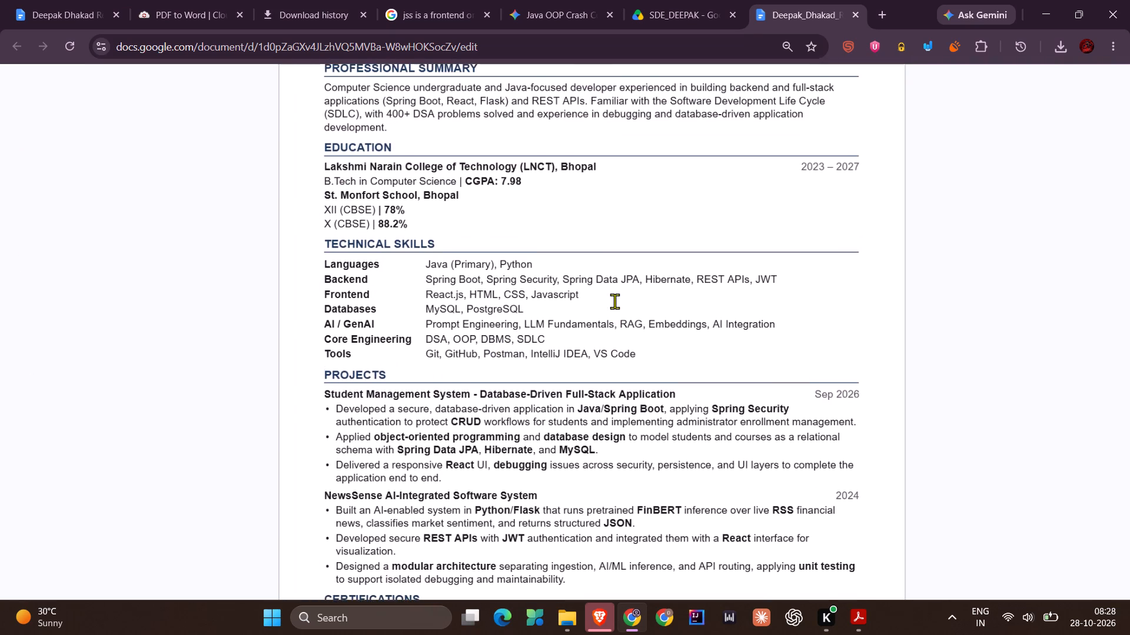
pyautogui.scroll(1, 614, 301)
pyautogui.scroll(-4, 614, 301)
pyautogui.scroll(1, 614, 301)
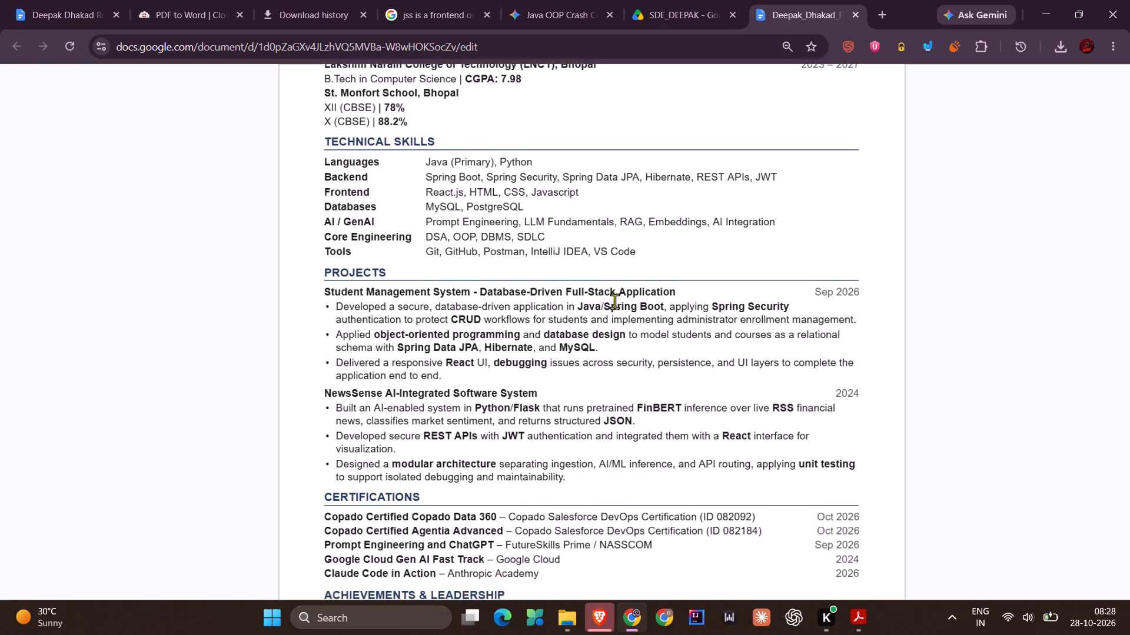
pyautogui.scroll(1, 614, 301)
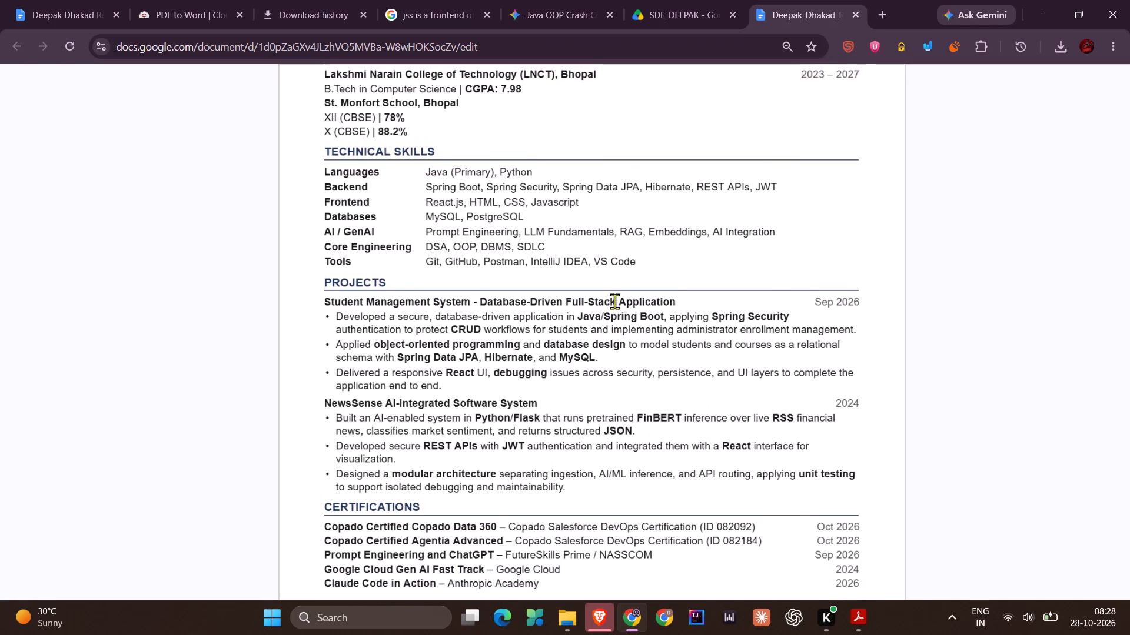
pyautogui.scroll(4, 614, 301)
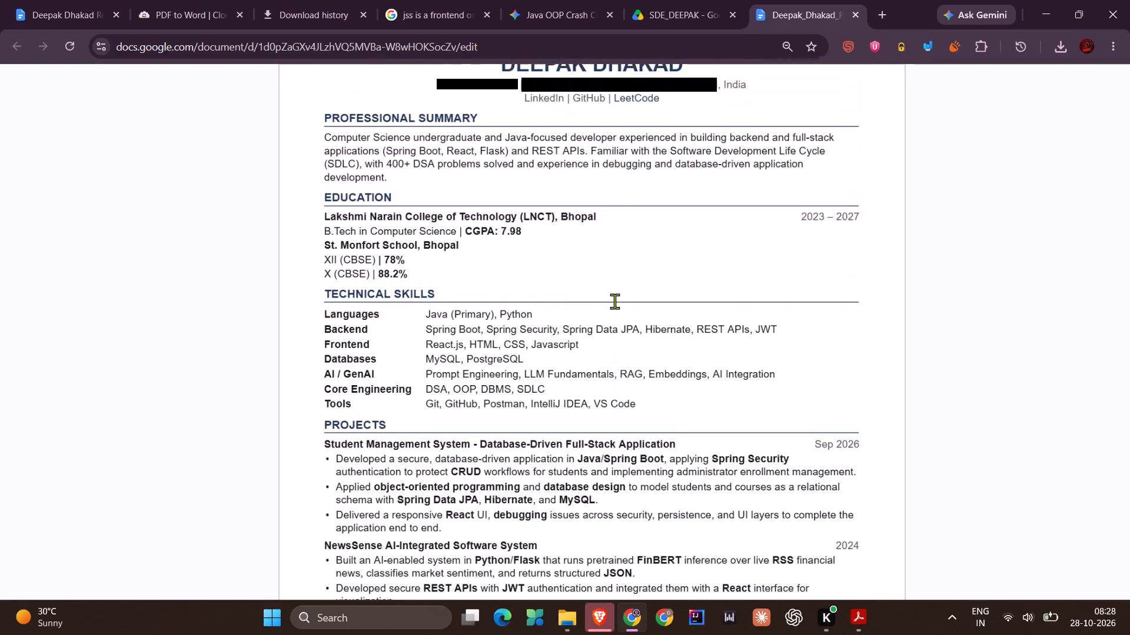
# Proofread the resume document again from the header through Technical Skills, Projects and Certifications to Achievements & Leadership.
pyautogui.scroll(-1, 614, 301)
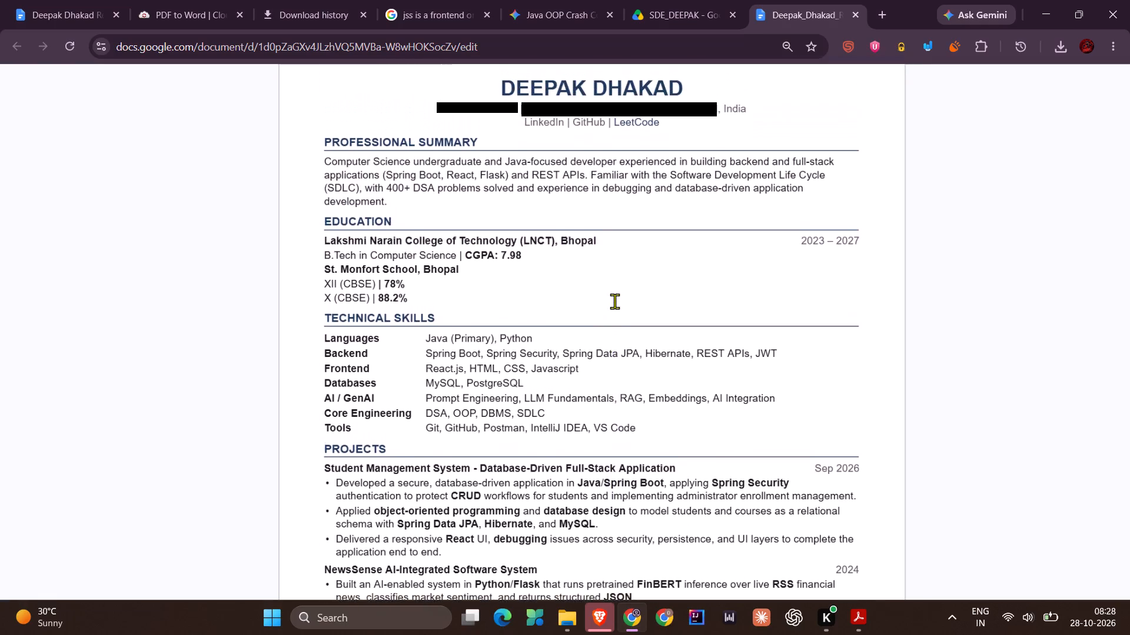
pyautogui.scroll(-1, 614, 301)
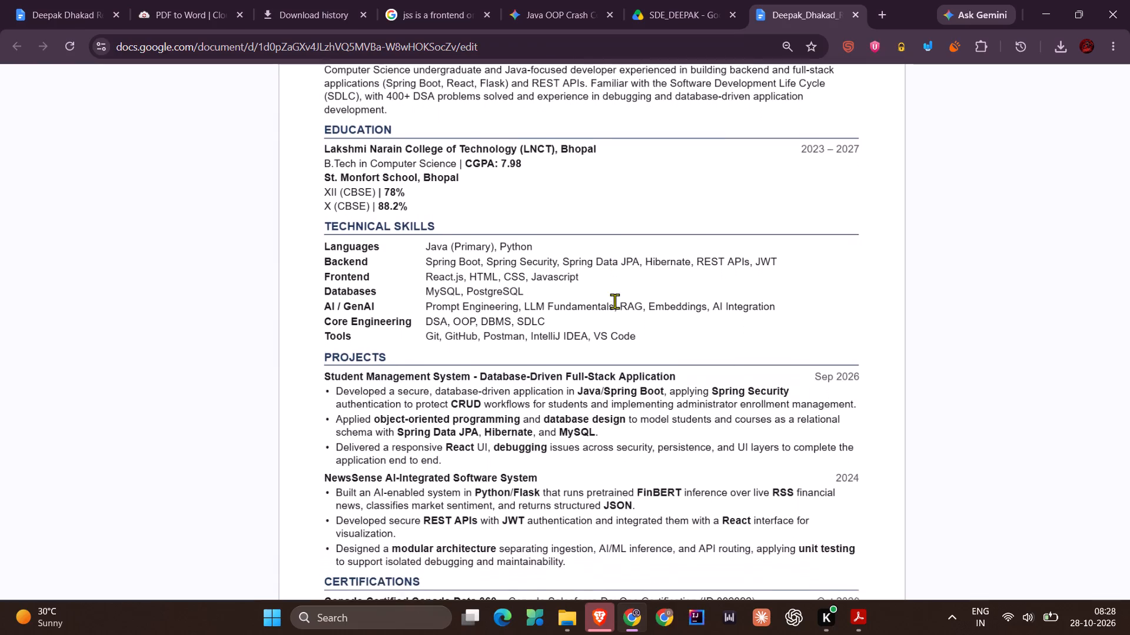
pyautogui.scroll(-3, 614, 301)
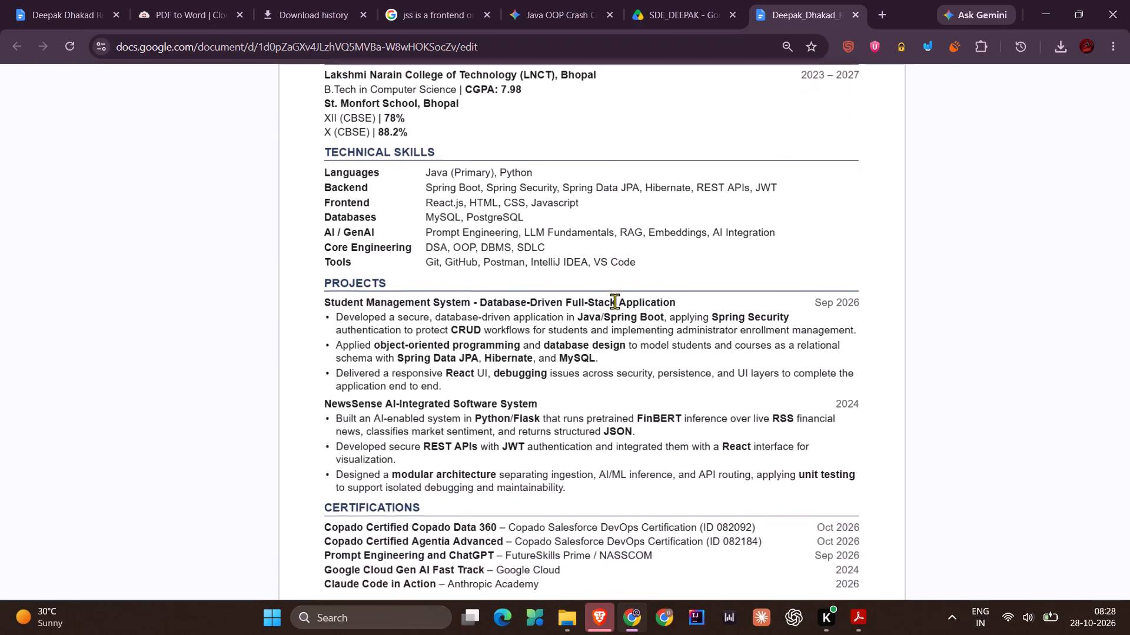
pyautogui.scroll(-3, 614, 301)
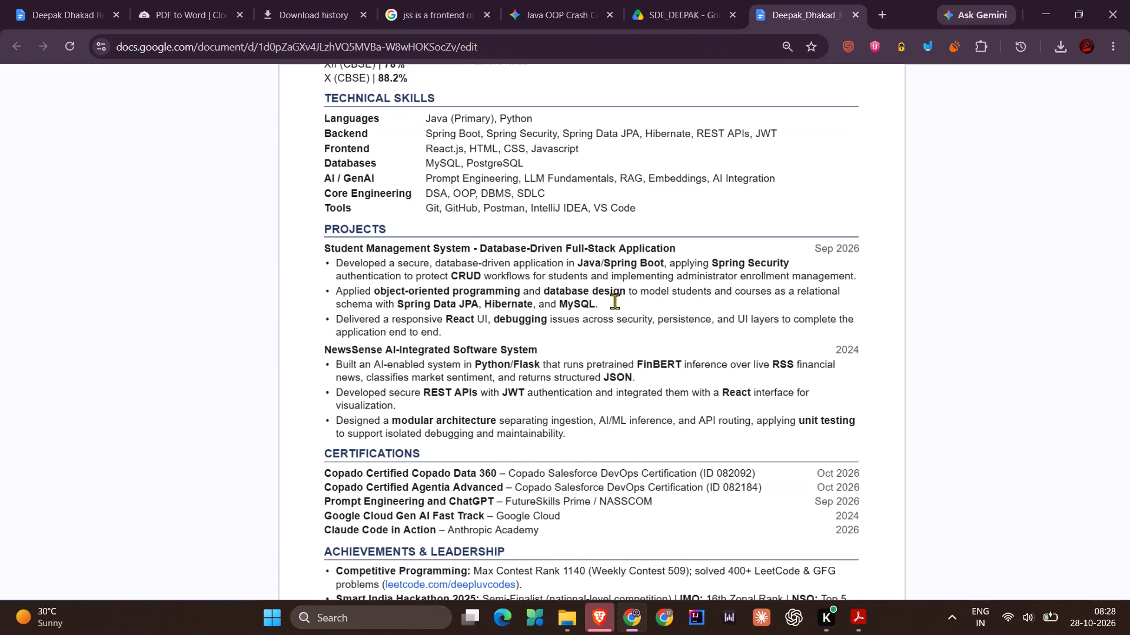
pyautogui.scroll(-3, 614, 301)
pyautogui.scroll(1, 614, 301)
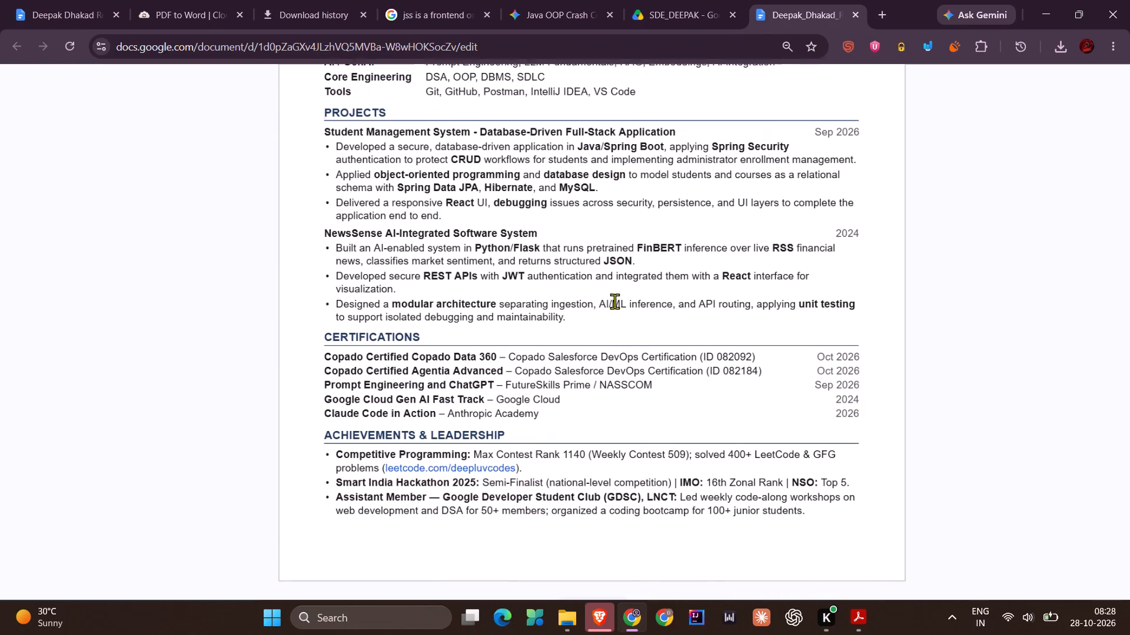
pyautogui.scroll(2, 614, 301)
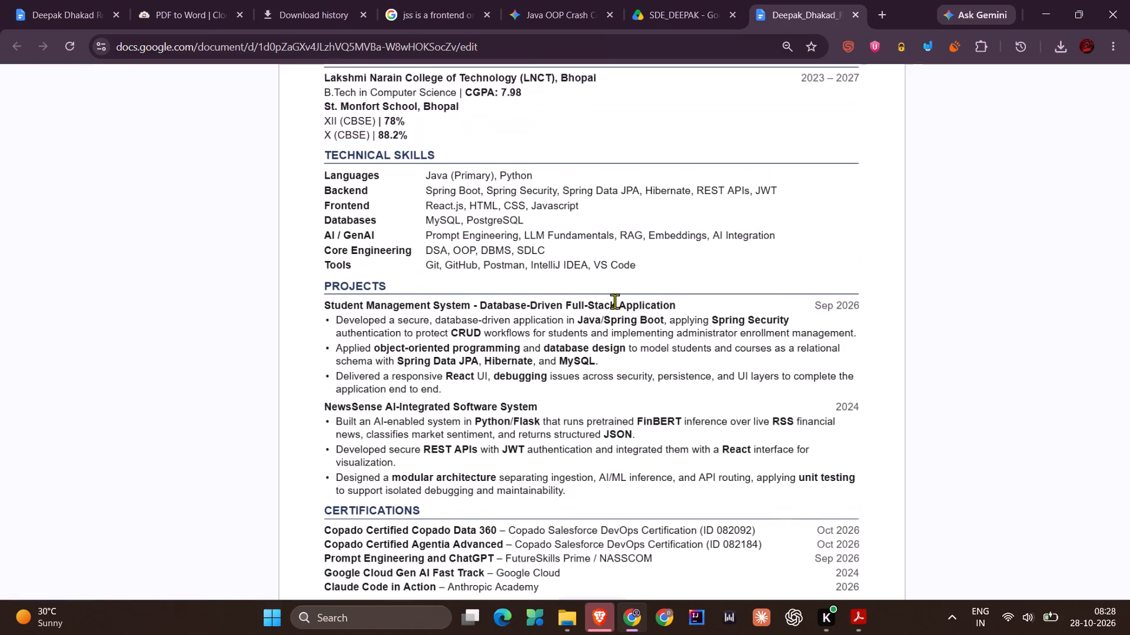
pyautogui.scroll(2, 614, 301)
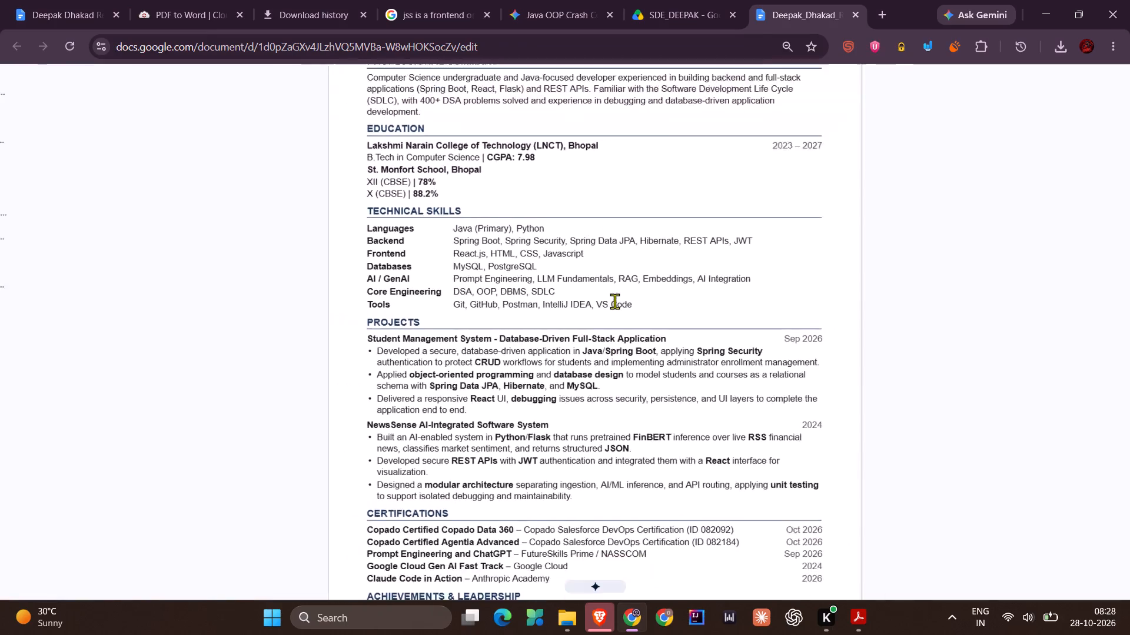
# Examine the resume's Technical Skills, both project entries, Certifications and Achievements & Leadership once more, along with the Professional Summary.
pyautogui.scroll(-1, 614, 301)
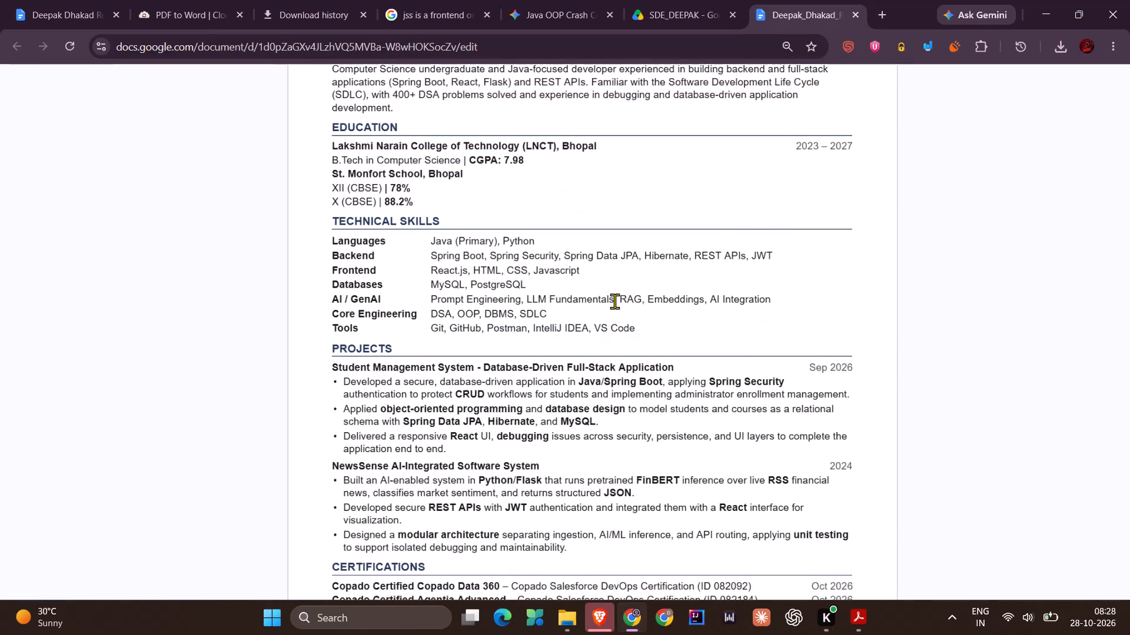
pyautogui.scroll(-2, 614, 301)
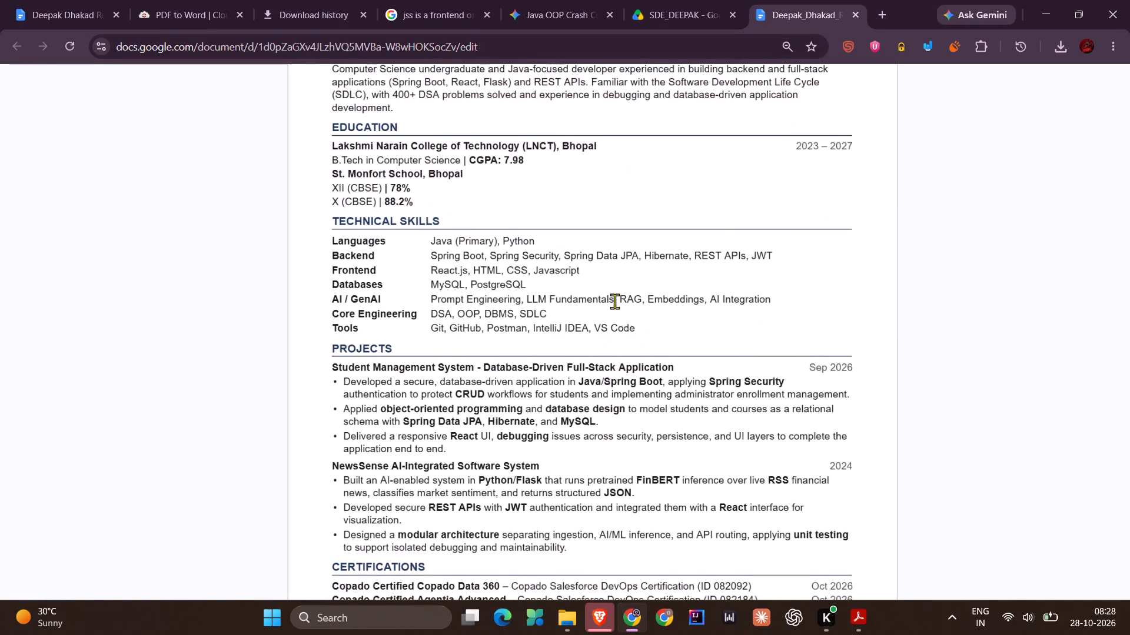
pyautogui.scroll(-3, 614, 301)
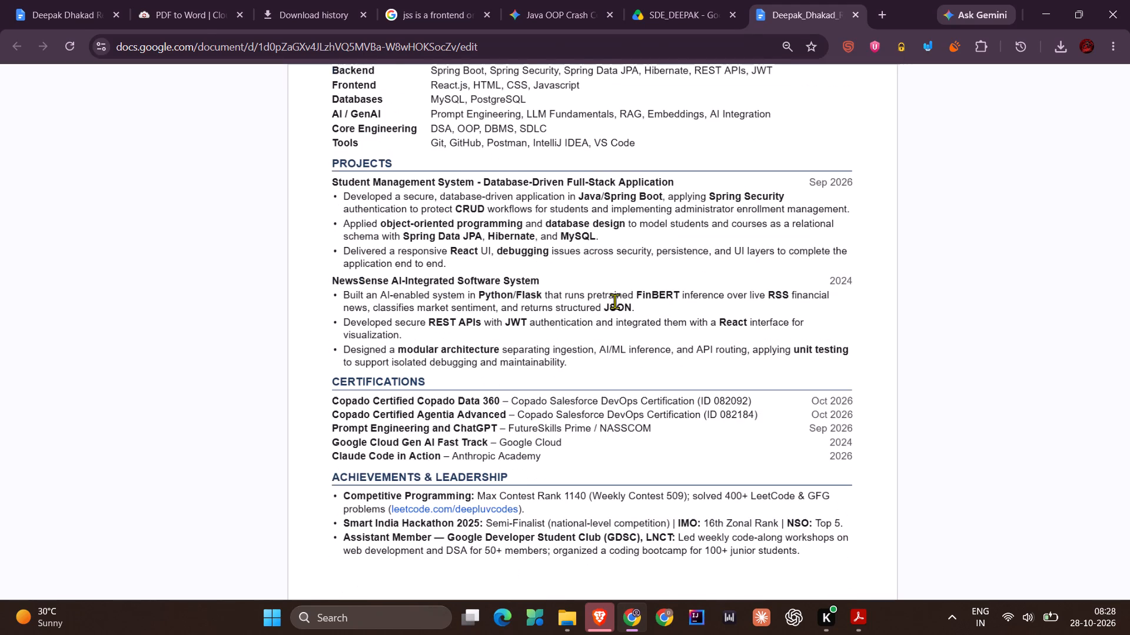
pyautogui.scroll(-1, 614, 301)
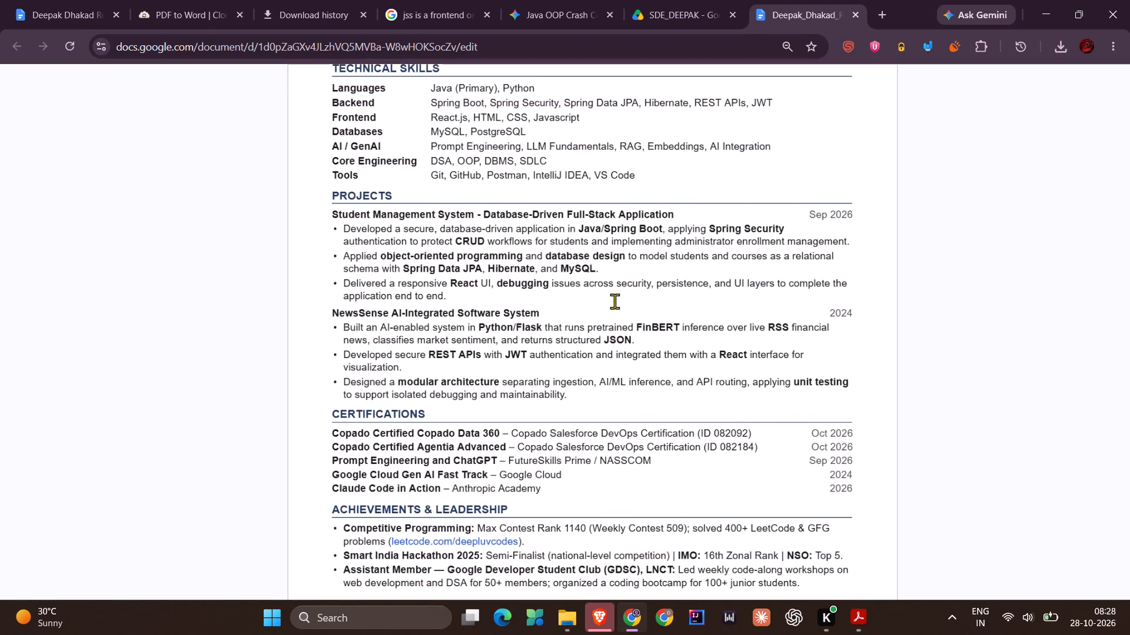
pyautogui.scroll(-1, 614, 301)
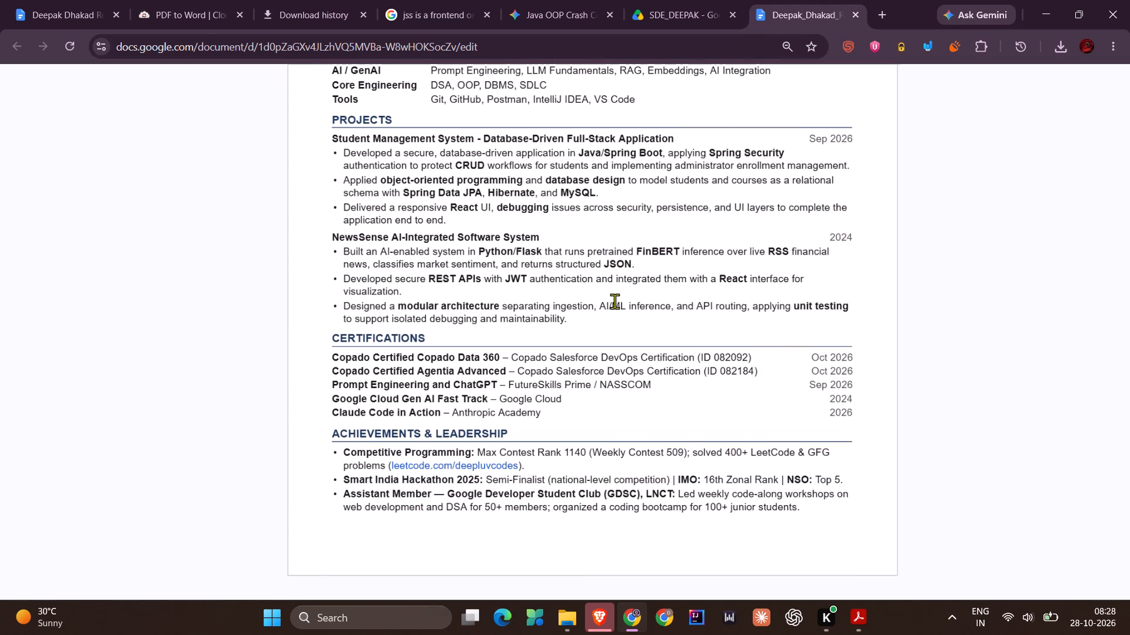
pyautogui.scroll(2, 614, 301)
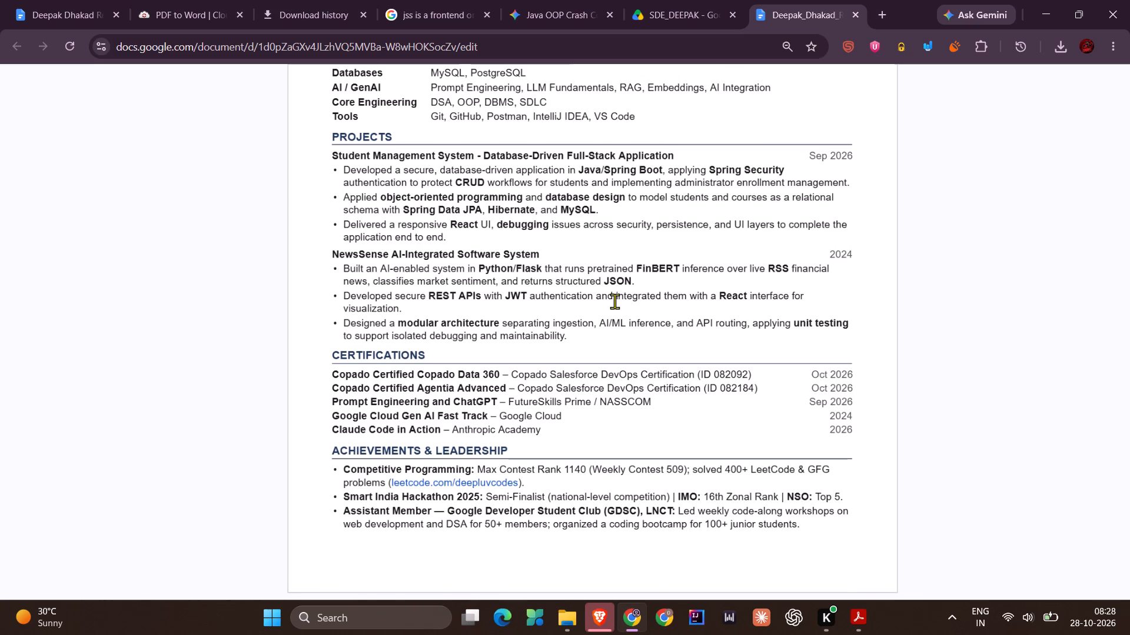
pyautogui.scroll(1, 614, 301)
pyautogui.scroll(6, 753, 322)
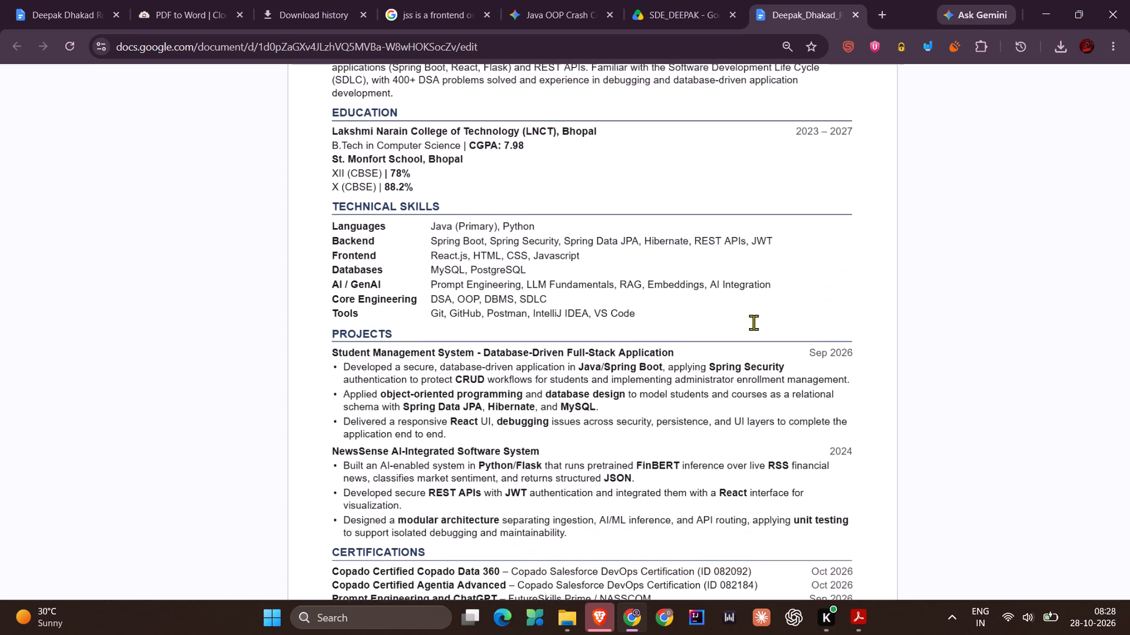
pyautogui.scroll(1, 753, 322)
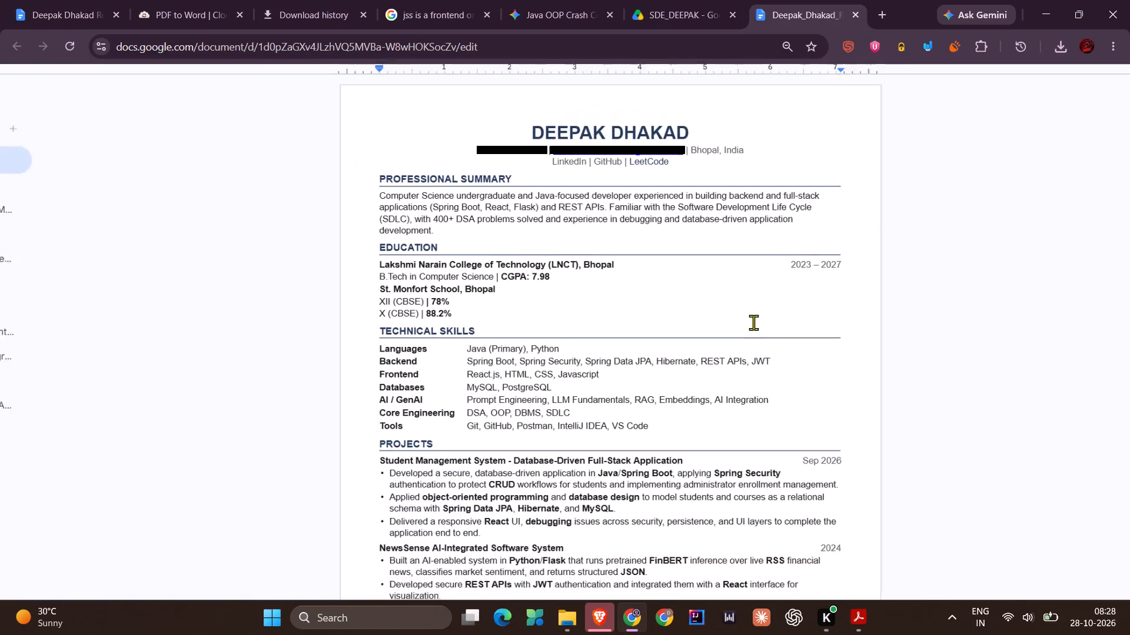
pyautogui.scroll(-4, 753, 322)
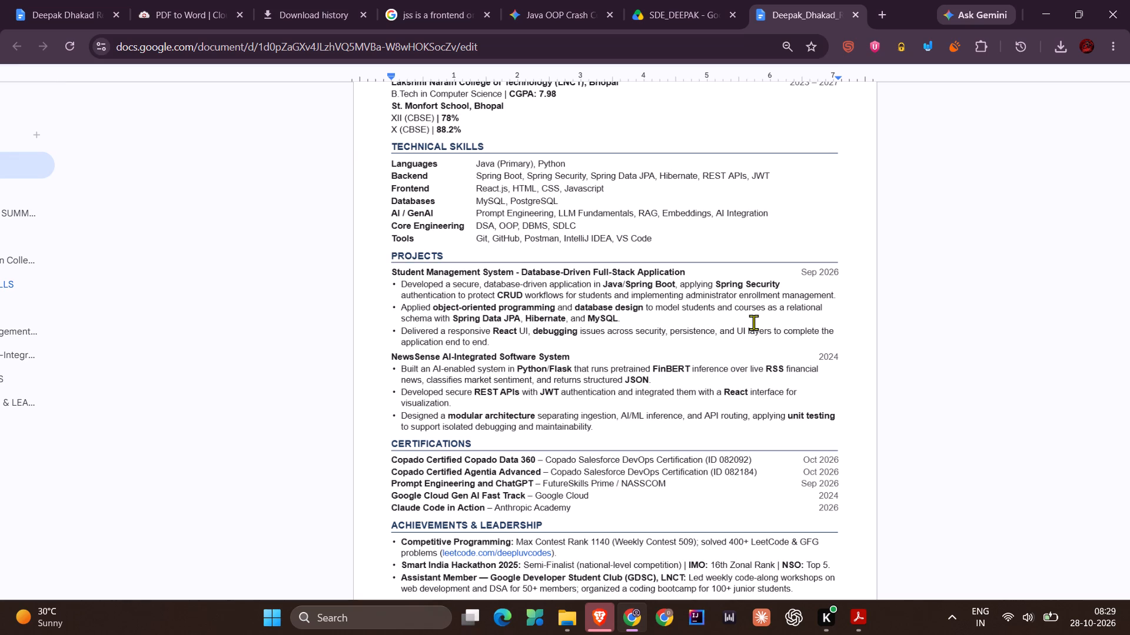
# Delete the two Copado certification entries from the Certifications section of the resume.
pyautogui.scroll(-1, 794, 425)
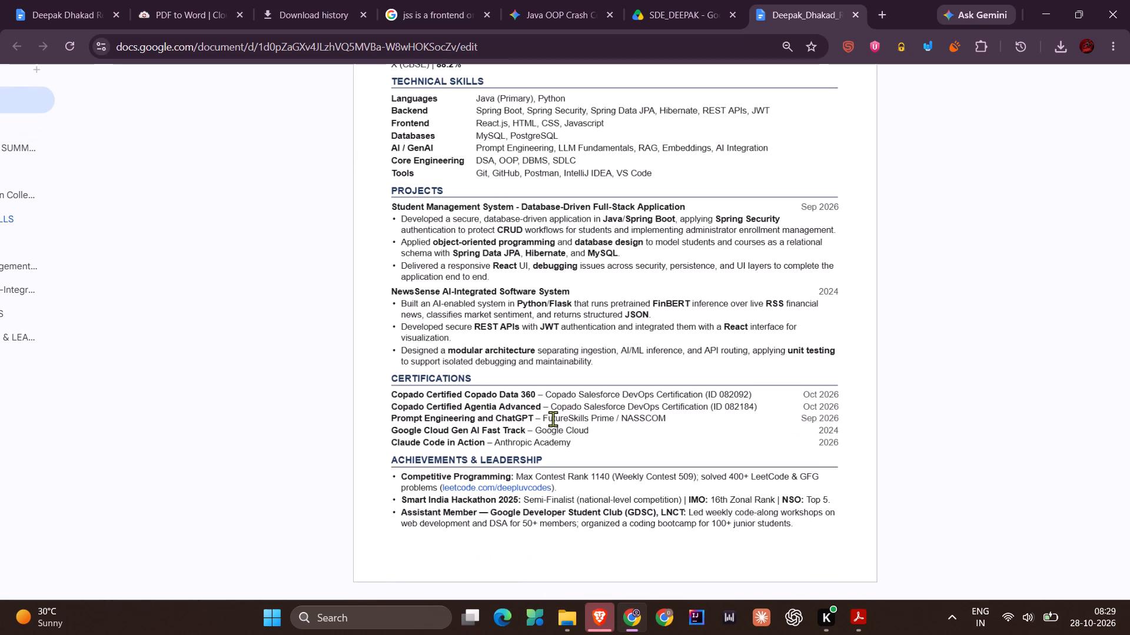
pyautogui.moveTo(390, 393); pyautogui.dragTo(424, 402)
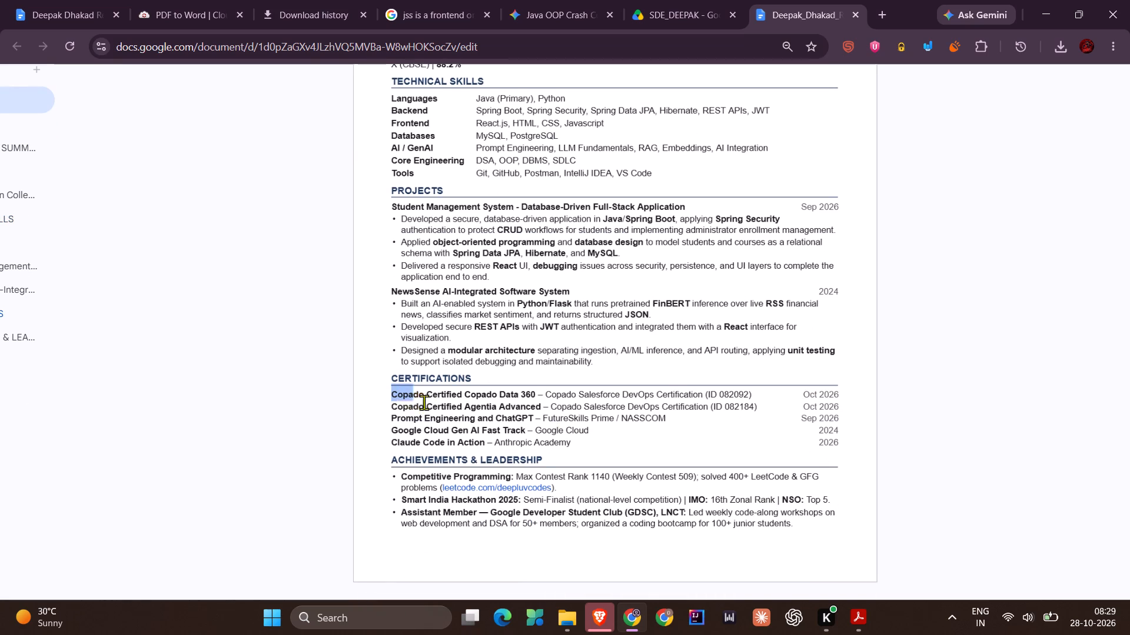
pyautogui.moveTo(424, 402); pyautogui.dragTo(835, 403)
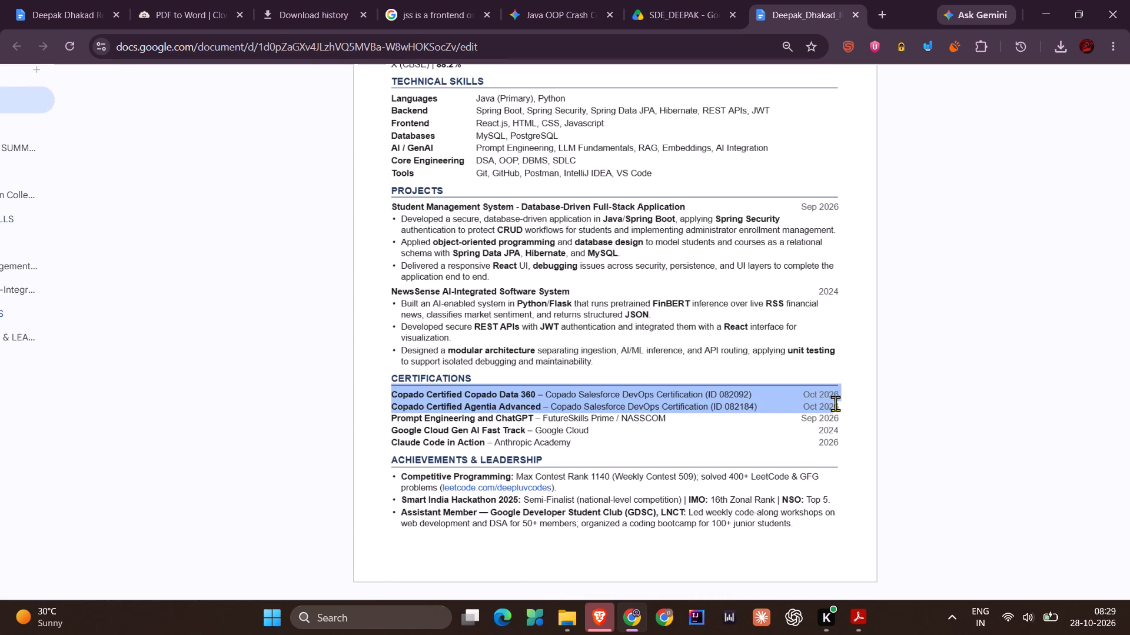
pyautogui.moveTo(835, 403); pyautogui.dragTo(846, 403)
pyautogui.press('BackSpace')
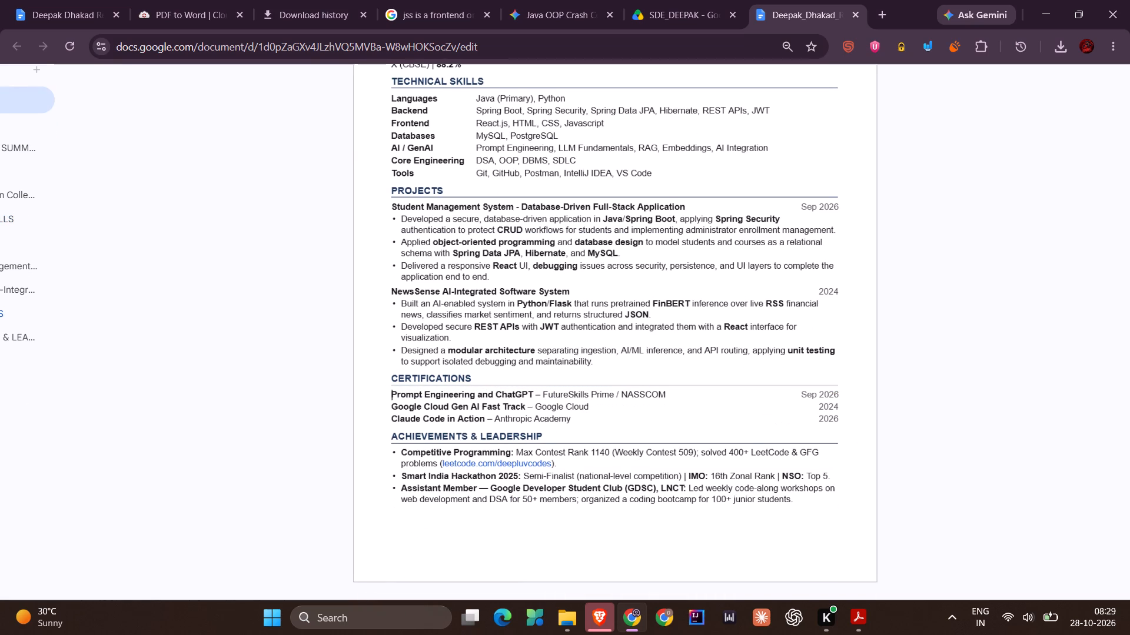
# Remove the bold formatting from the separator bar before 78% on the XII (CBSE) line in Education.
pyautogui.scroll(1, 710, 415)
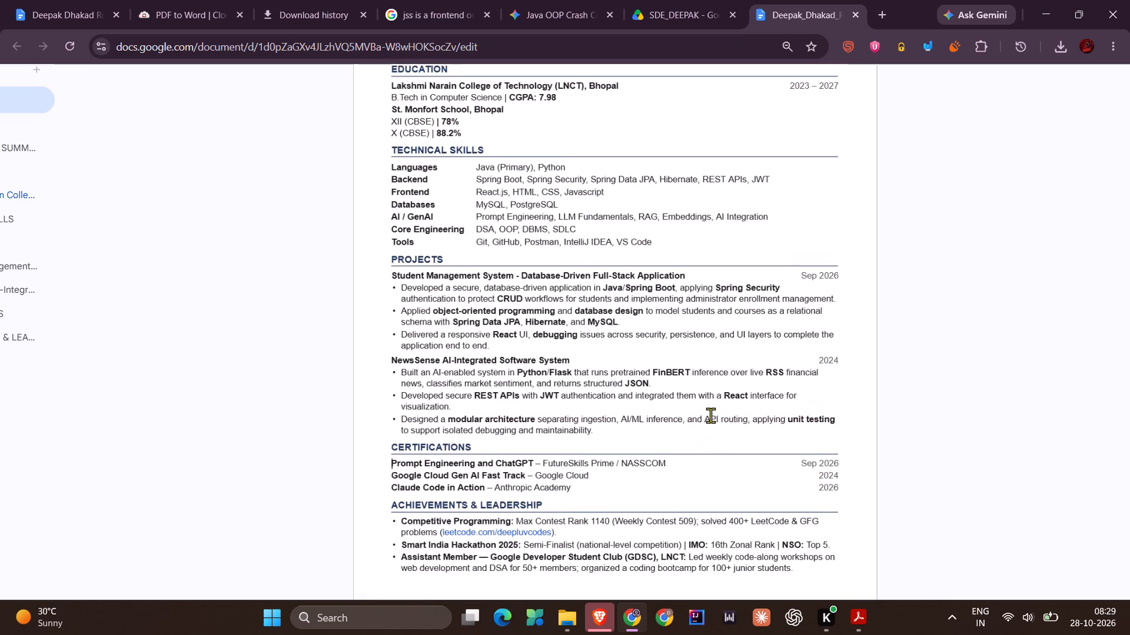
pyautogui.scroll(2, 710, 415)
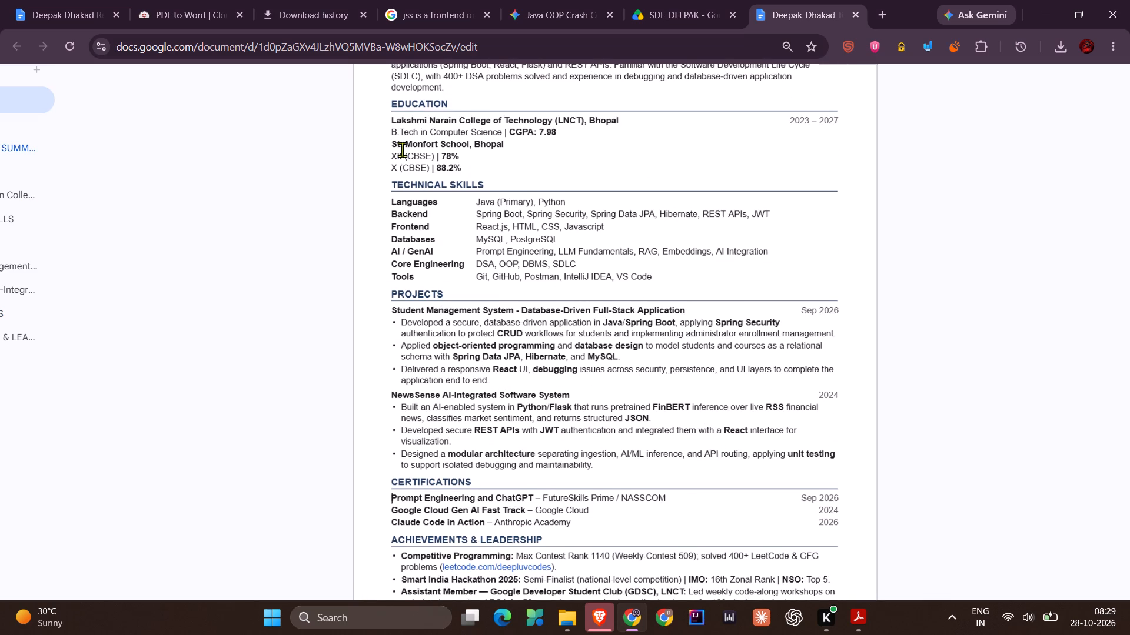
pyautogui.scroll(-1, 507, 254)
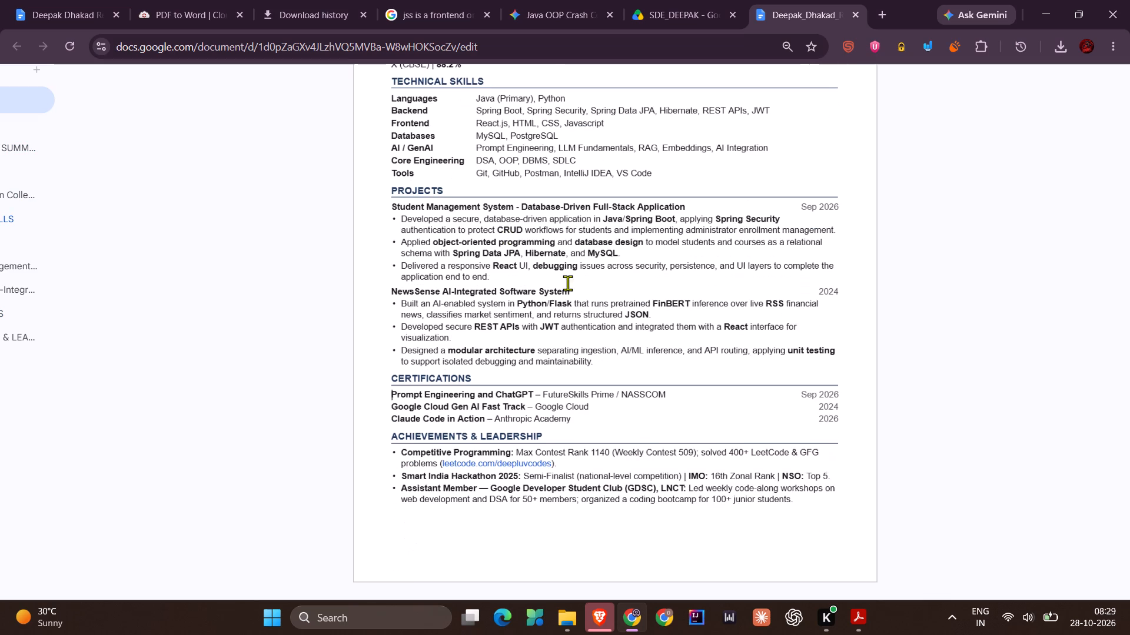
pyautogui.scroll(2, 584, 291)
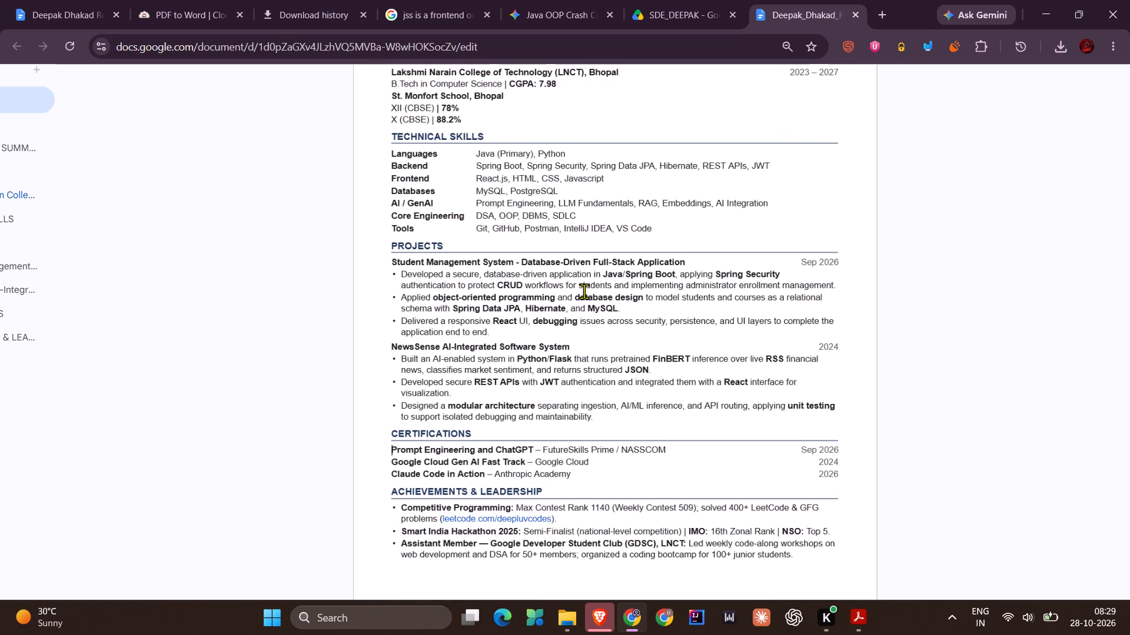
pyautogui.scroll(2, 584, 291)
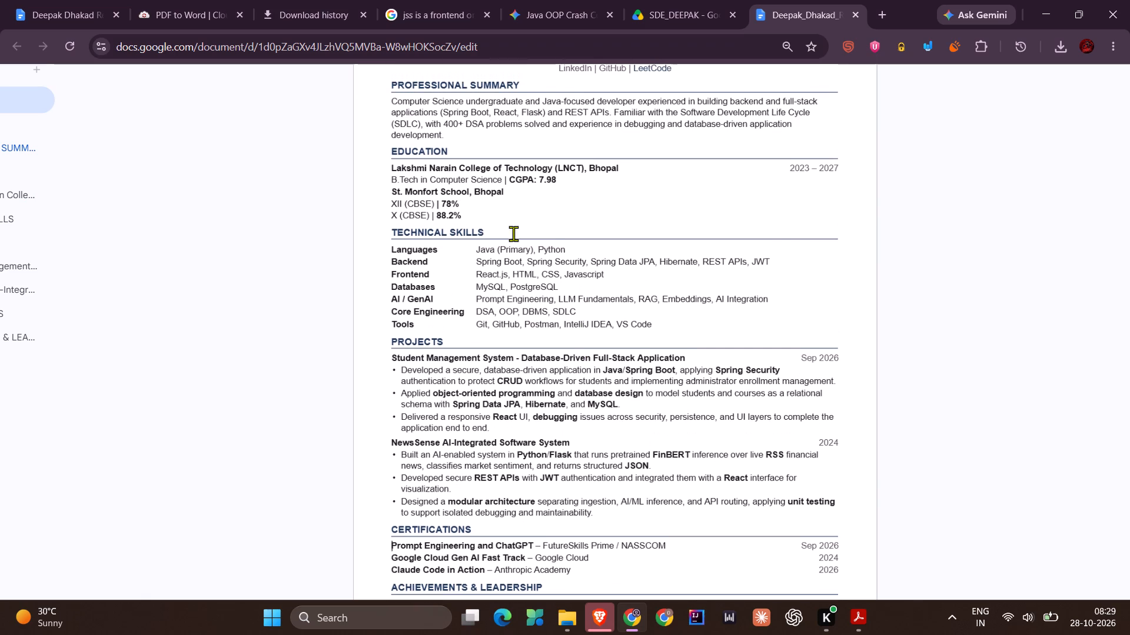
pyautogui.click(441, 207)
pyautogui.hotkey('shift', 'Left')
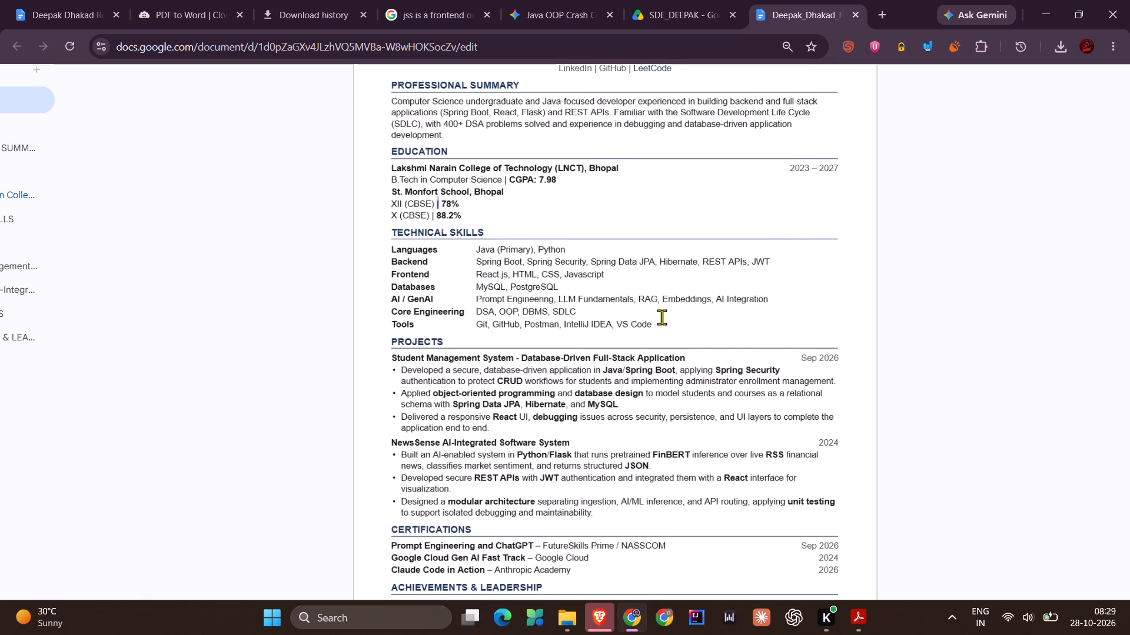
pyautogui.scroll(4, 662, 317)
pyautogui.scroll(3, 602, 218)
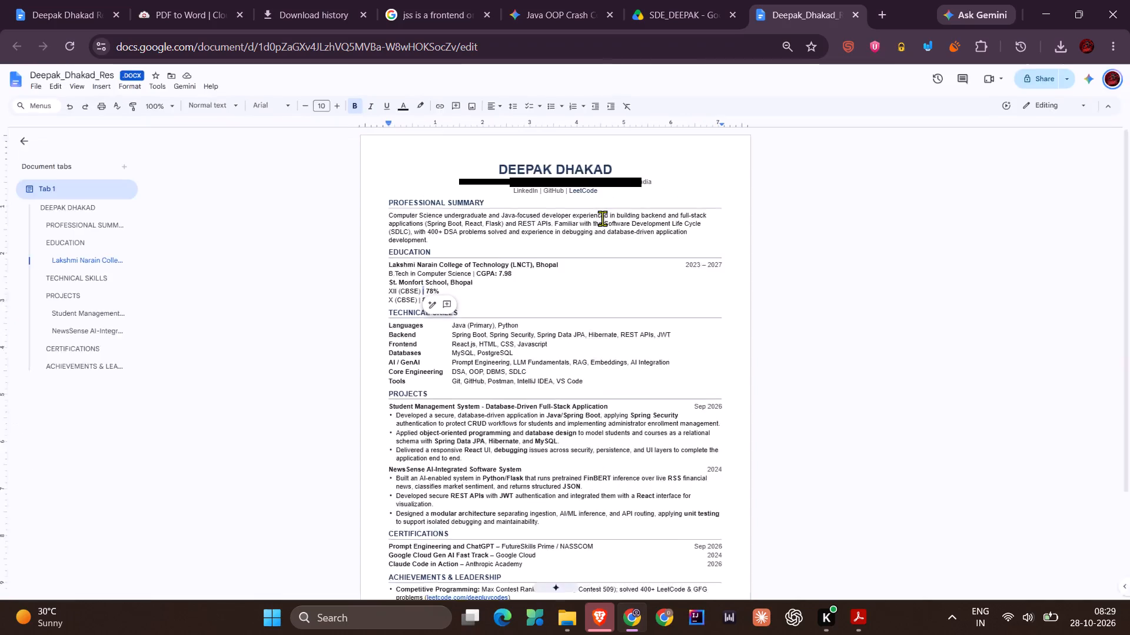
pyautogui.click(355, 104)
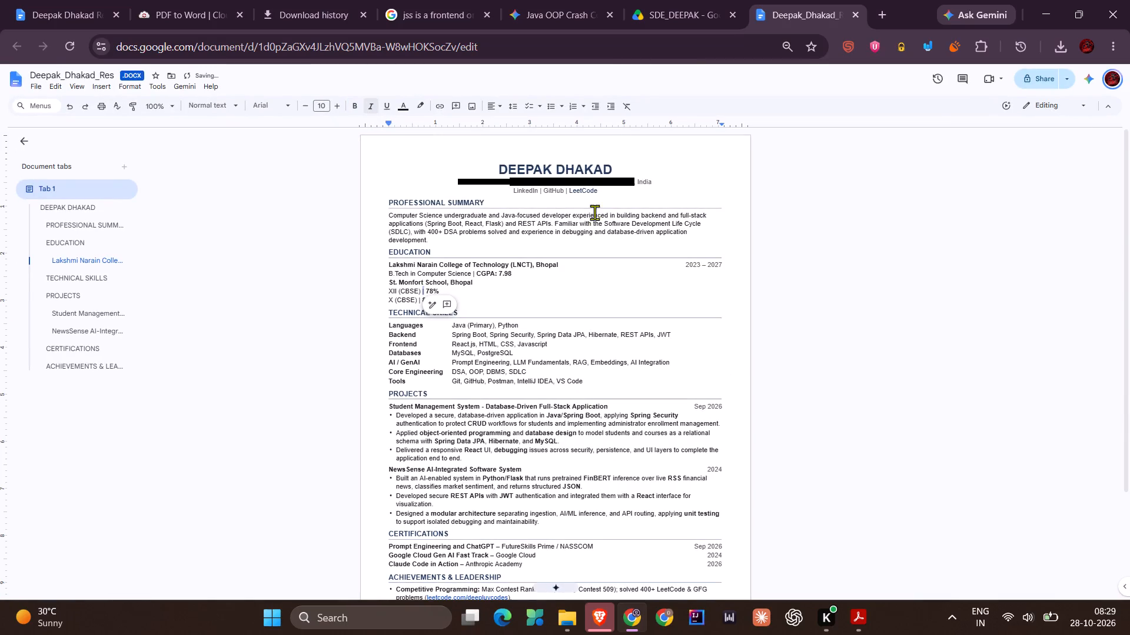
pyautogui.click(832, 316)
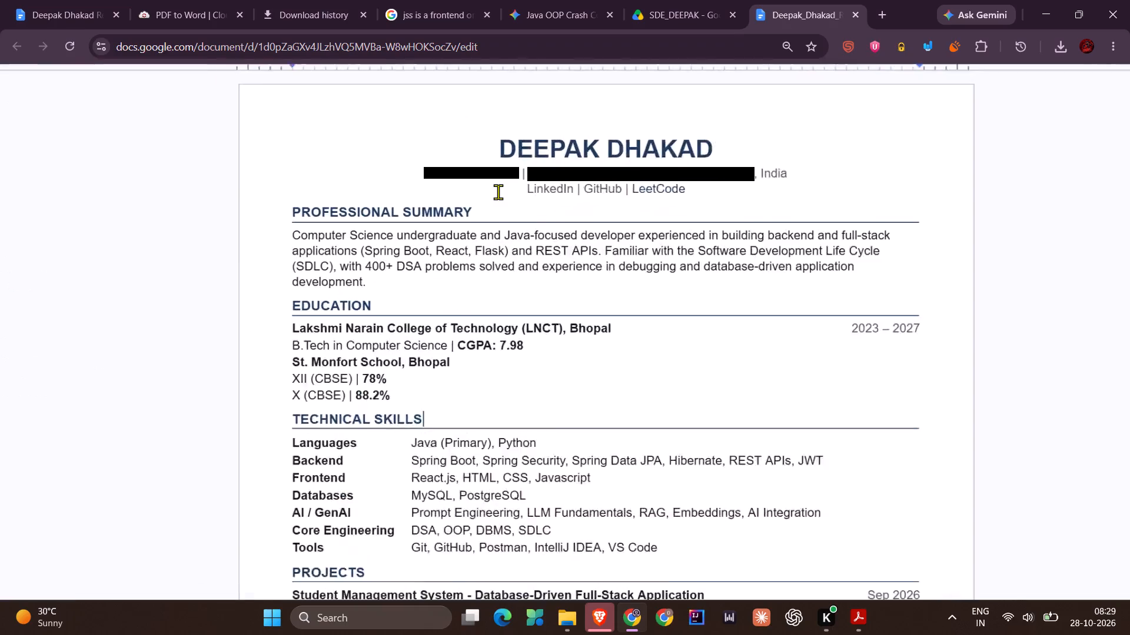
# Review the edited resume from the contact header and Education through Technical Skills, Projects, Certifications and Achievements & Leadership.
pyautogui.scroll(-2, 498, 192)
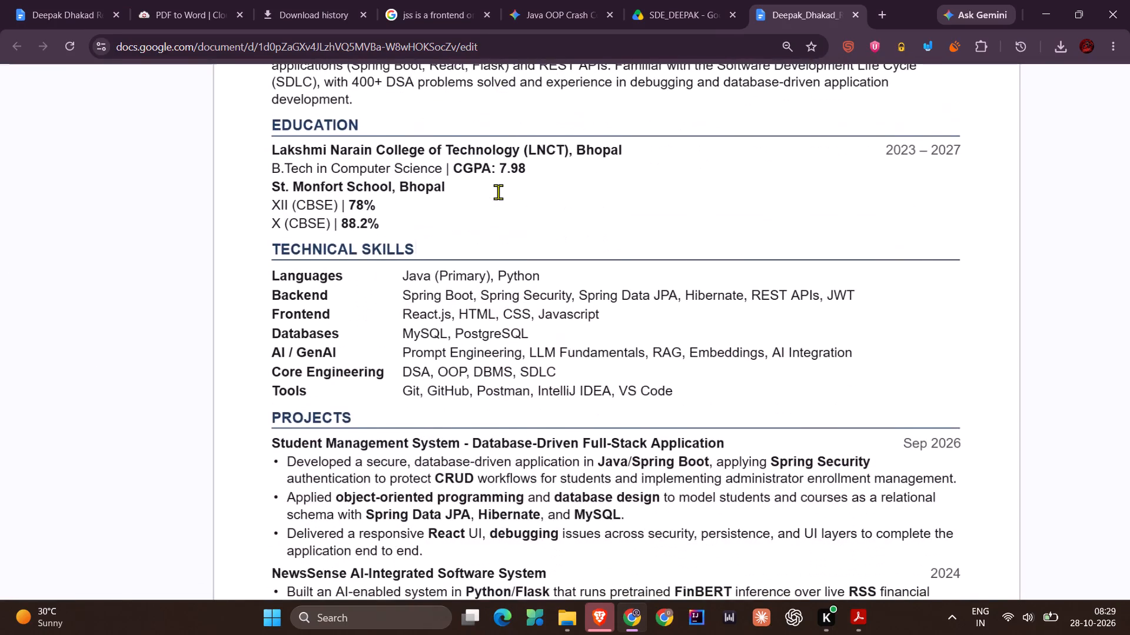
pyautogui.scroll(-3, 498, 192)
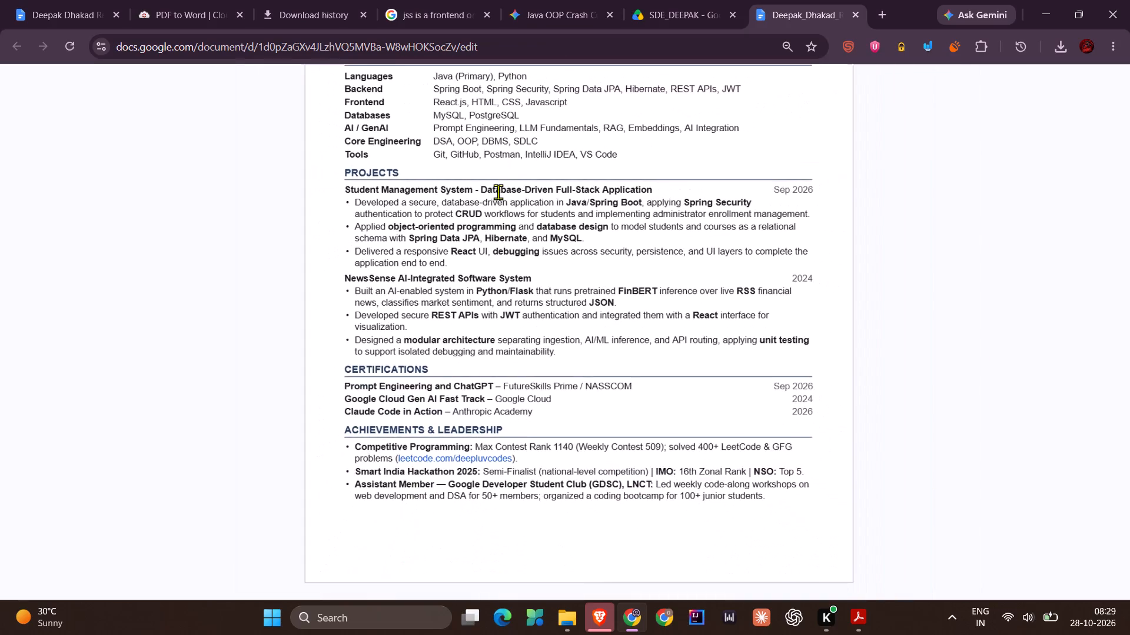
pyautogui.scroll(3, 498, 192)
pyautogui.scroll(-1, 498, 192)
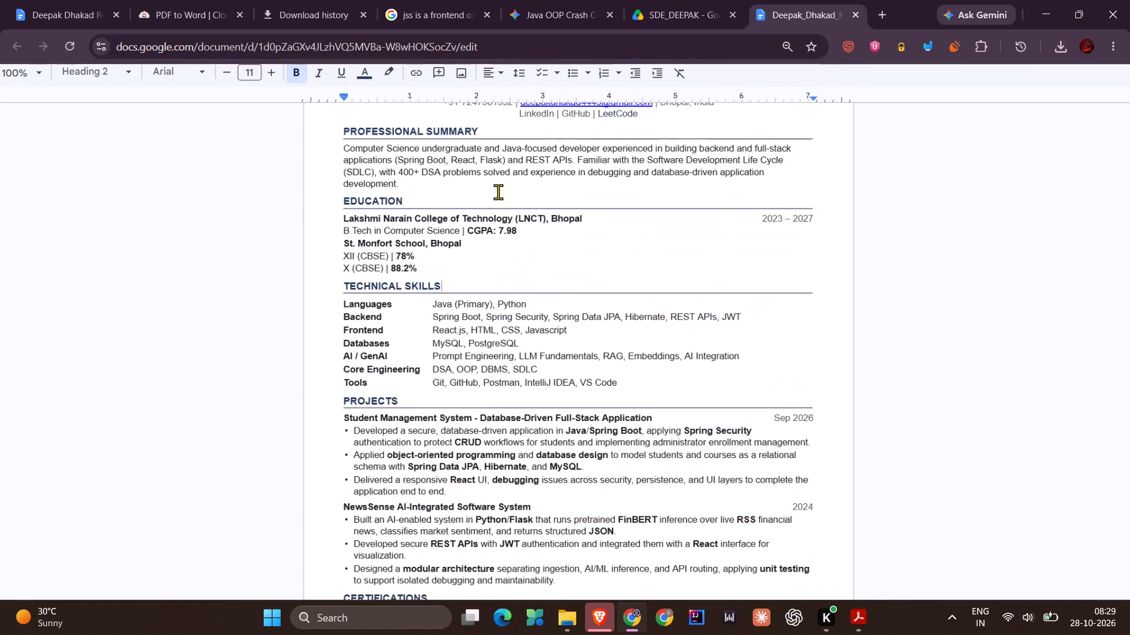
pyautogui.scroll(-2, 498, 192)
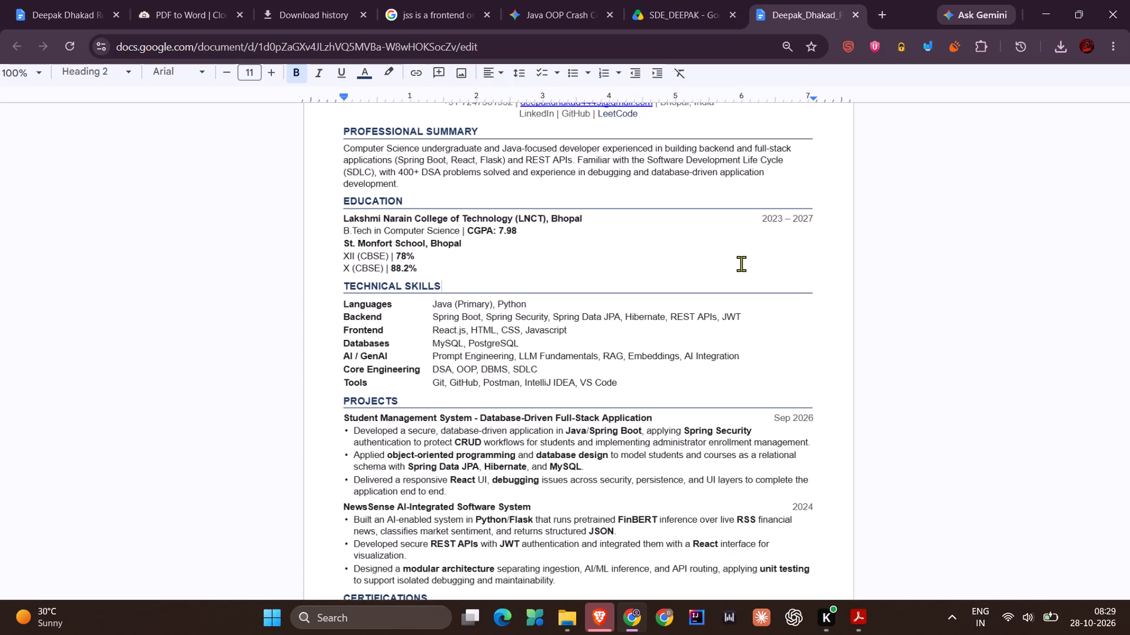
pyautogui.scroll(-2, 741, 263)
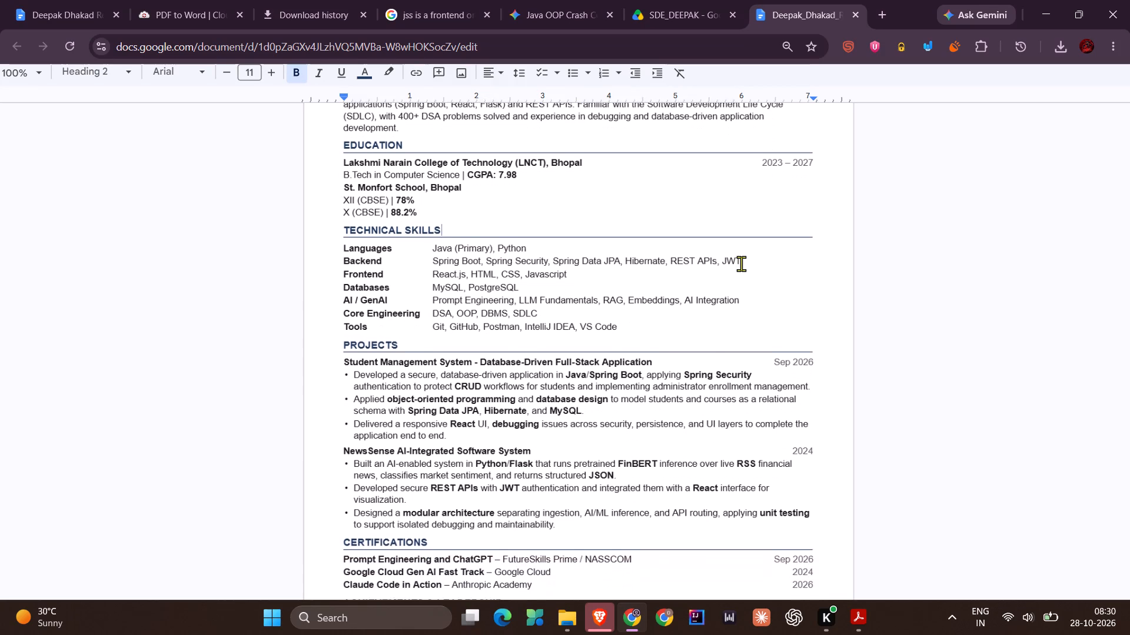
pyautogui.scroll(-3, 741, 263)
pyautogui.scroll(1, 741, 263)
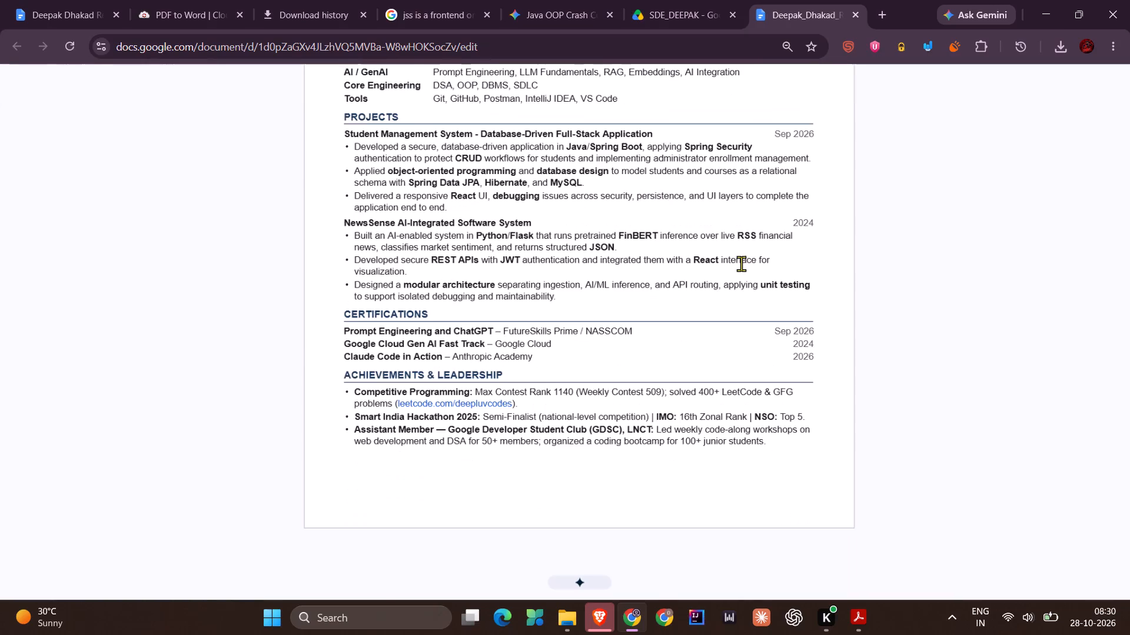
pyautogui.scroll(5, 741, 263)
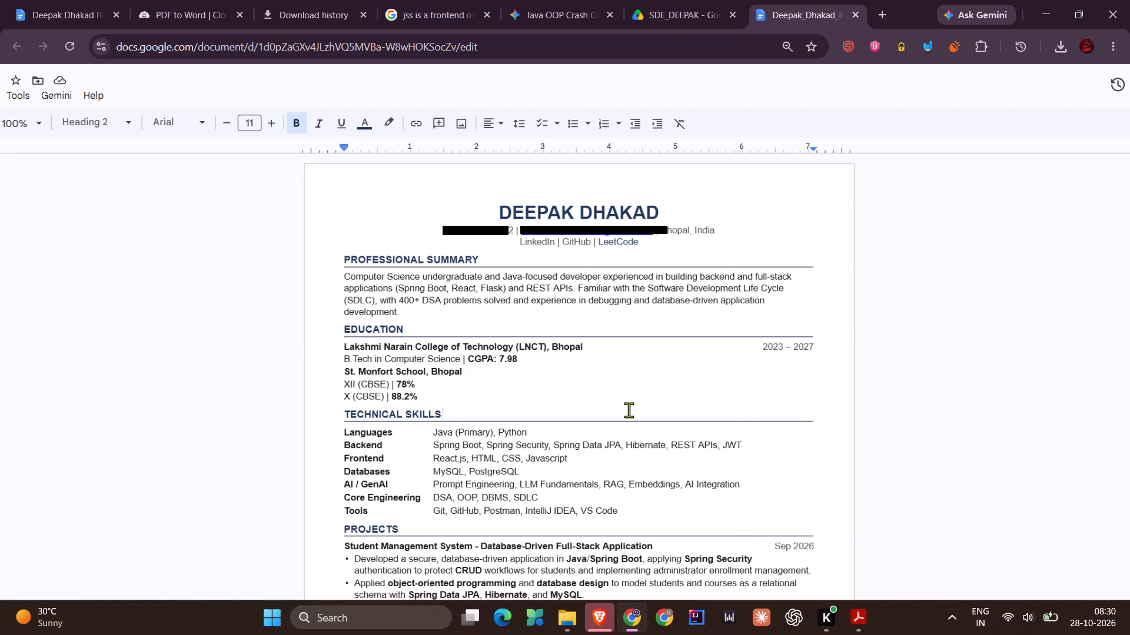
# Check the resume's content and page layout once more, from the Professional Summary to Achievements & Leadership and back up.
pyautogui.scroll(-3, 629, 410)
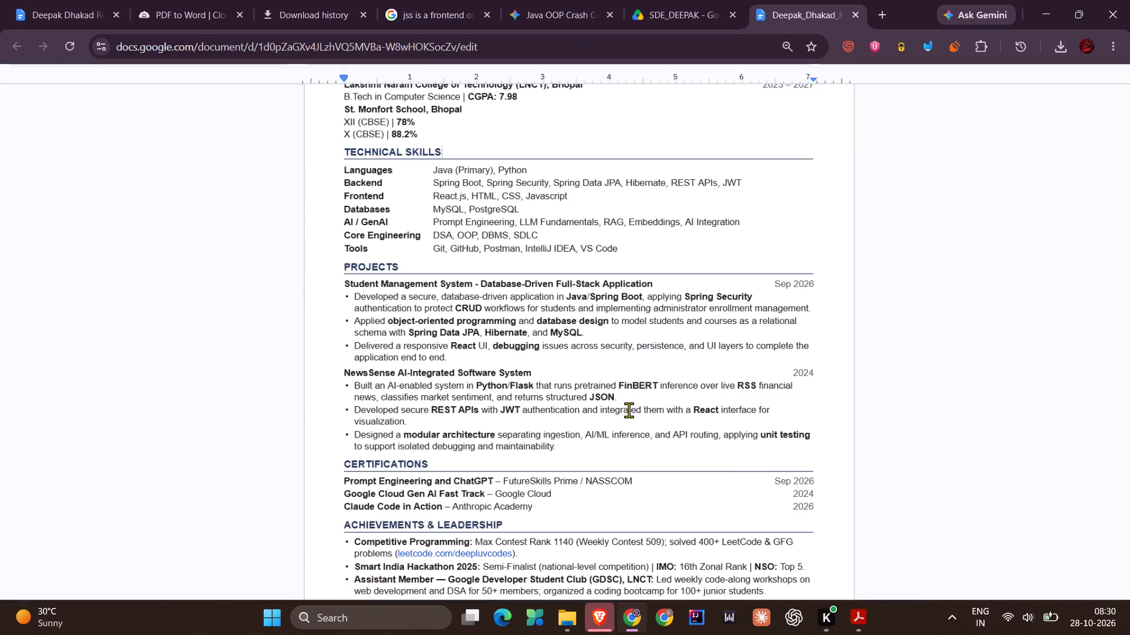
pyautogui.scroll(-2, 629, 410)
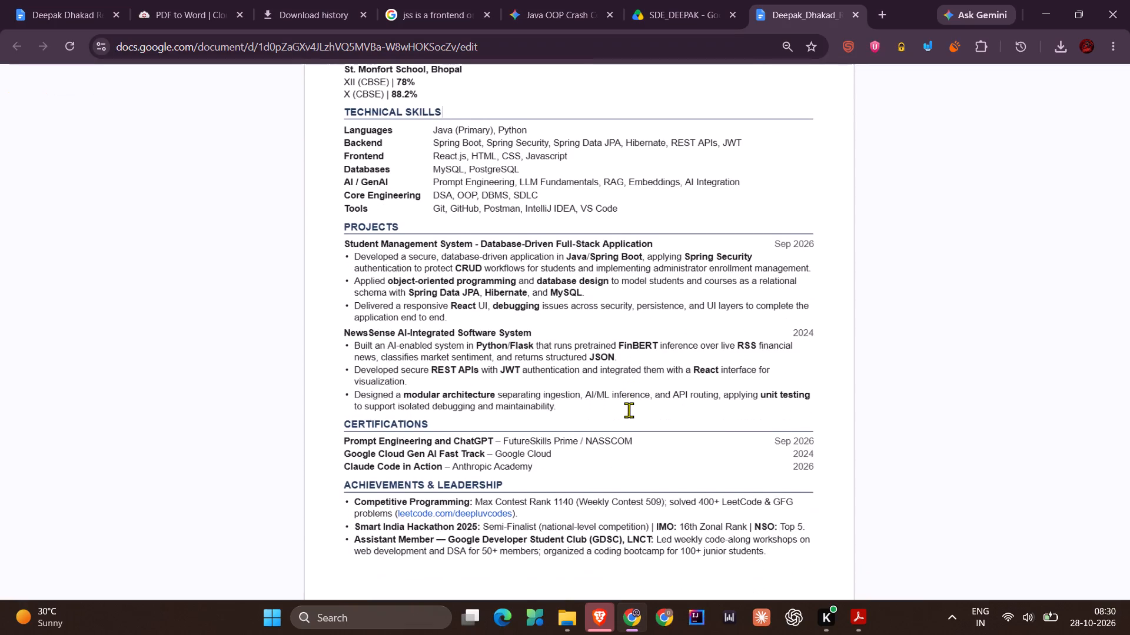
pyautogui.scroll(-1, 694, 349)
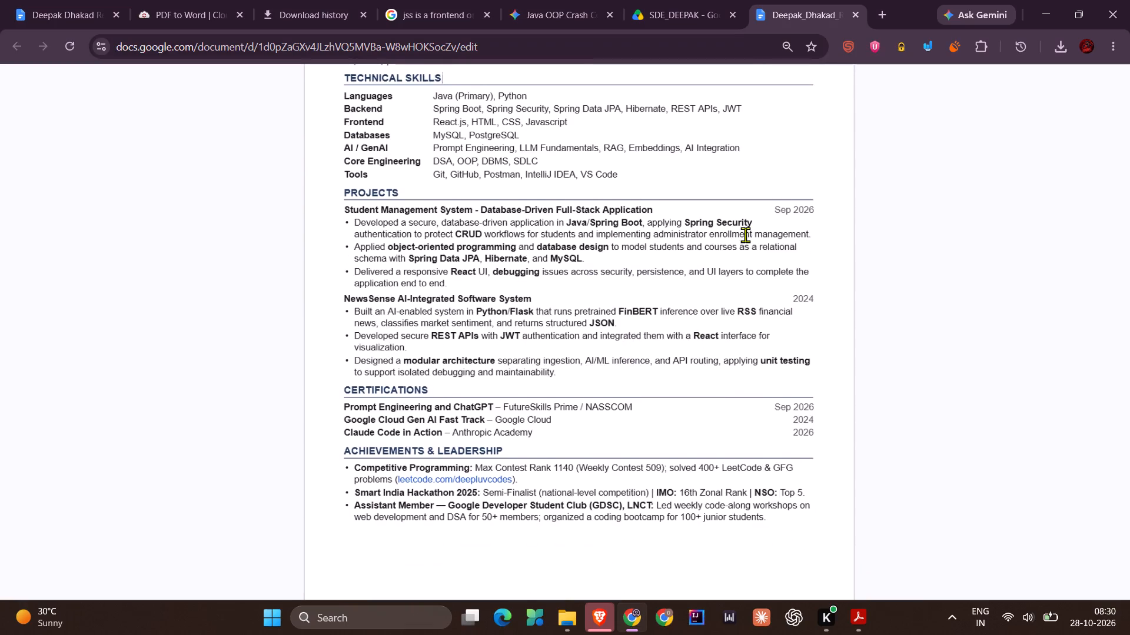
pyautogui.scroll(-2, 745, 235)
pyautogui.scroll(1, 745, 235)
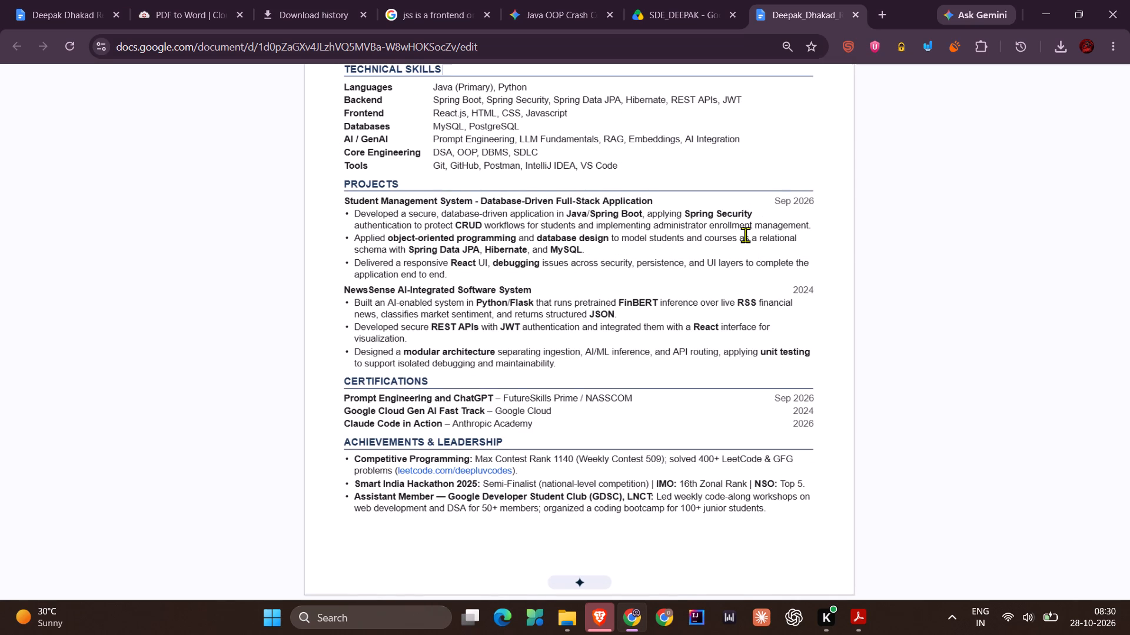
pyautogui.scroll(1, 745, 235)
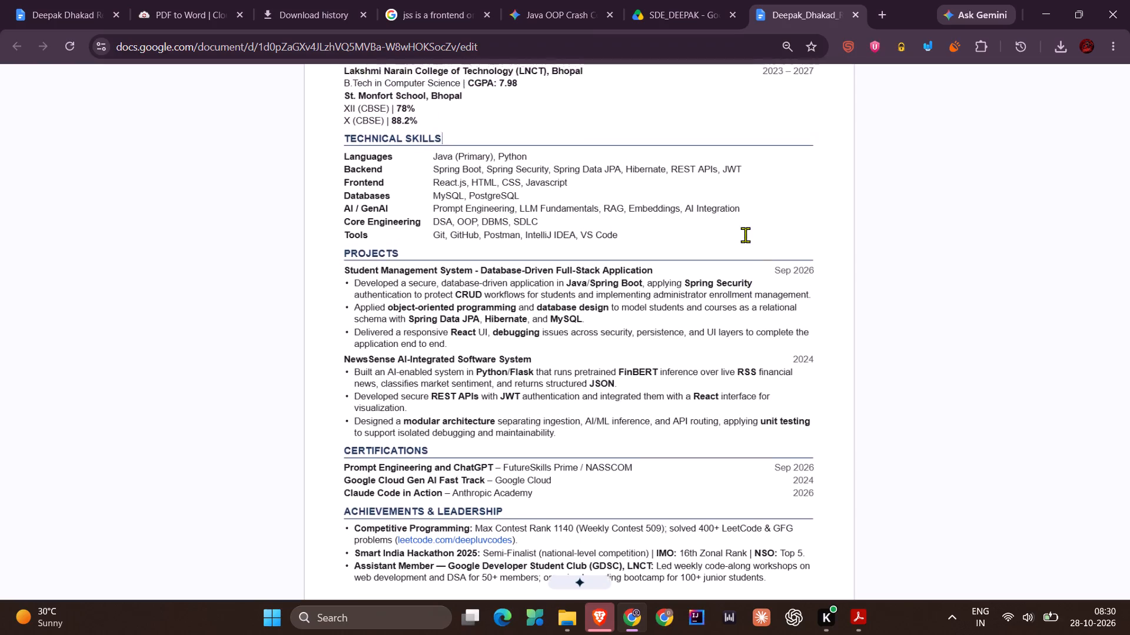
pyautogui.scroll(2, 745, 235)
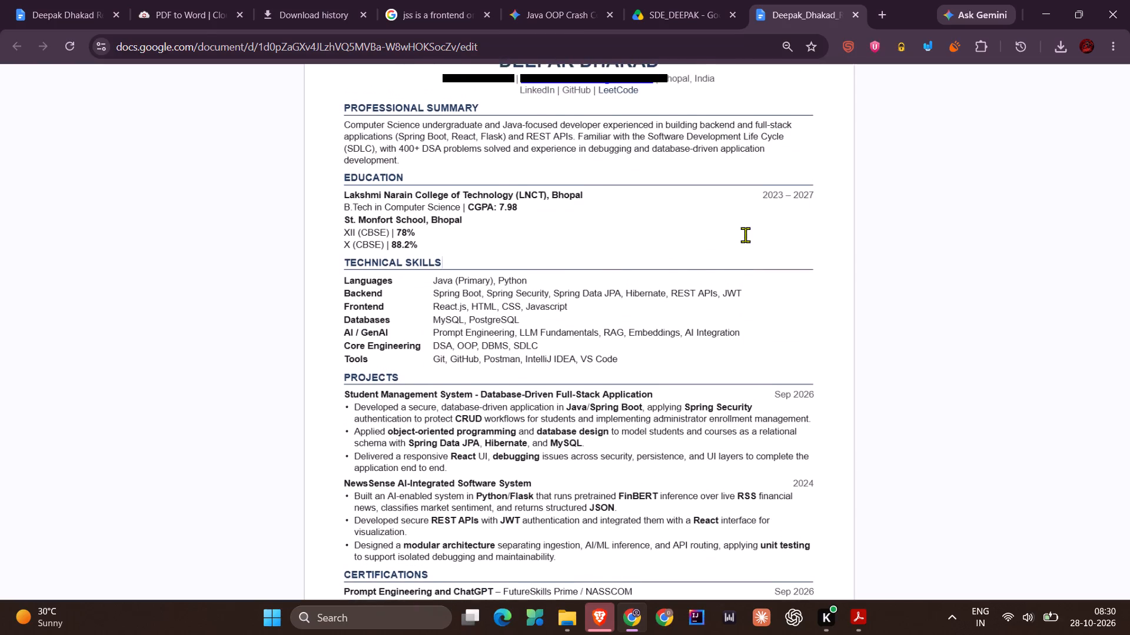
pyautogui.scroll(1, 745, 235)
pyautogui.scroll(-2, 745, 235)
pyautogui.scroll(1, 745, 235)
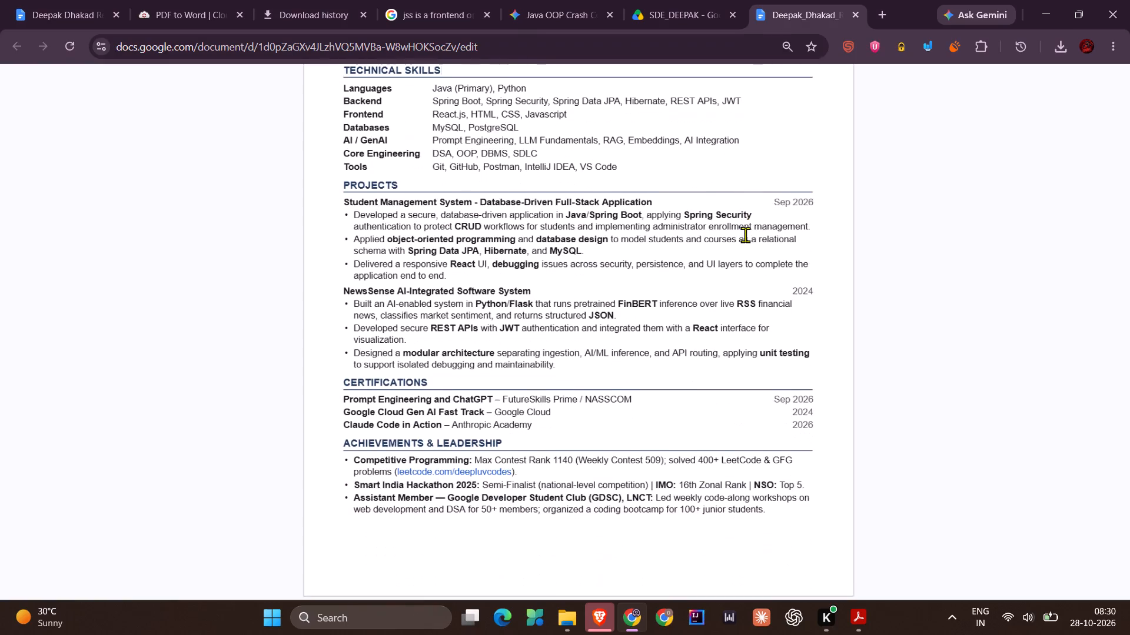
pyautogui.scroll(1, 745, 235)
pyautogui.scroll(-1, 745, 235)
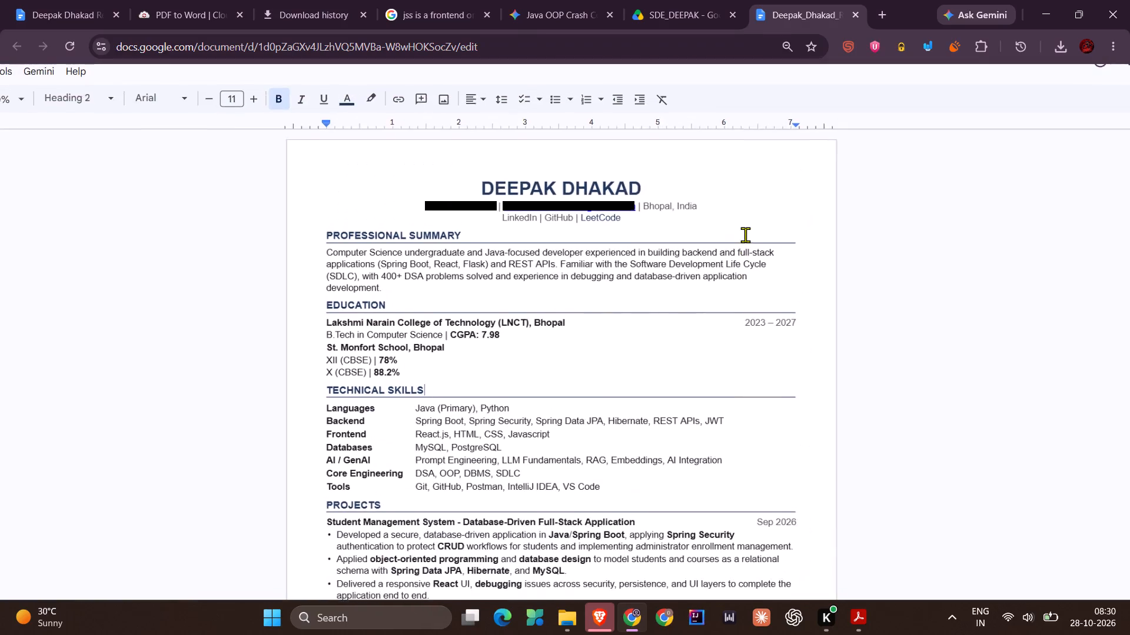
pyautogui.scroll(-1, 745, 235)
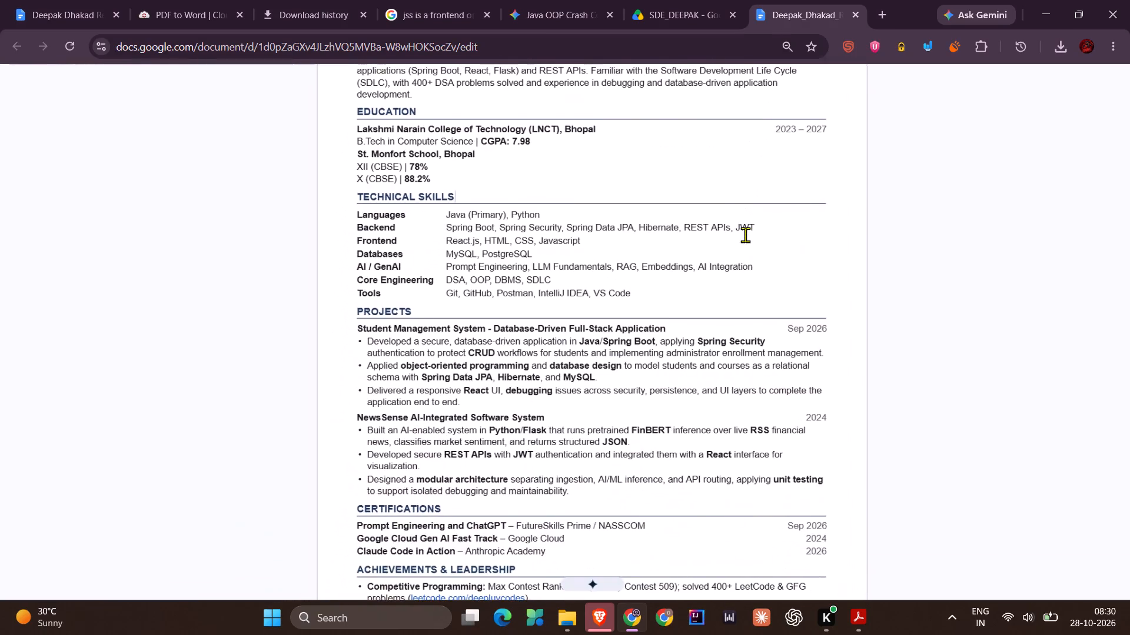
pyautogui.scroll(-1, 745, 235)
pyautogui.scroll(1, 745, 235)
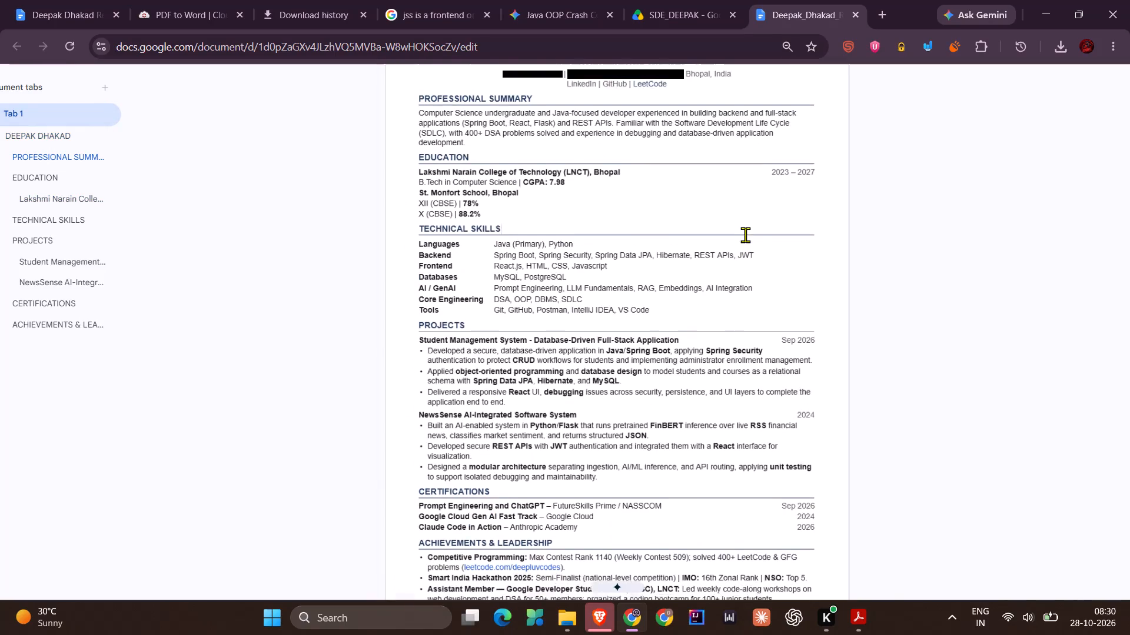
# Save the edited resume document.
pyautogui.hotkey('ctrl', 's')
pyautogui.scroll(1, 745, 235)
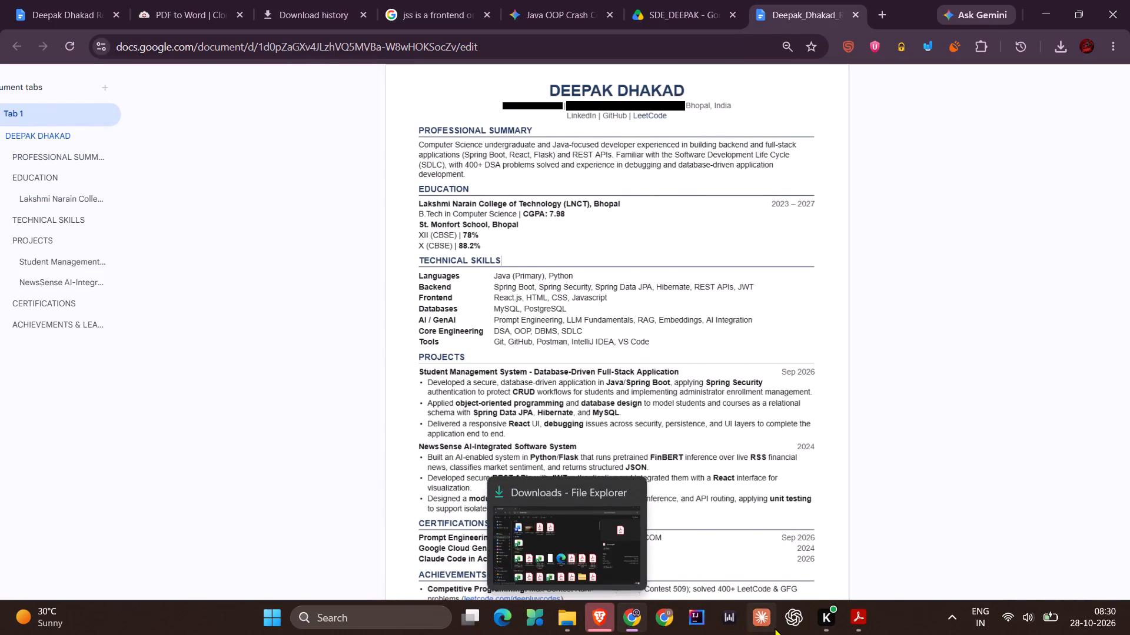
# Switch to Adobe Acrobat and close all three open resume PDFs.
pyautogui.click(843, 625)
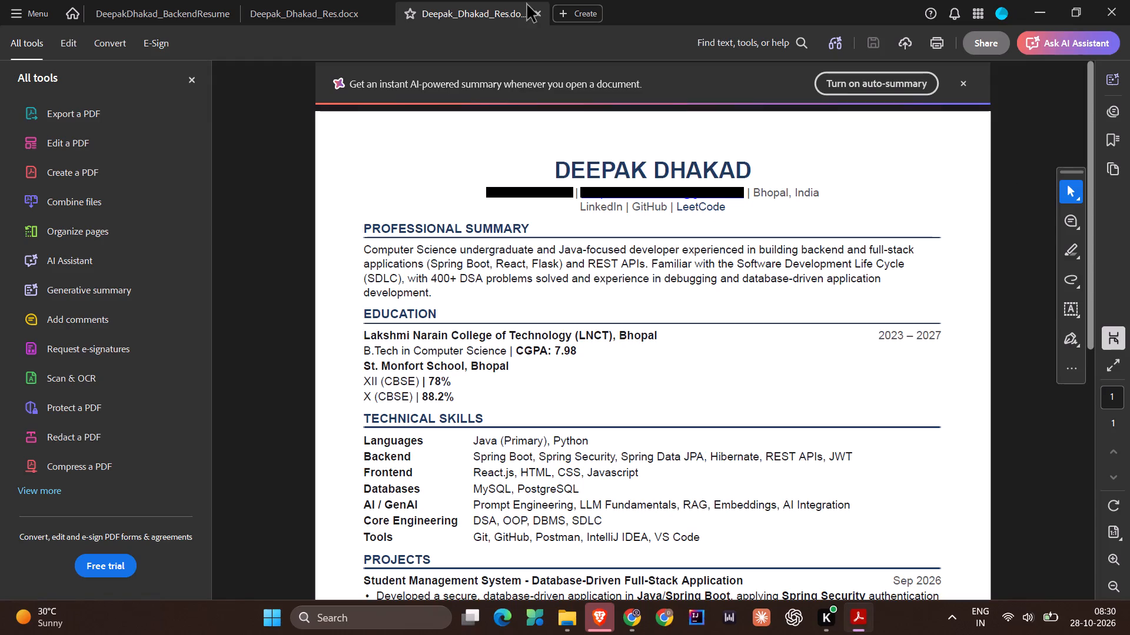
pyautogui.click(540, 15)
pyautogui.click(379, 20)
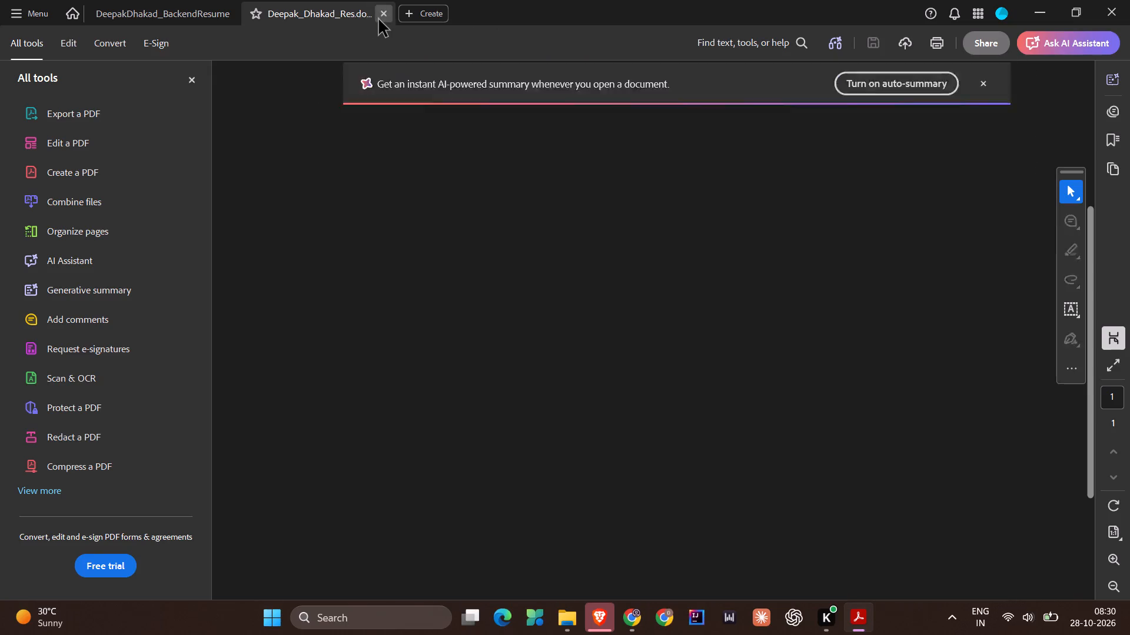
pyautogui.click(233, 16)
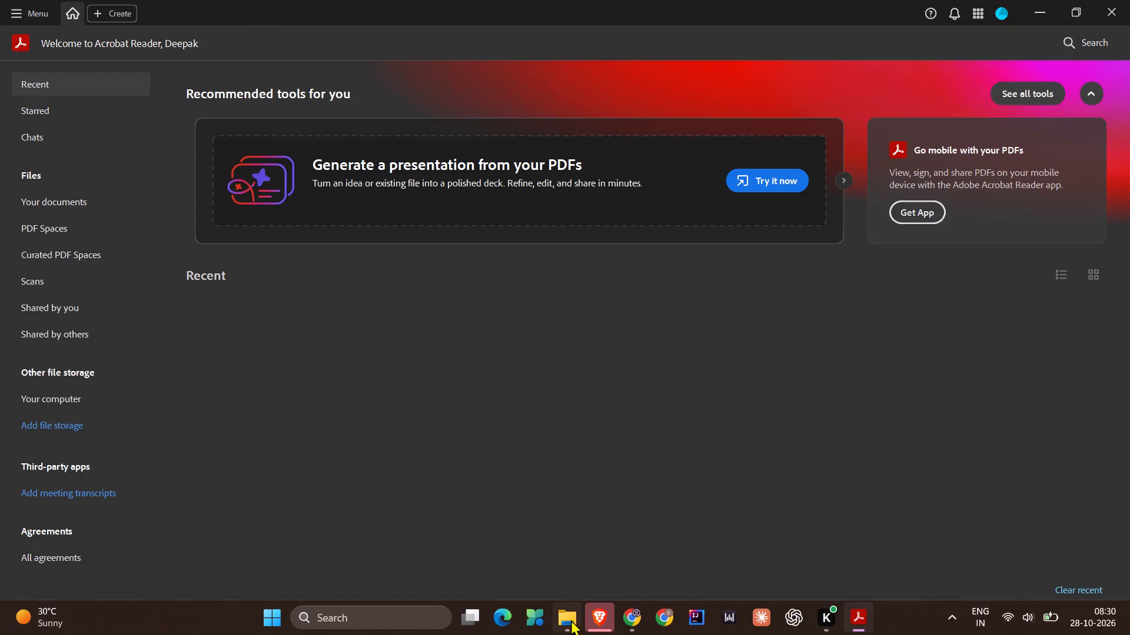
# Switch to File Explorer and delete the two PDF files in the Today group of the Downloads folder.
pyautogui.click(567, 621)
pyautogui.moveTo(528, 178); pyautogui.dragTo(378, 151)
pyautogui.press('Delete')
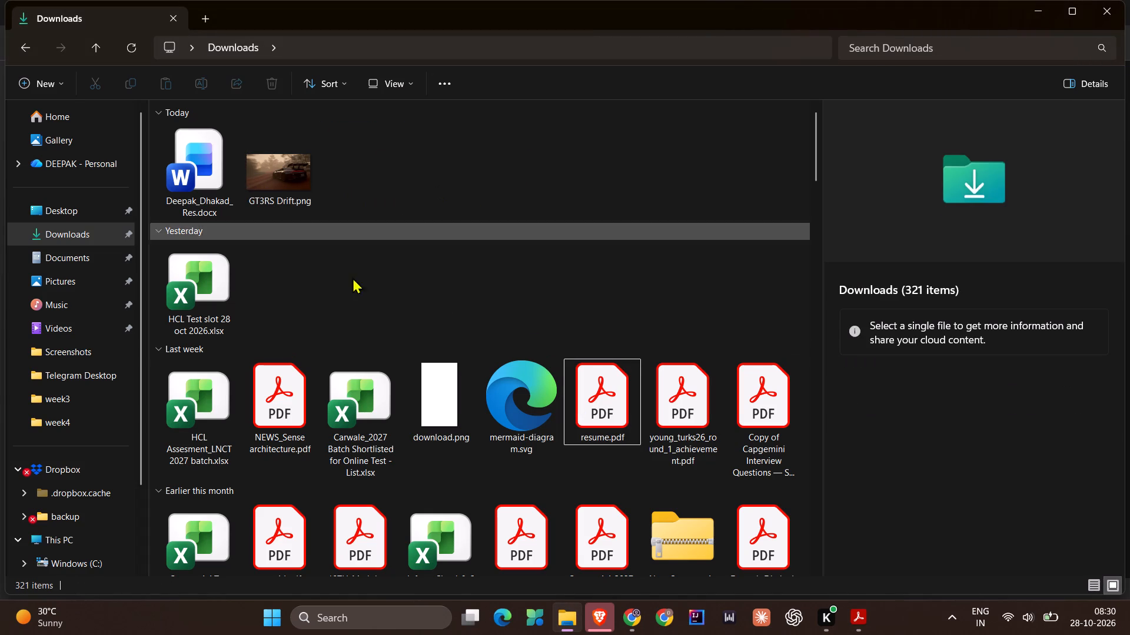
# Switch back to the resume document in Chrome and start downloading the updated version.
pyautogui.hotkey('alt', 'Tab')
pyautogui.click(625, 610)
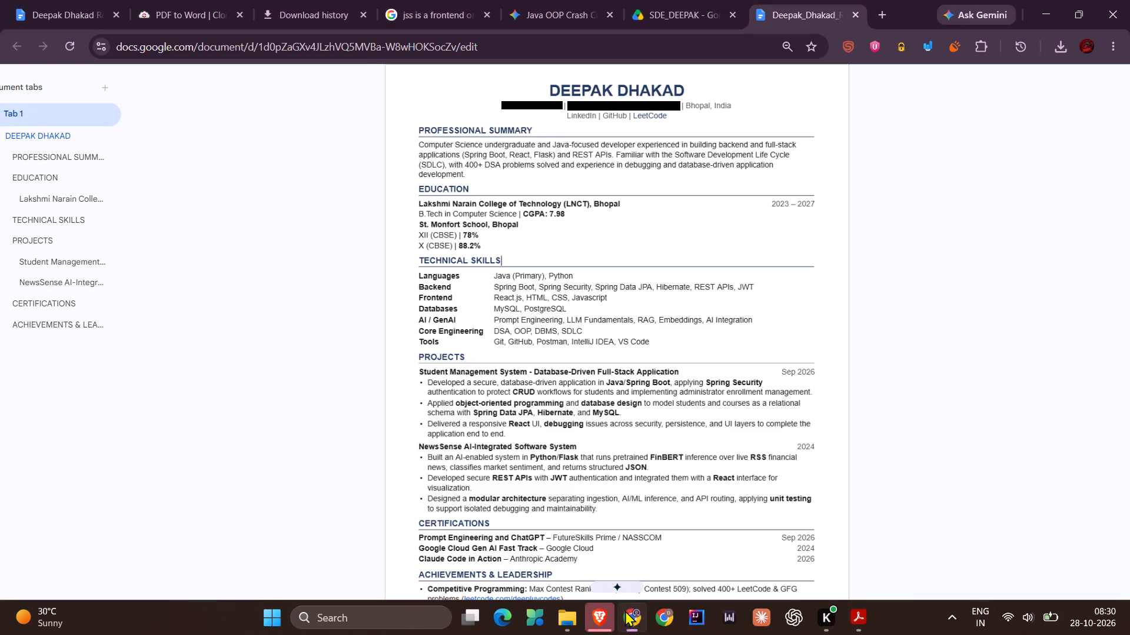
pyautogui.scroll(-1, 559, 242)
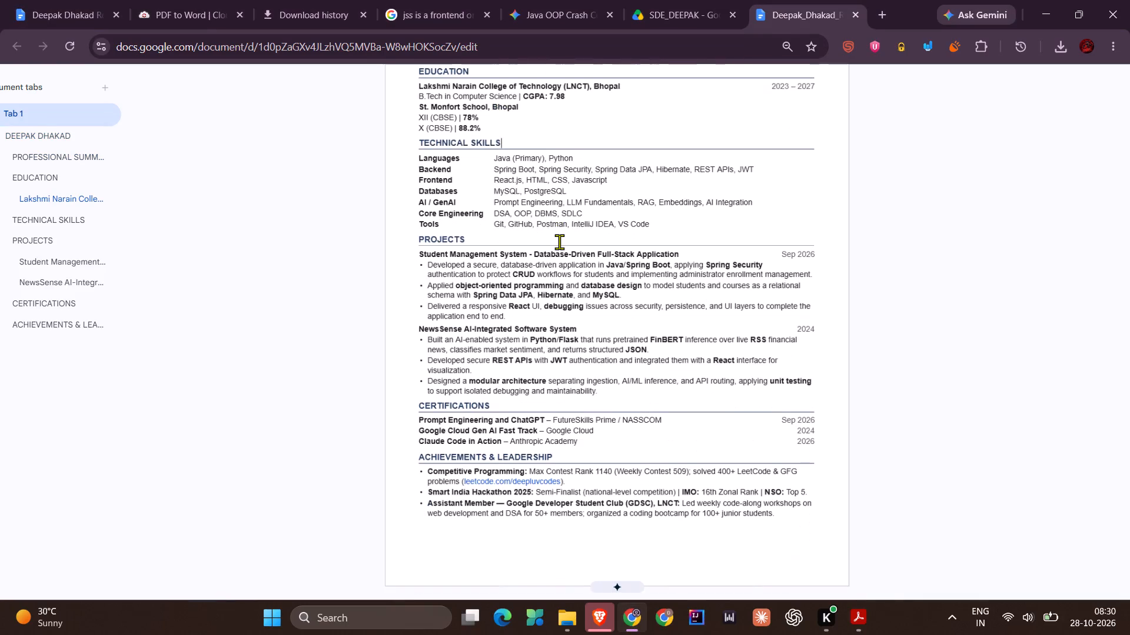
pyautogui.scroll(2, 559, 242)
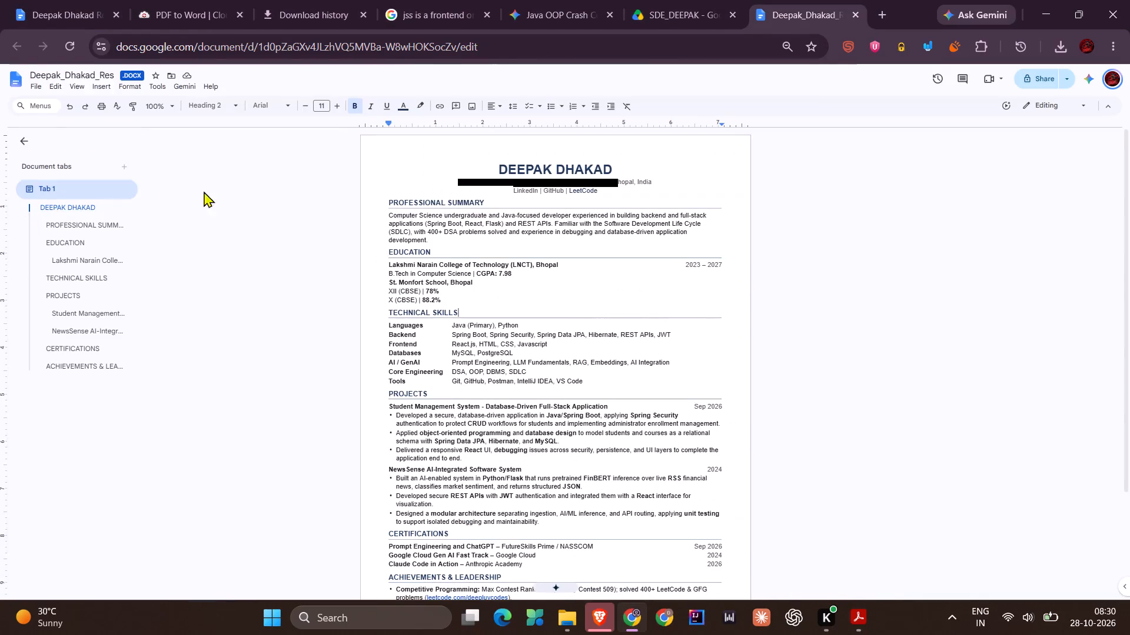
pyautogui.click(32, 89)
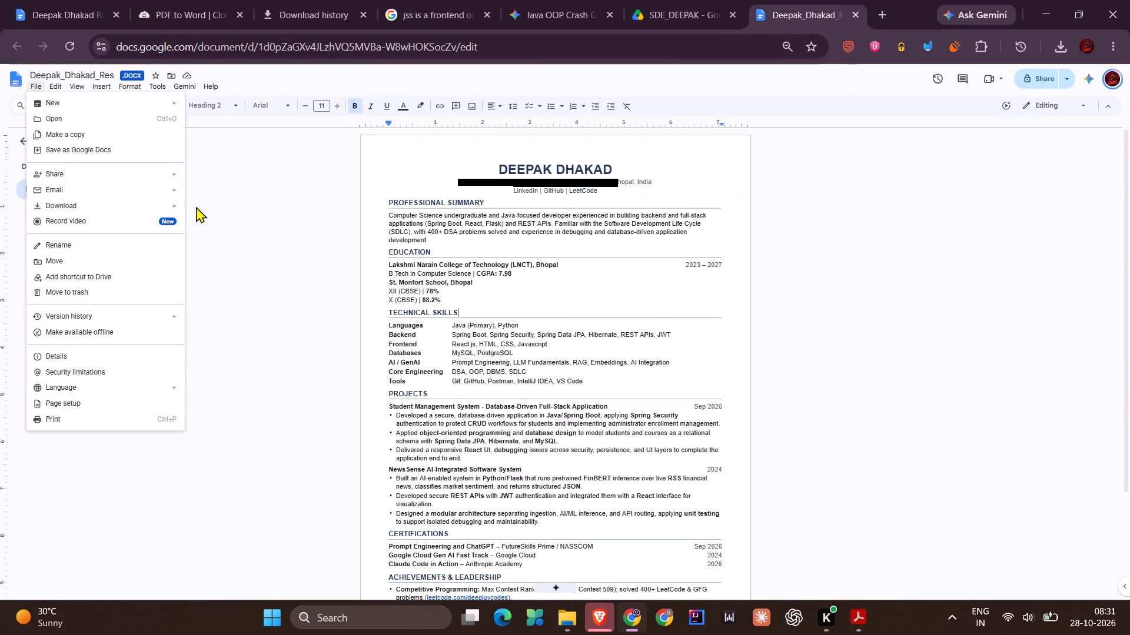
# Download the resume document as a PDF.
pyautogui.click(201, 223)
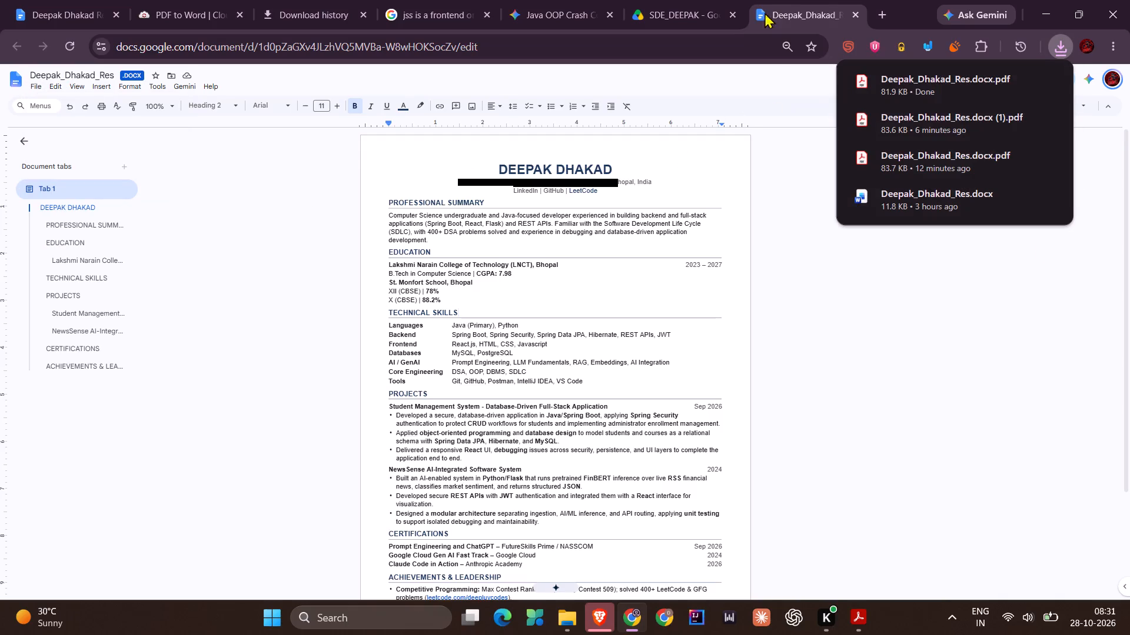
# Open a new browser tab.
pyautogui.click(882, 6)
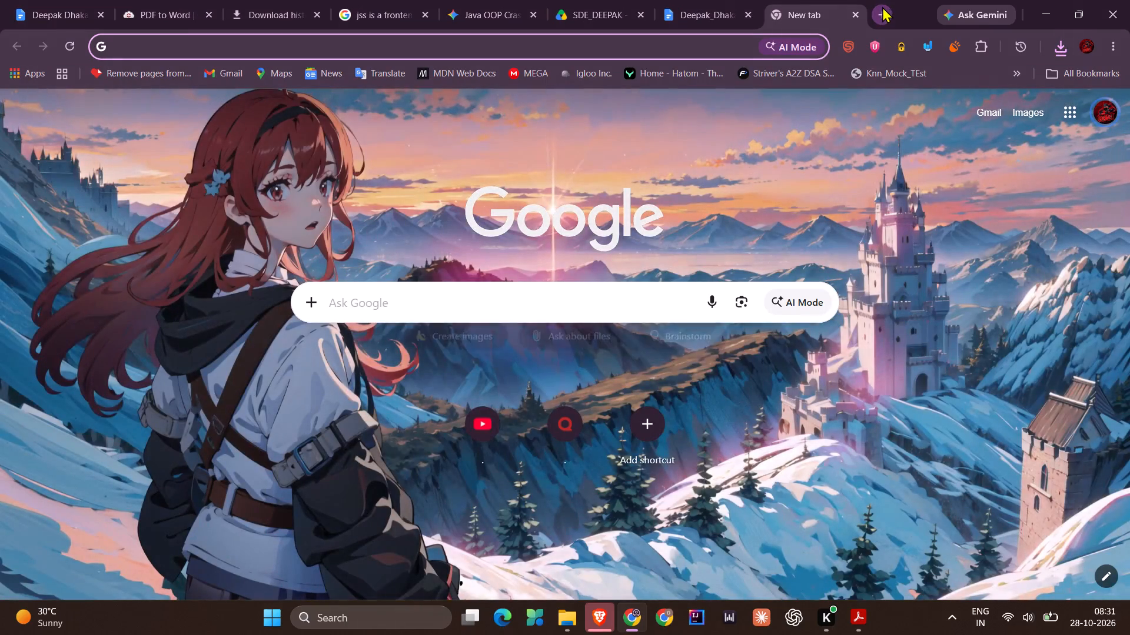
pyautogui.click(1072, 124)
pyautogui.click(768, 138)
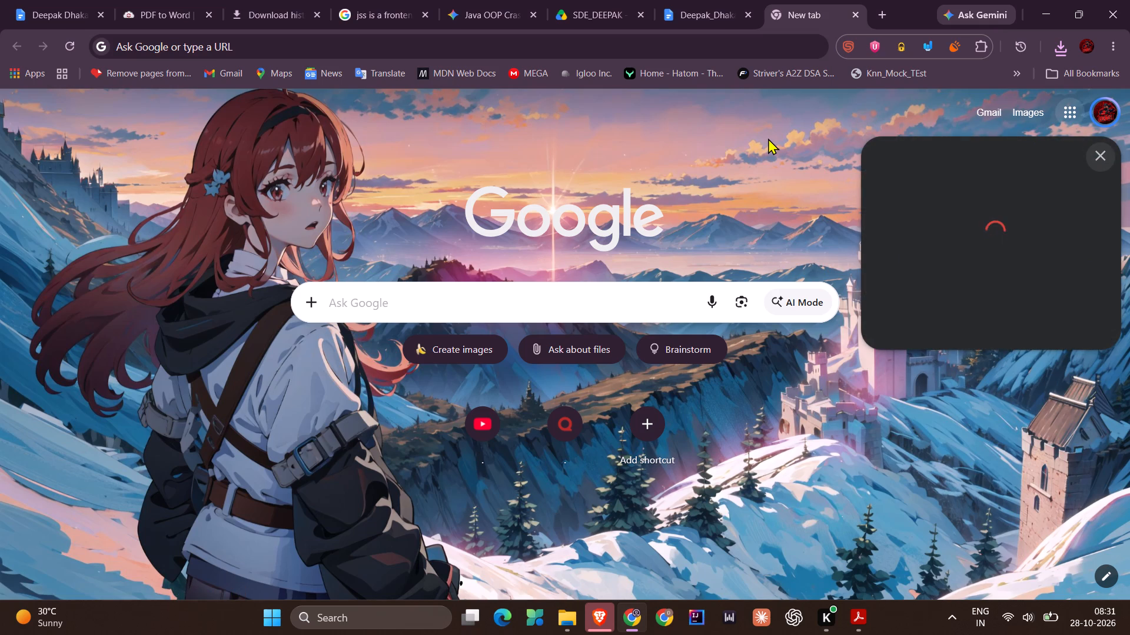
pyautogui.click(720, 165)
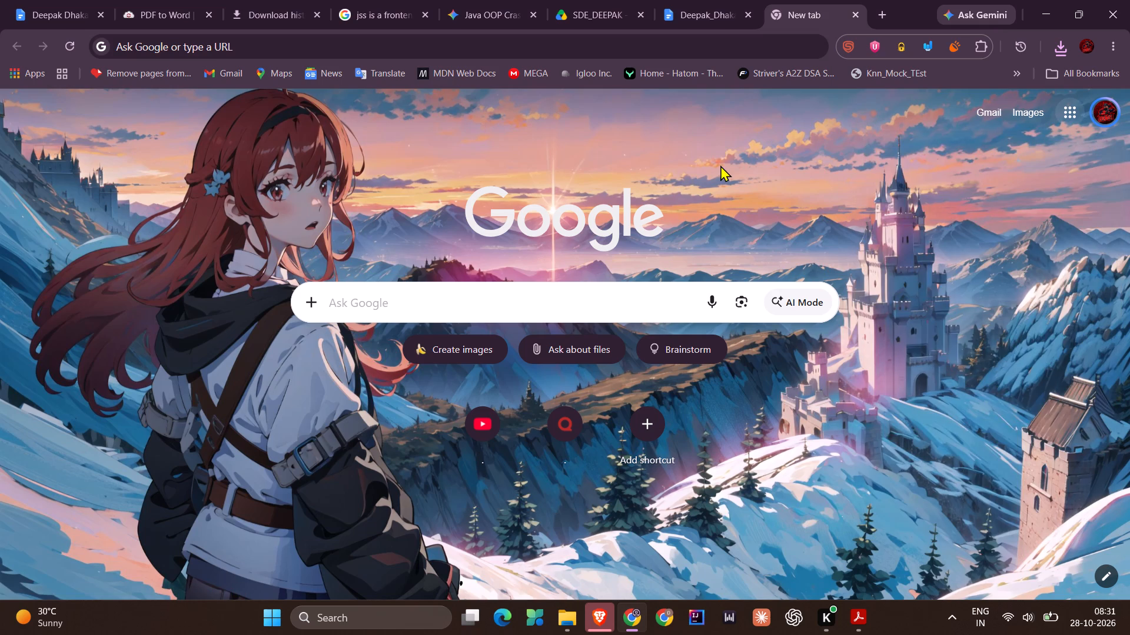
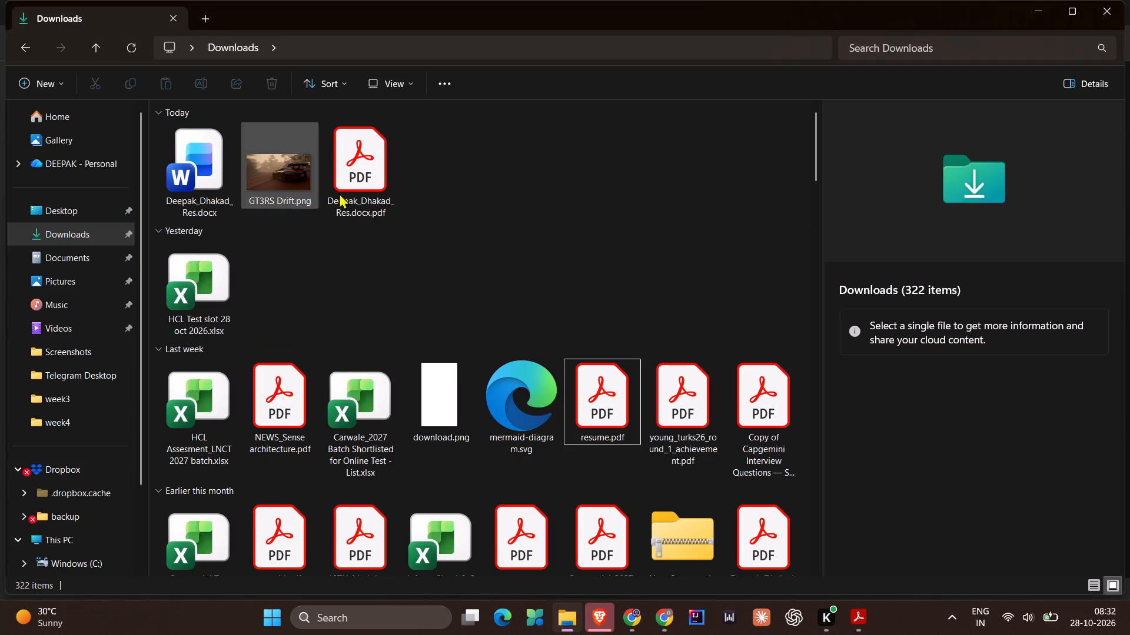
# Open the newly downloaded resume PDF from the Today group in Adobe Acrobat and review its content and one-page layout.
pyautogui.tripleClick(365, 176)
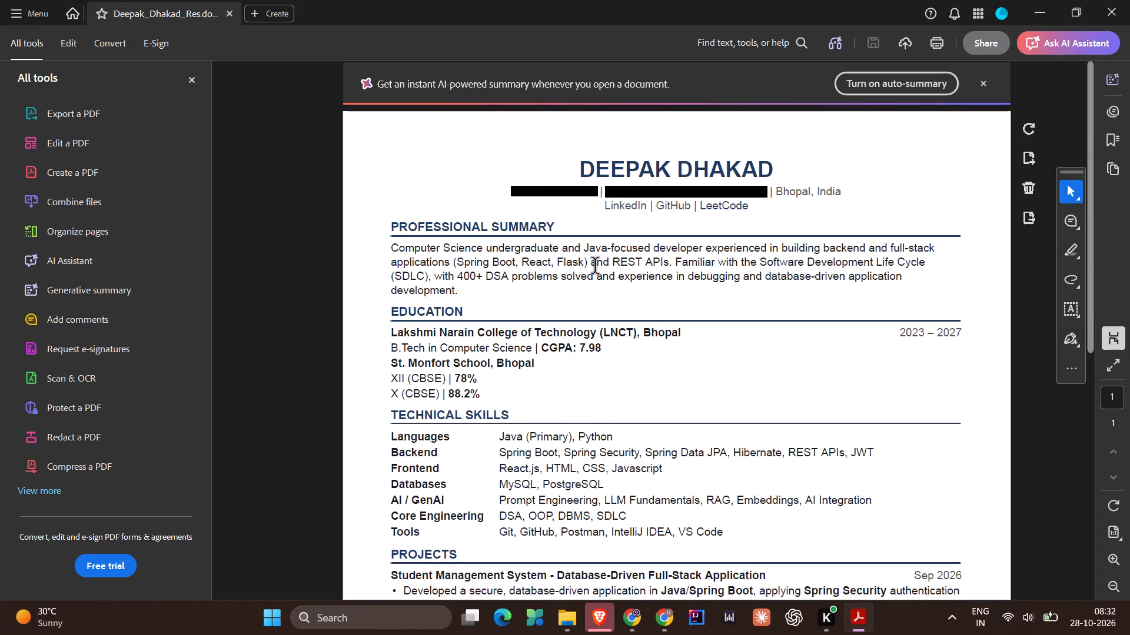
pyautogui.scroll(-1, 803, 289)
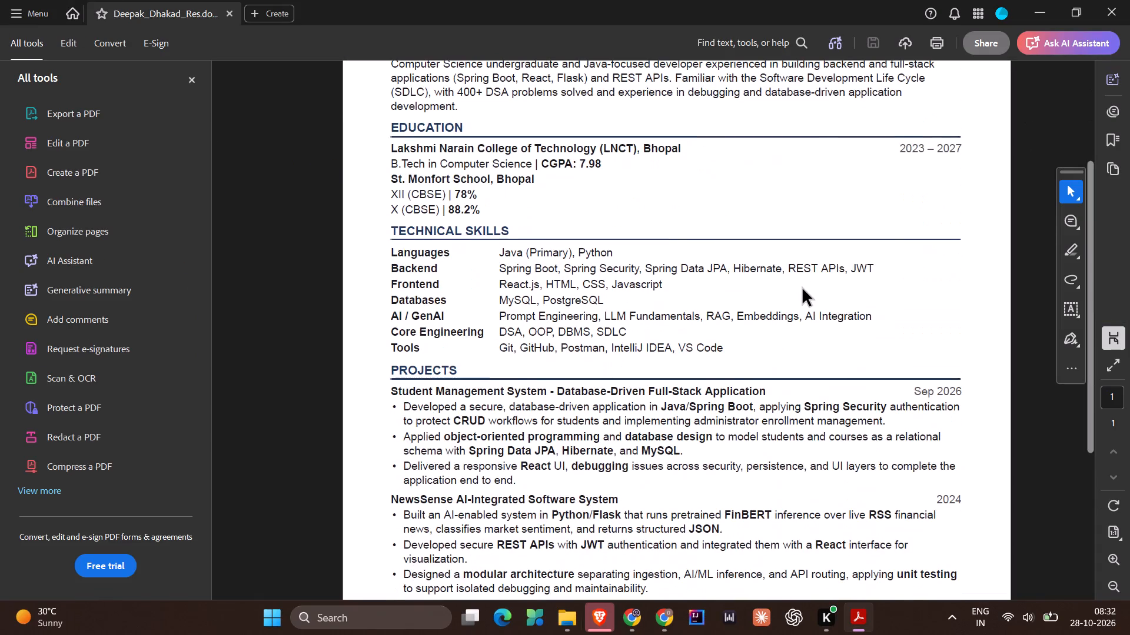
pyautogui.scroll(-2, 787, 298)
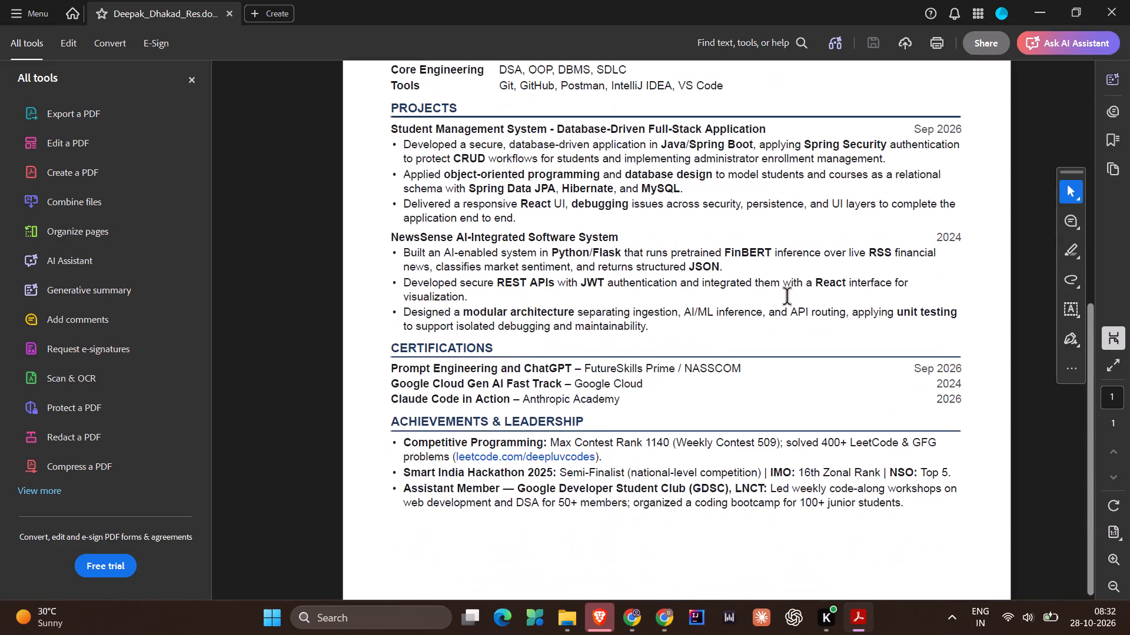
pyautogui.scroll(2, 787, 298)
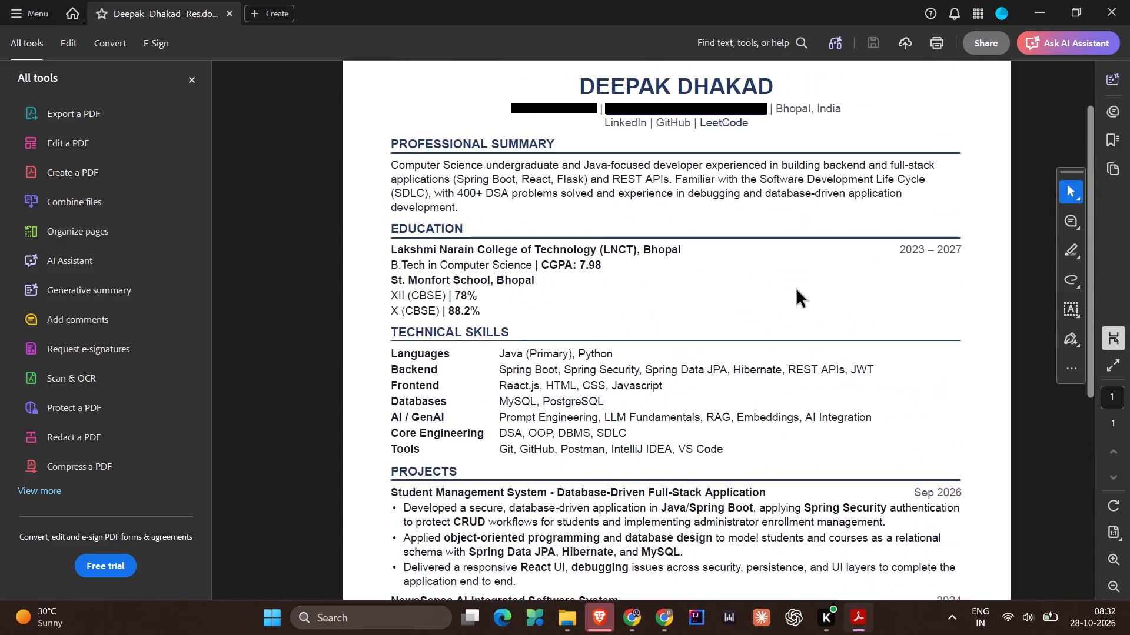